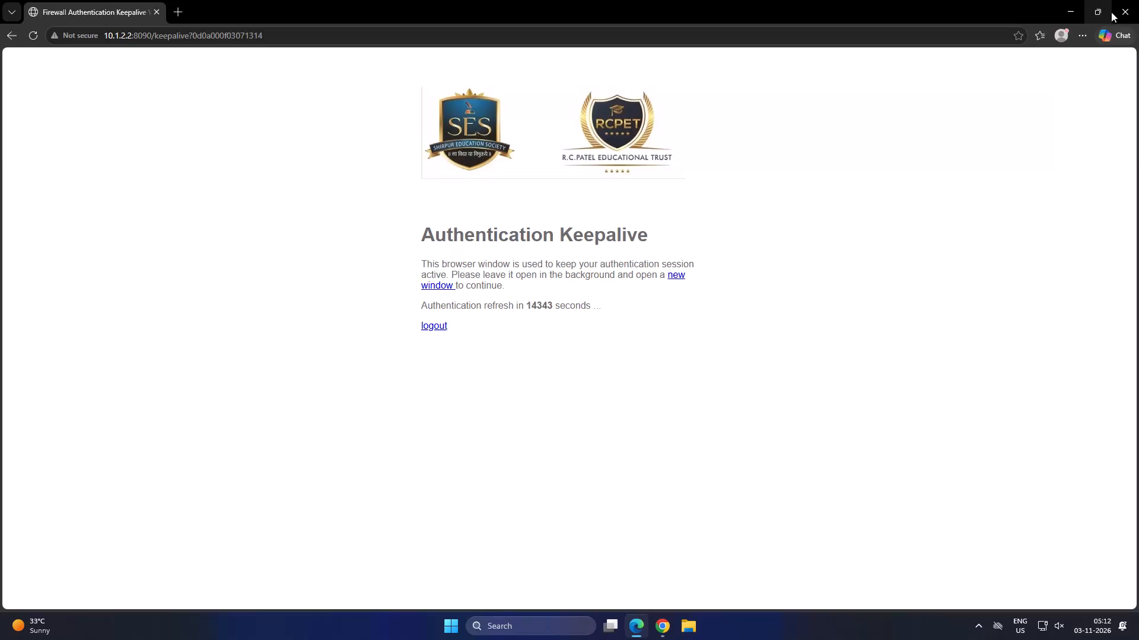
Close the Firewall Authentication Keepalive browser window to get to the desktop.
click(1115, 11)
Create a new folder in the empty area of the Windows desktop.
right_click(490, 261)
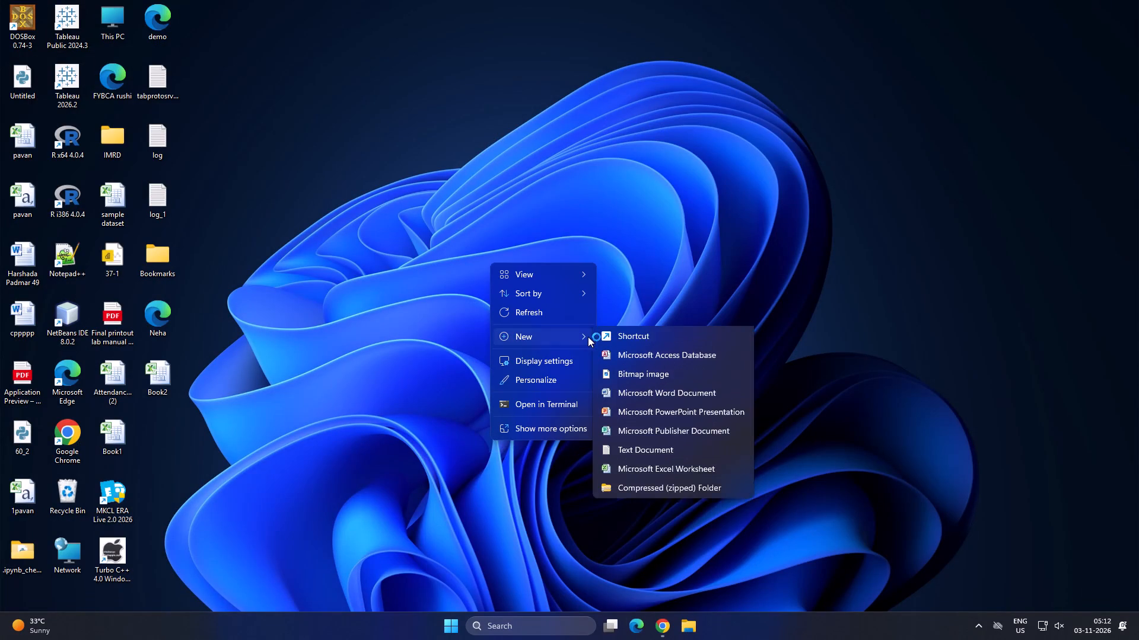
click(613, 338)
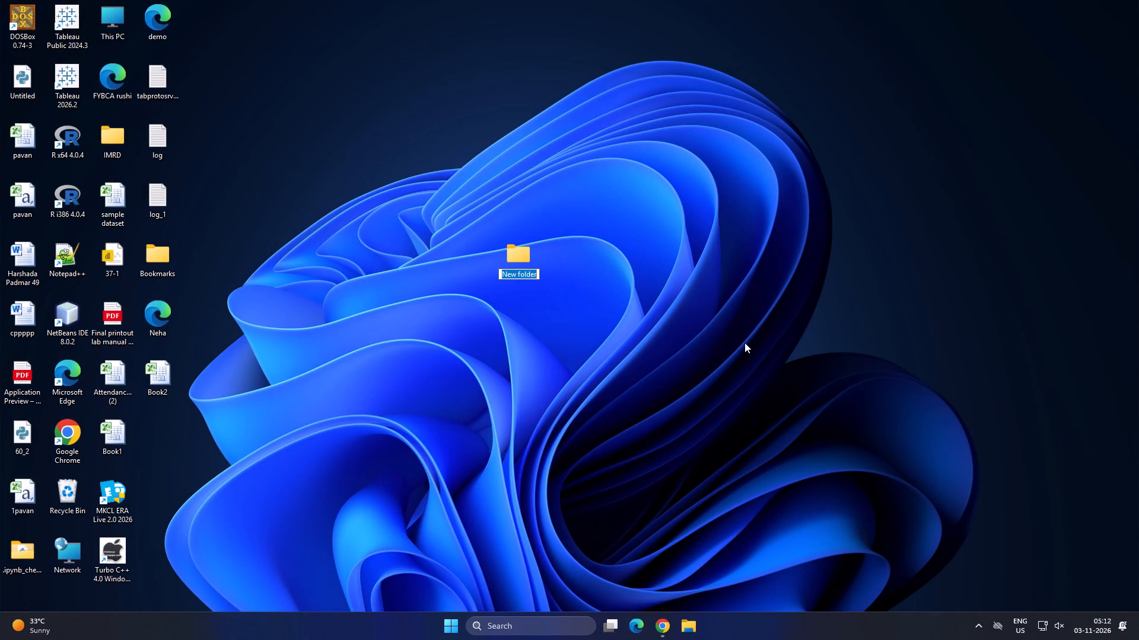
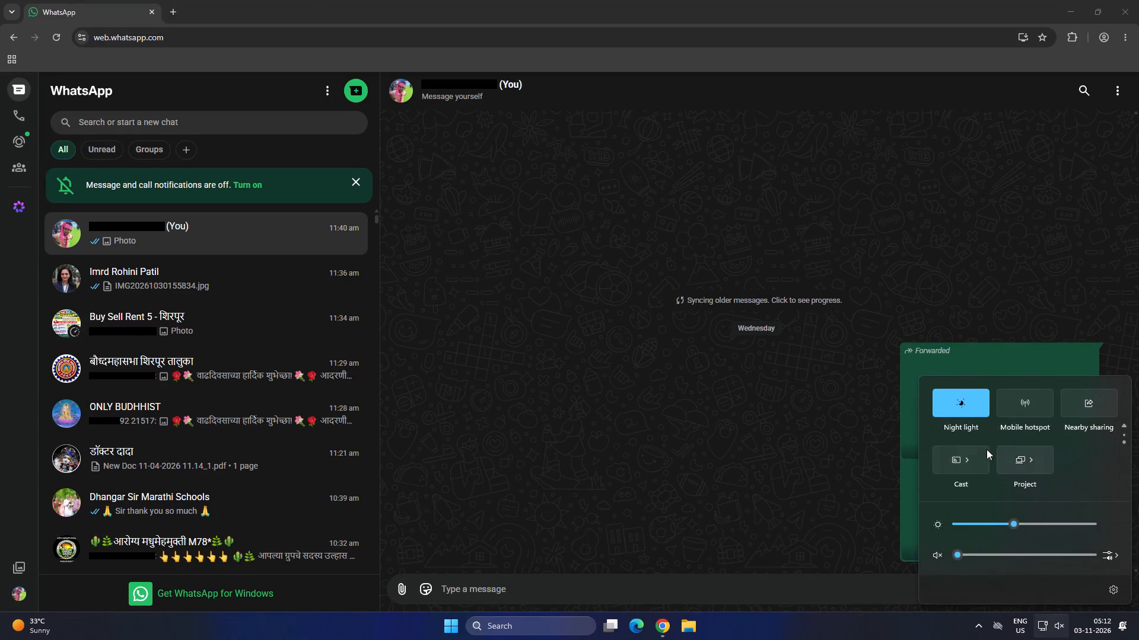
Turn off Night light in the Windows quick settings.
click(981, 421)
click(979, 412)
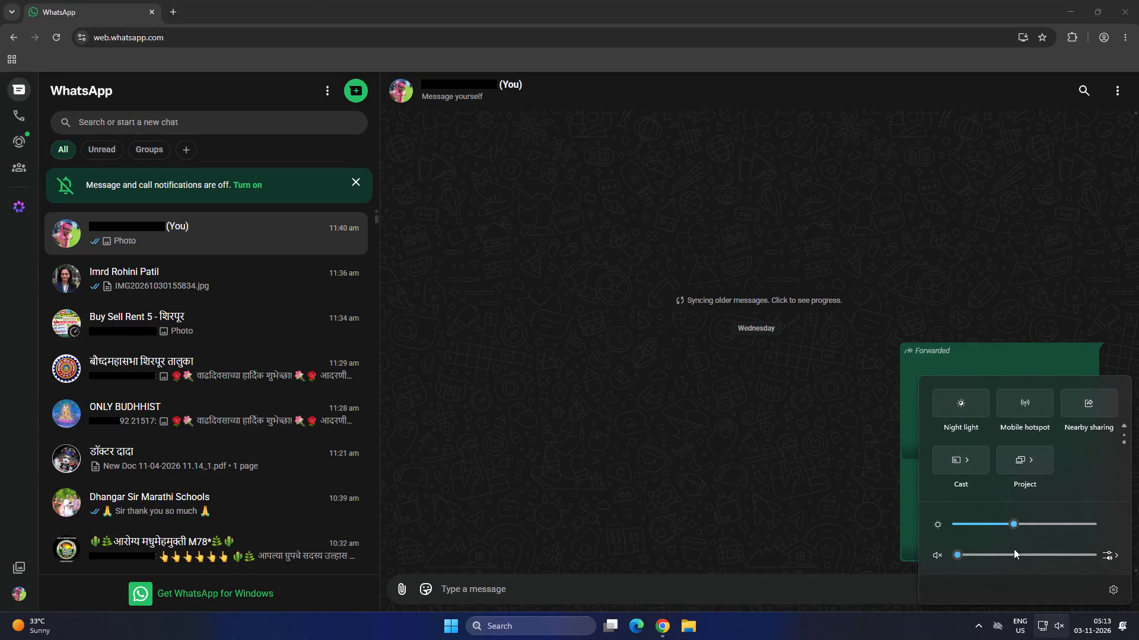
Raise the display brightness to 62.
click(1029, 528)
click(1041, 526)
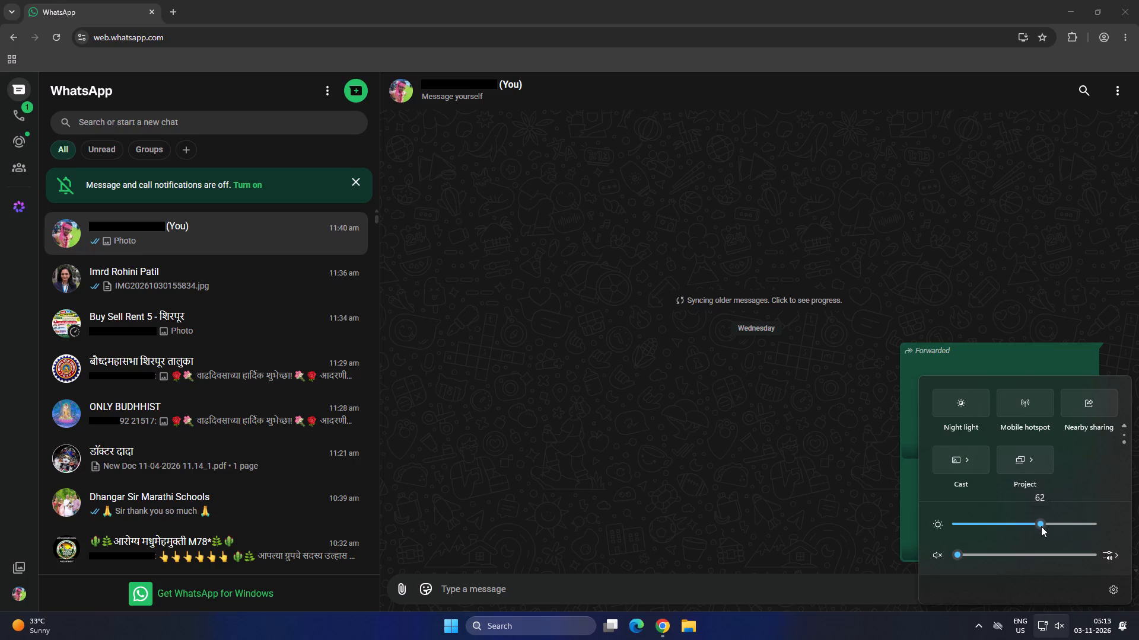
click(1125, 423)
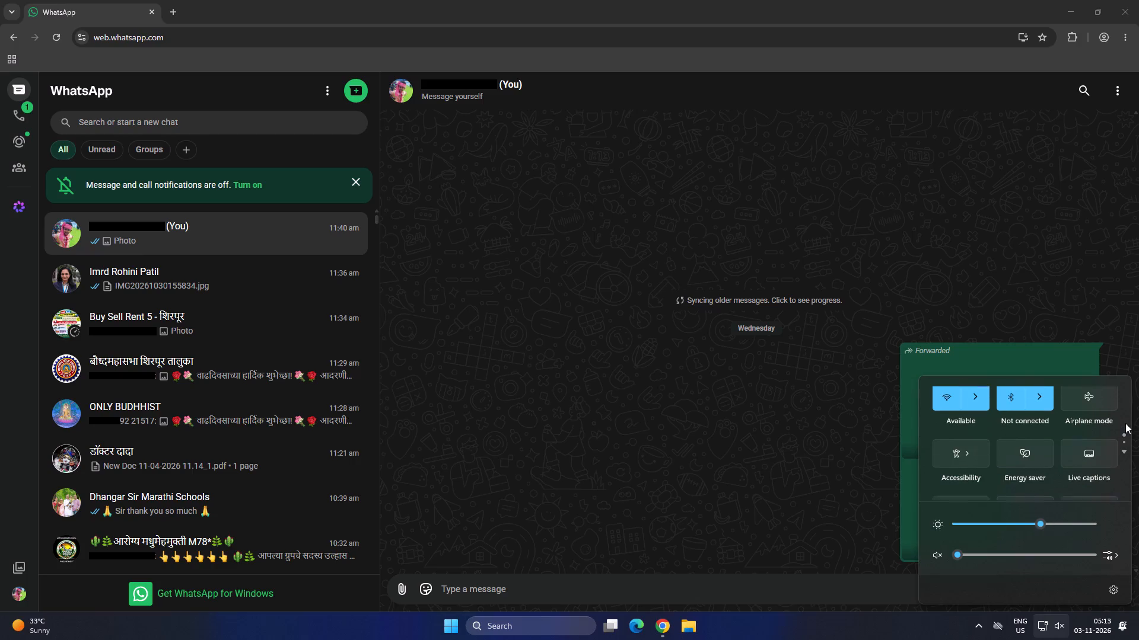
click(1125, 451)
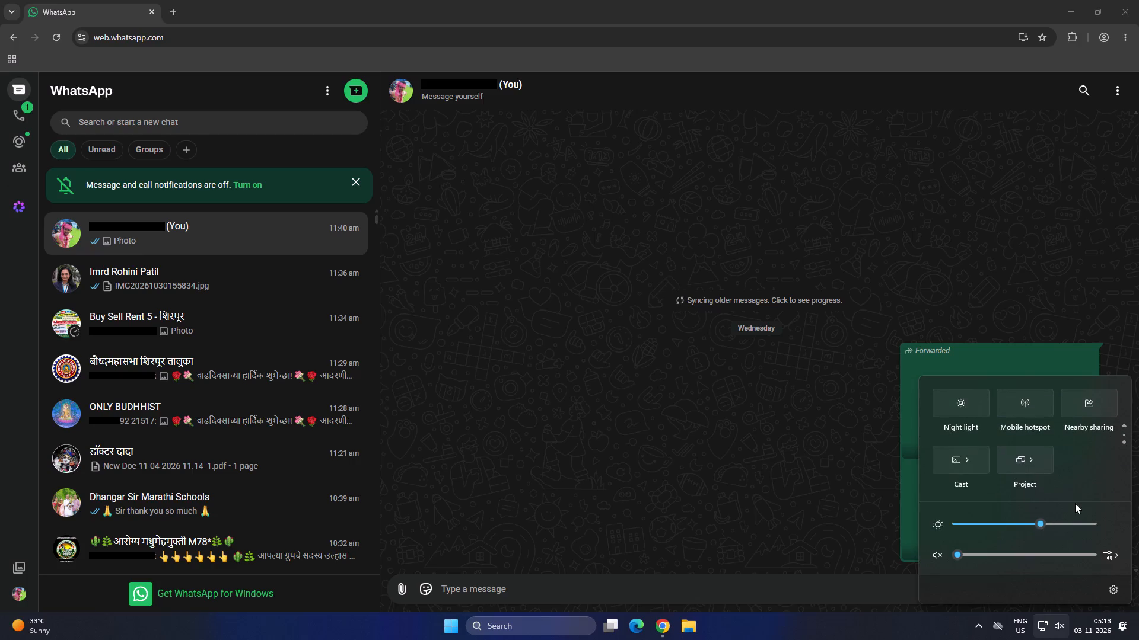
Raise the display brightness to maximum, and bring it back down to roughly two-thirds.
drag(1068, 522, 1125, 522)
drag(1125, 522, 1046, 525)
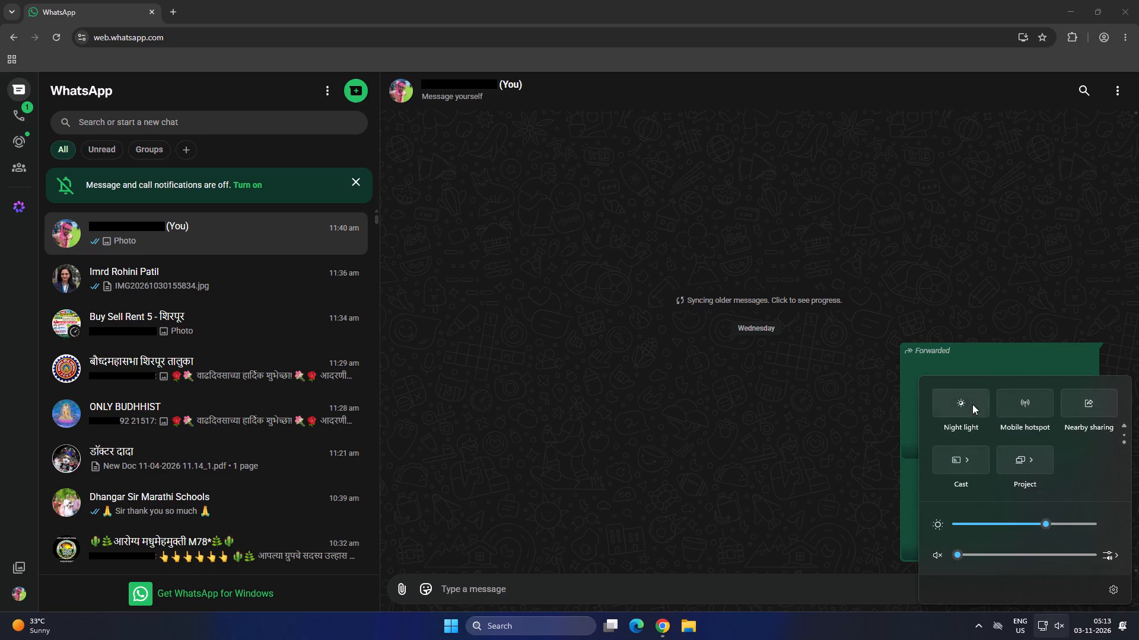
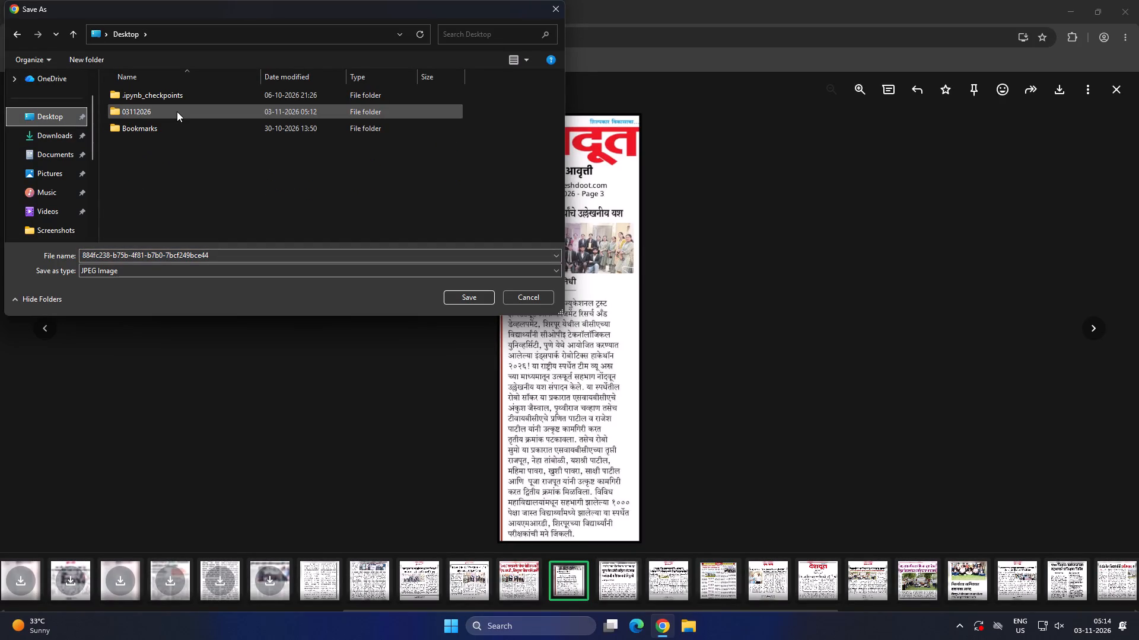
Choose the 03112026 folder on the Desktop as the save location for the newspaper clipping image.
double_click(177, 111)
click(233, 240)
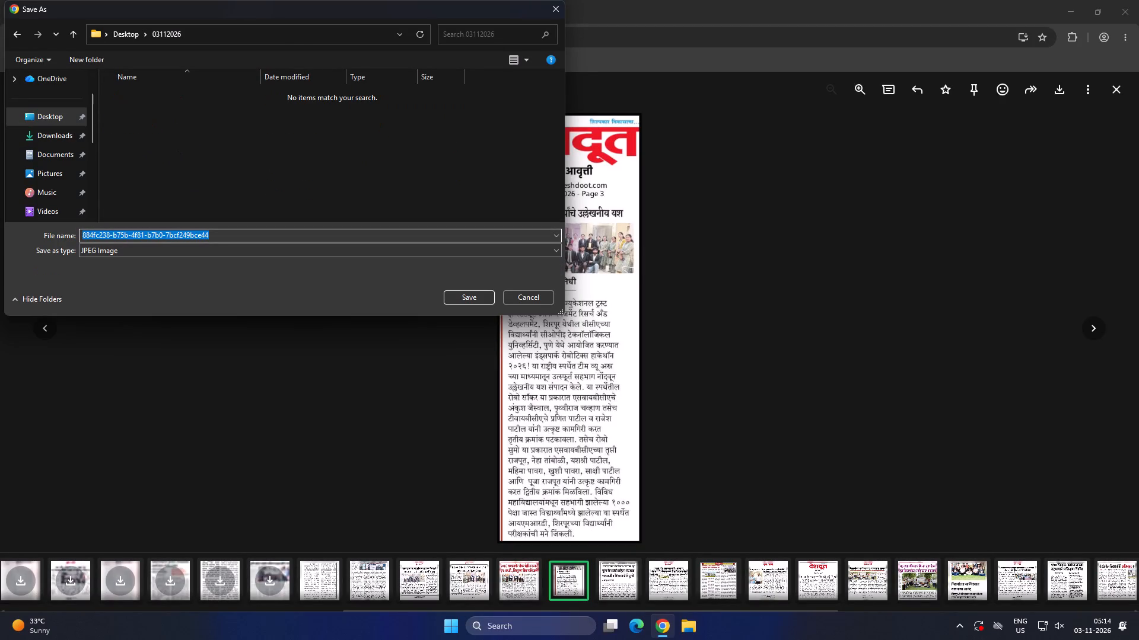
Move the Save As dialog clear of the clipping's printed date and replace the suggested file name with one starting 251.
drag(279, 8, 295, 232)
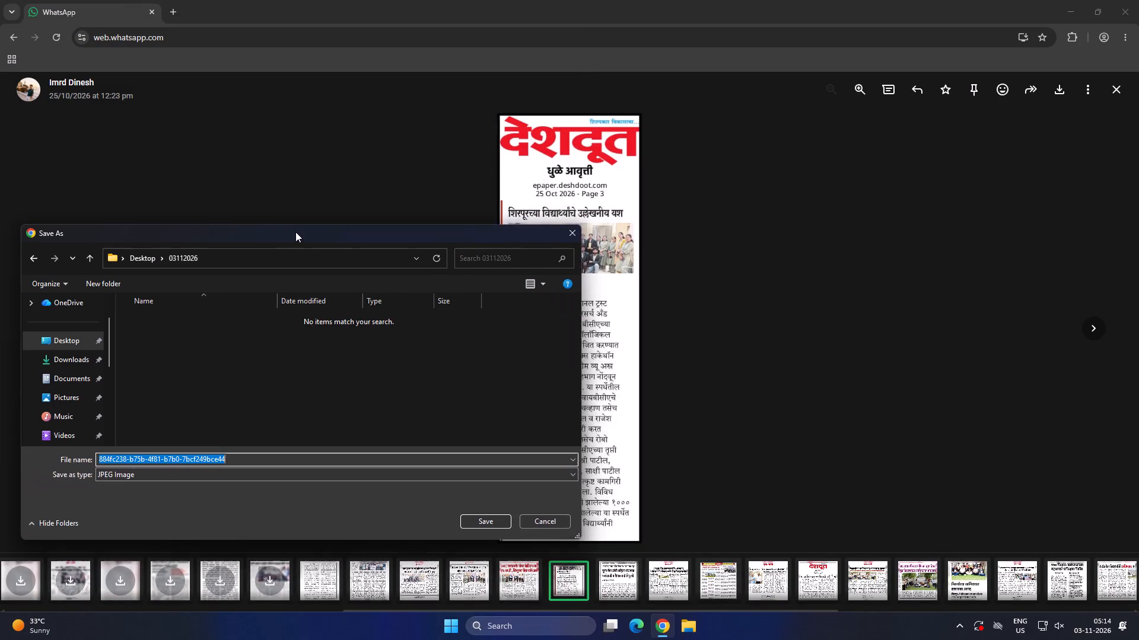
drag(295, 232, 304, 224)
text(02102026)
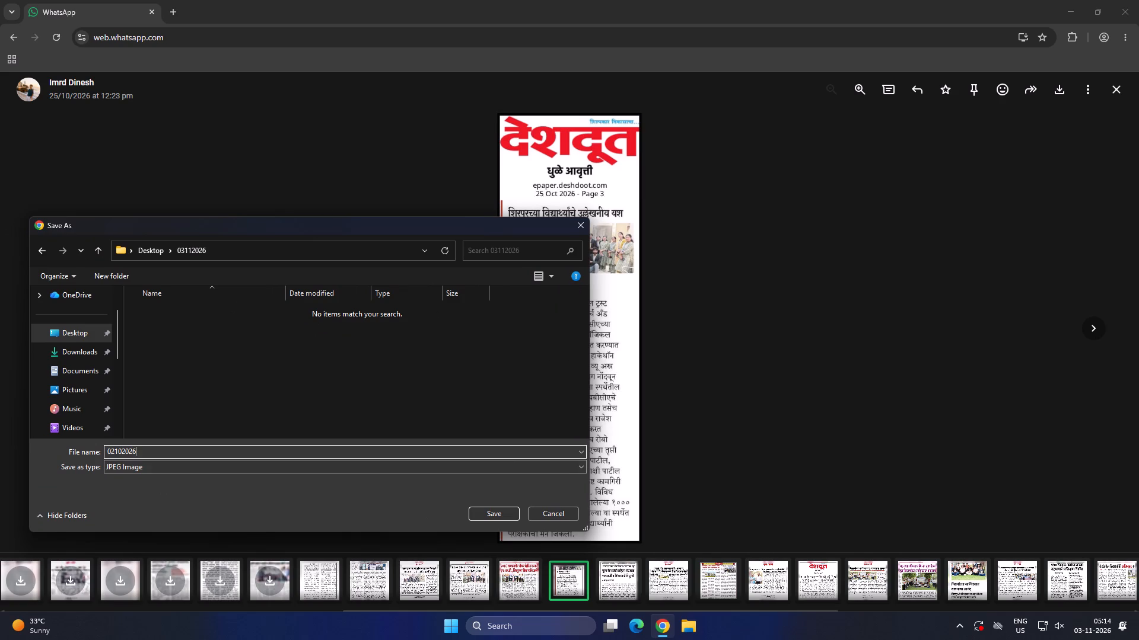
drag(163, 449, 108, 448)
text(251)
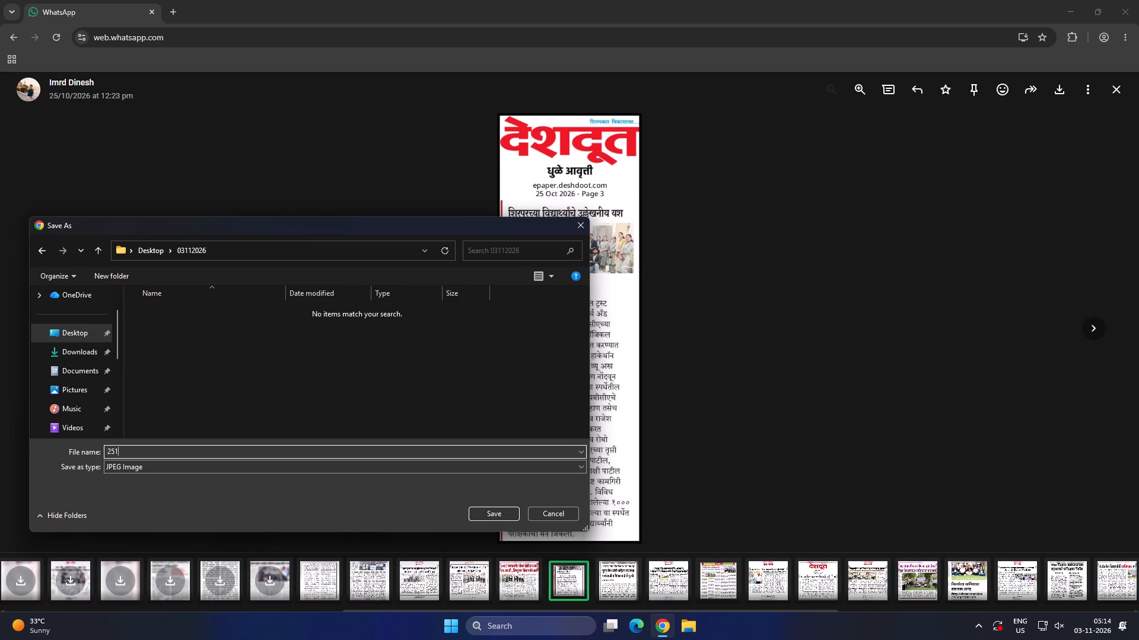
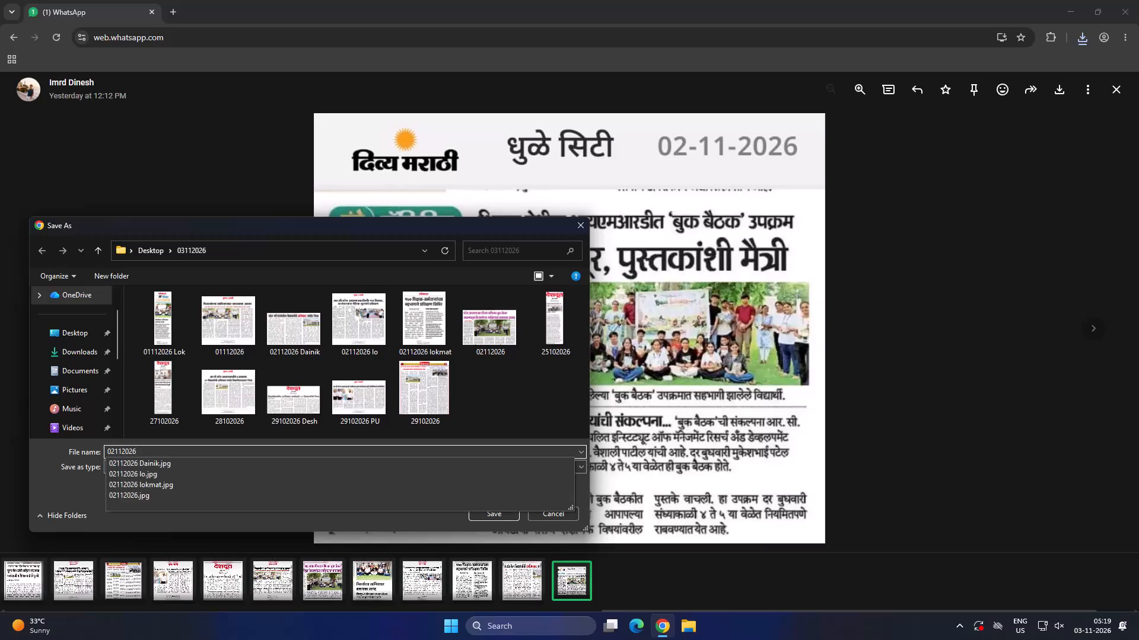
Add "Dhule S" after the date in the newspaper clipping's file name, making it "02112026 Dhule S".
key(space)
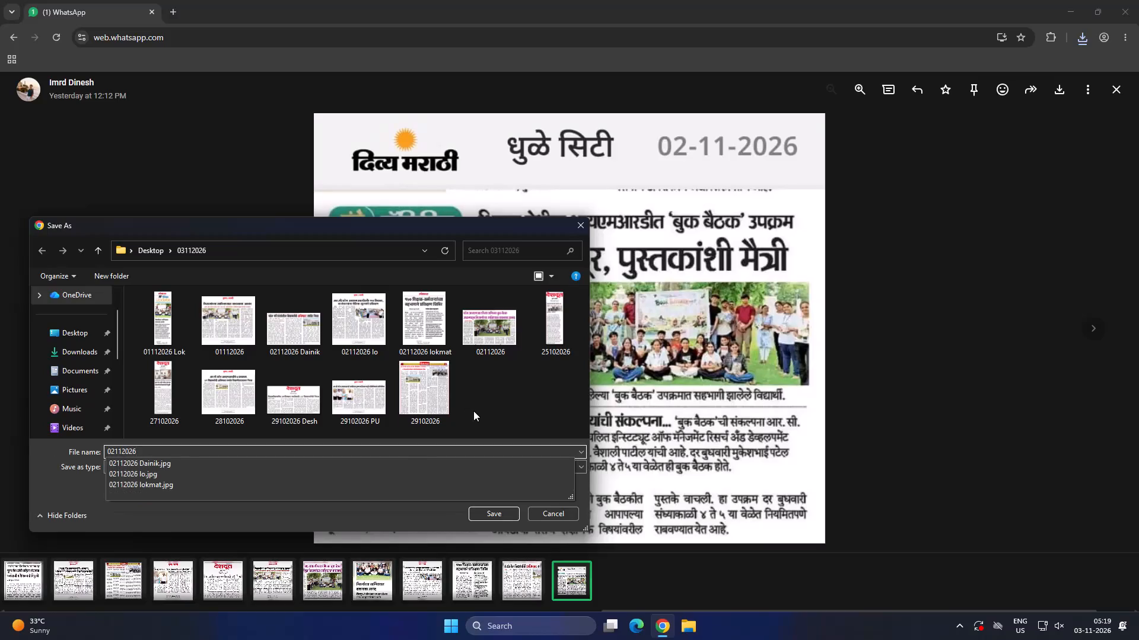
text(Dhule S)
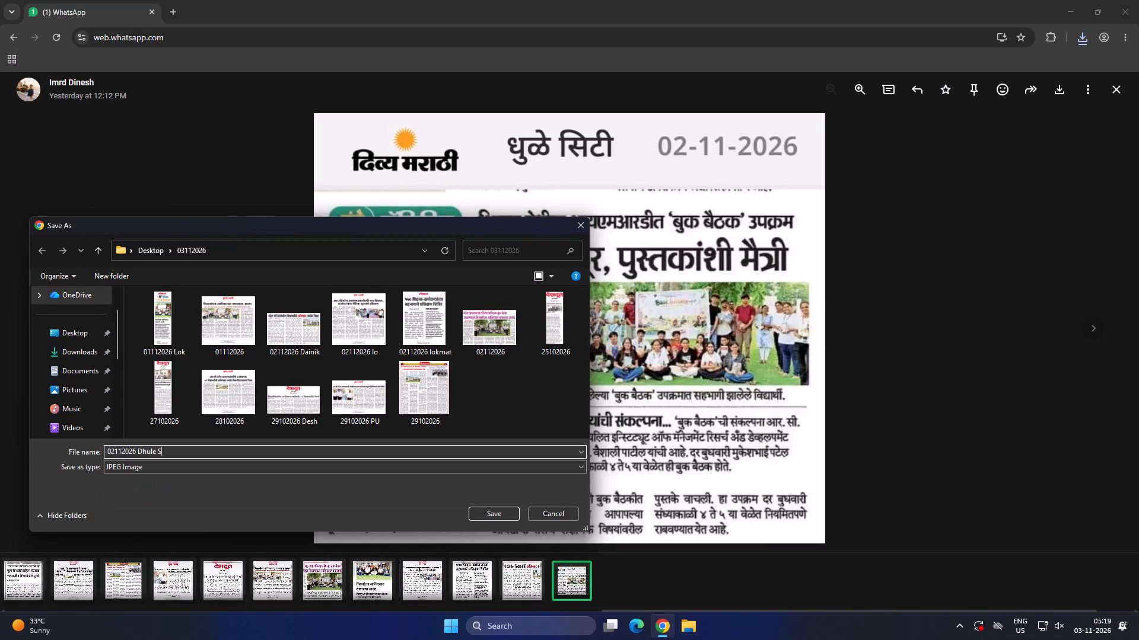
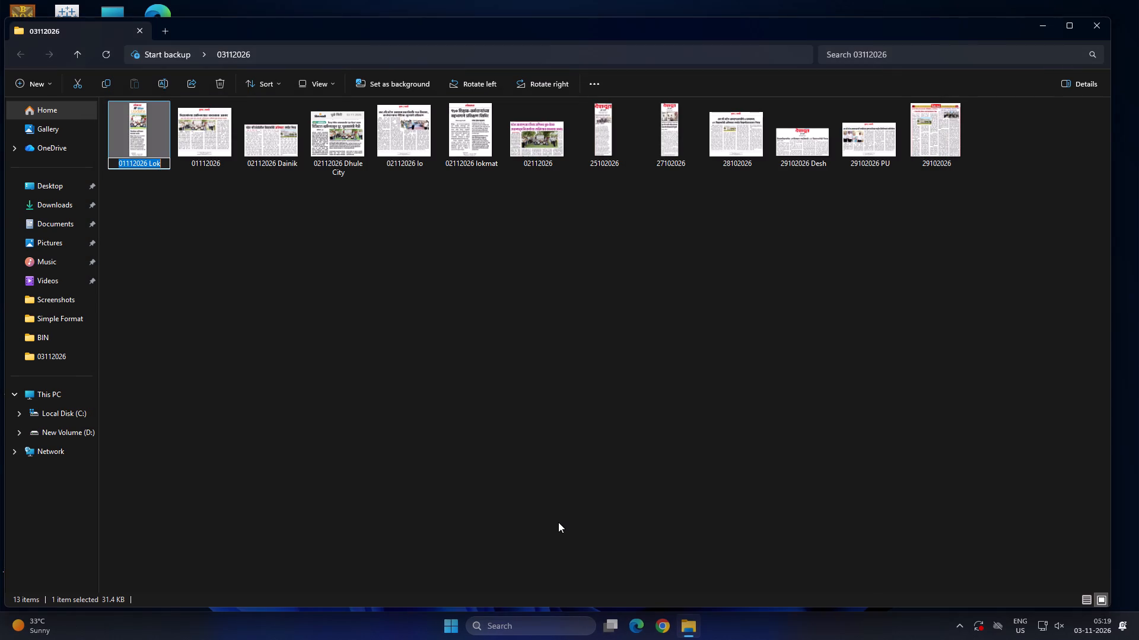
Rename the clipping file "01112026 Lok" as "01112026_Lokmat".
key(Right)
key(BackSpace)
key(BackSpace)
key(BackSpace)
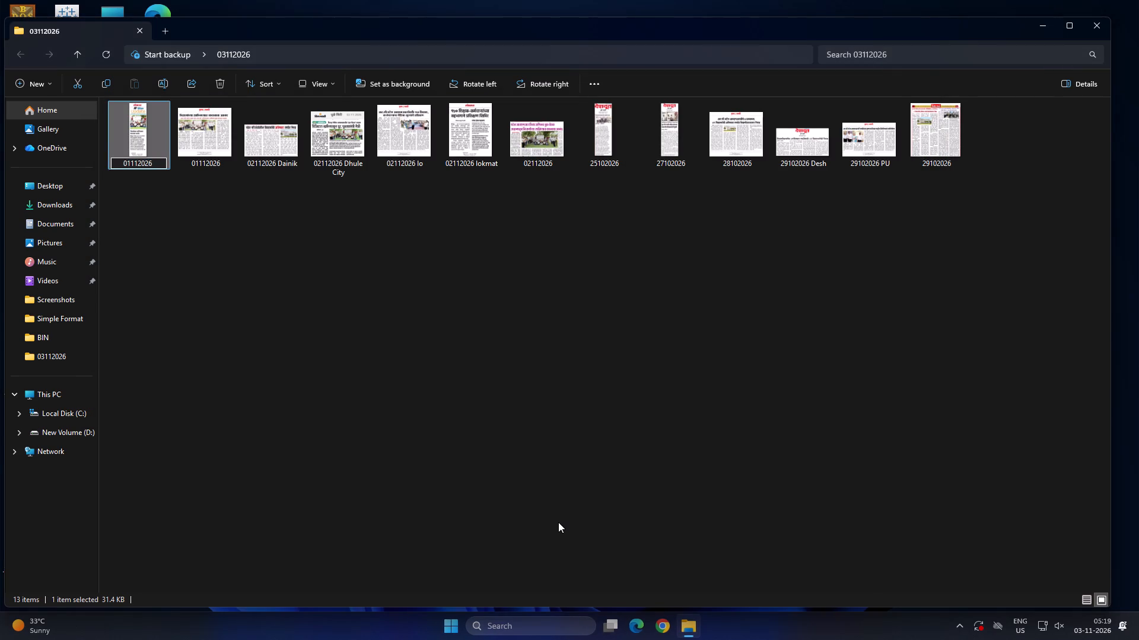
key(BackSpace)
text(_Lo)
text(kmat)
key(Return)
Check the newspaper on clippings "01112026" and "02112026 lo", and rename the latter as "02112026 Punya nagari".
key(Right)
key(Return)
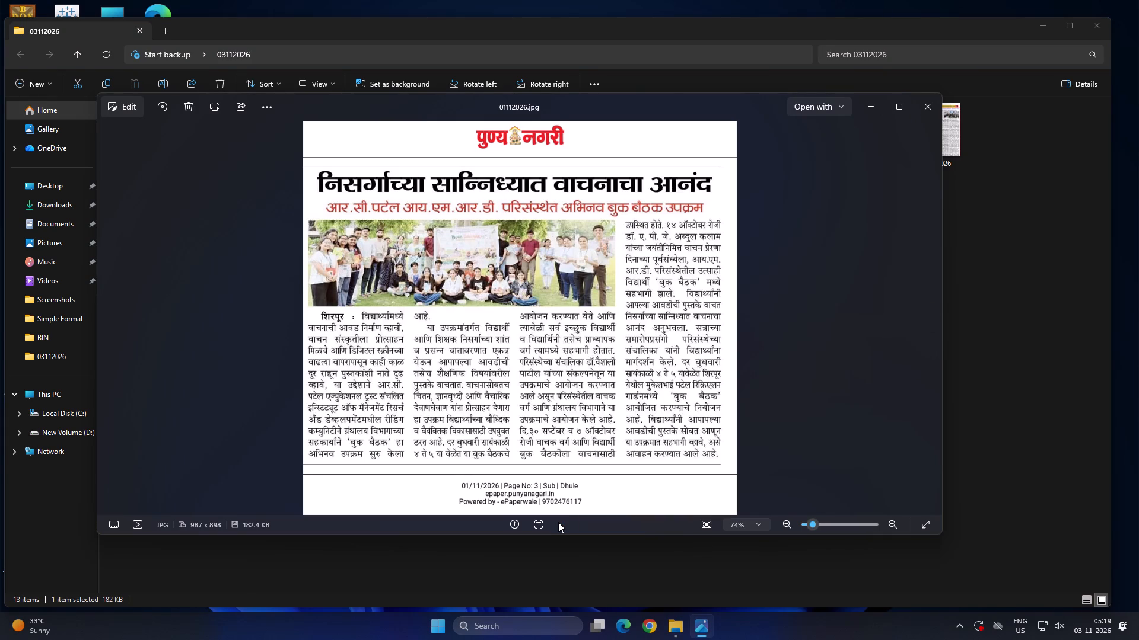
key(alt+F4)
key(Right)
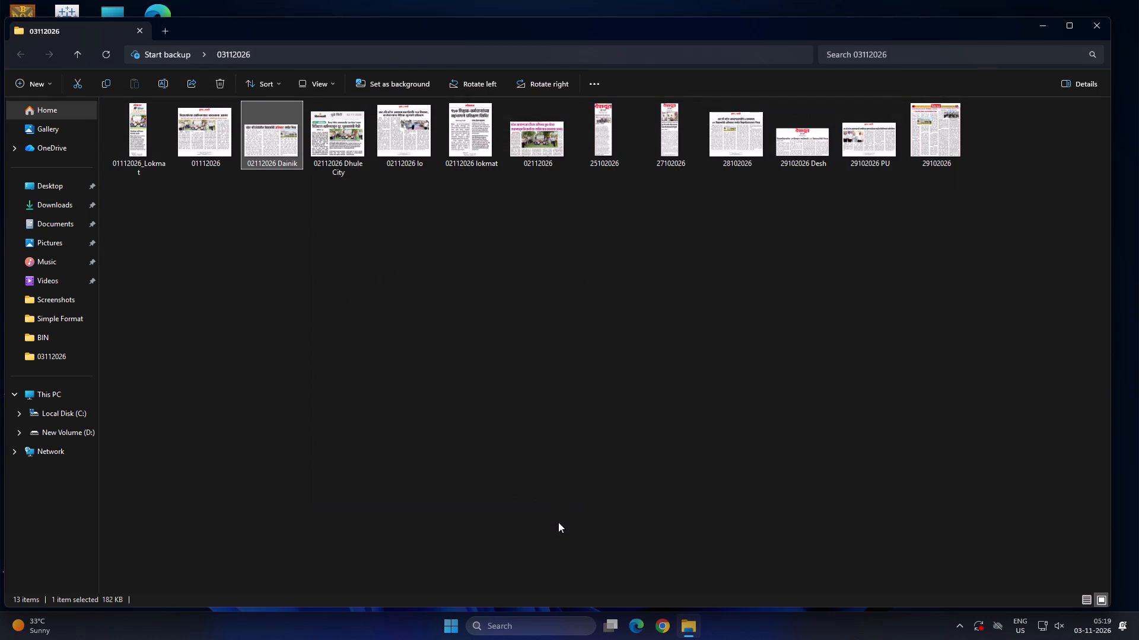
key(Right)
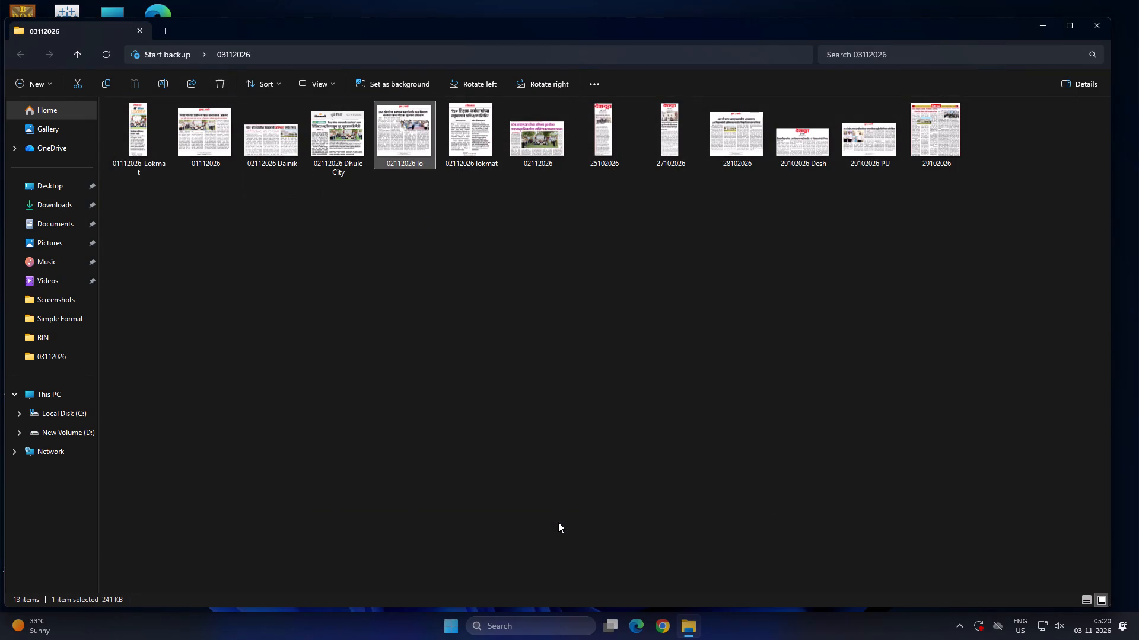
key(Return)
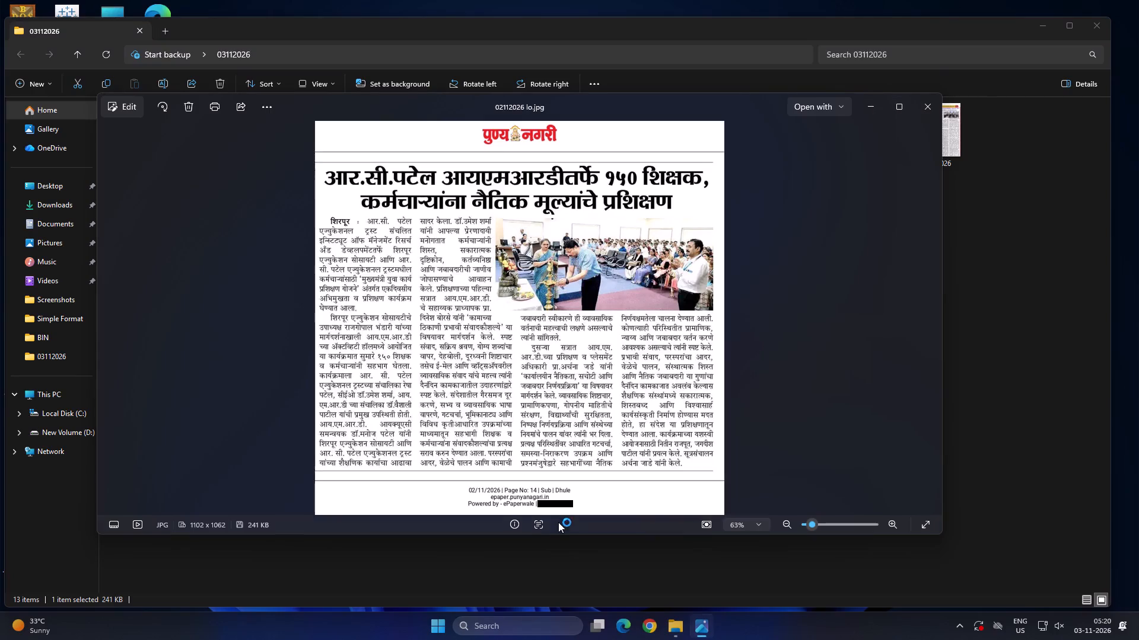
key(alt+F4)
key(F2)
key(Right)
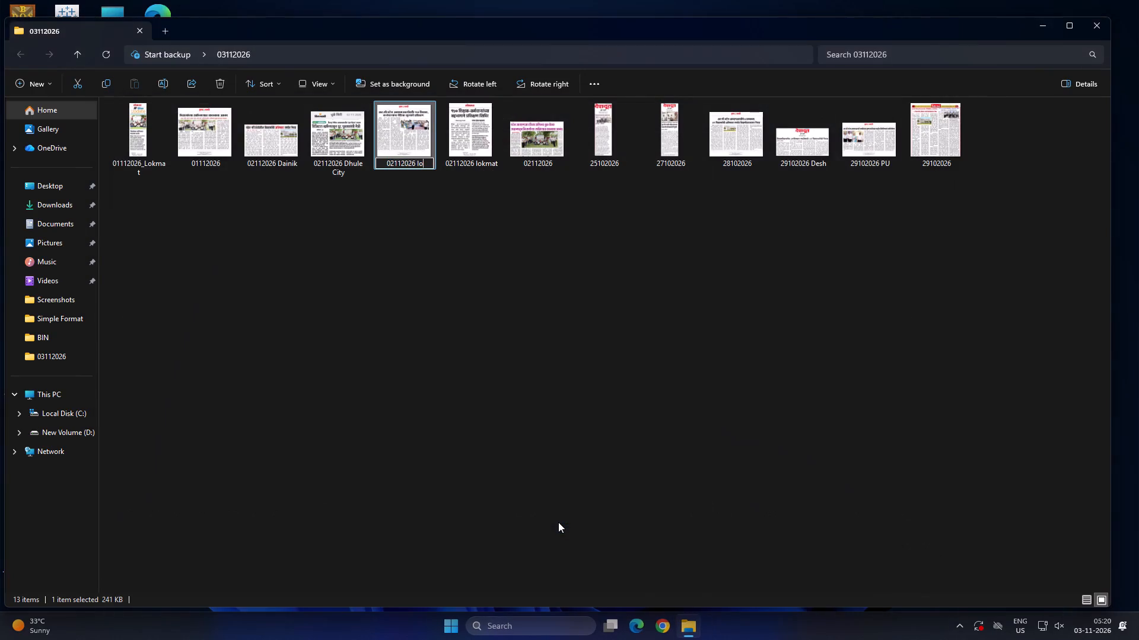
key(BackSpace)
key(BackSpace)
text(Punya)
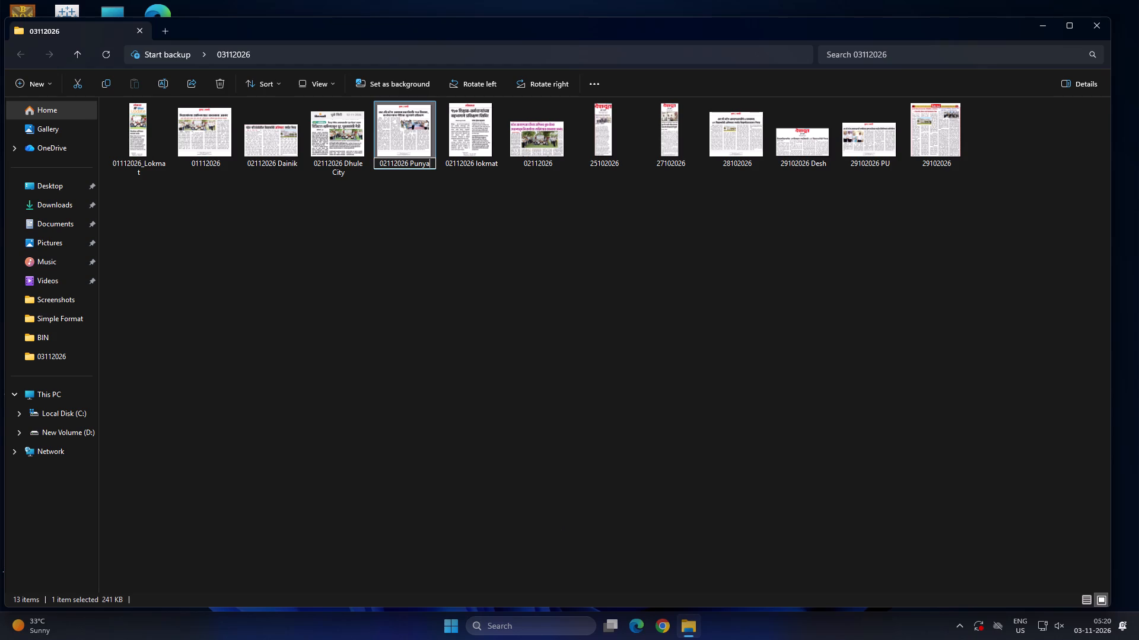
key(space)
text(nagari)
key(Return)
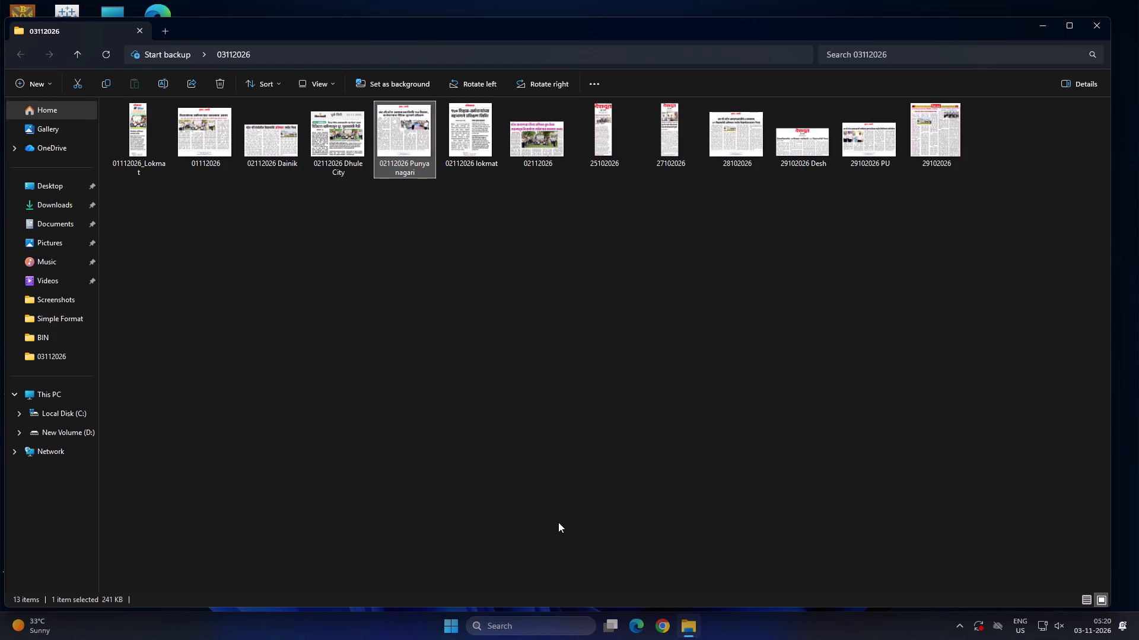
View the clipping named only "02112026" to identify its newspaper and rename the file as "02112026_Khandesh".
key(Right)
key(Right)
key(Return)
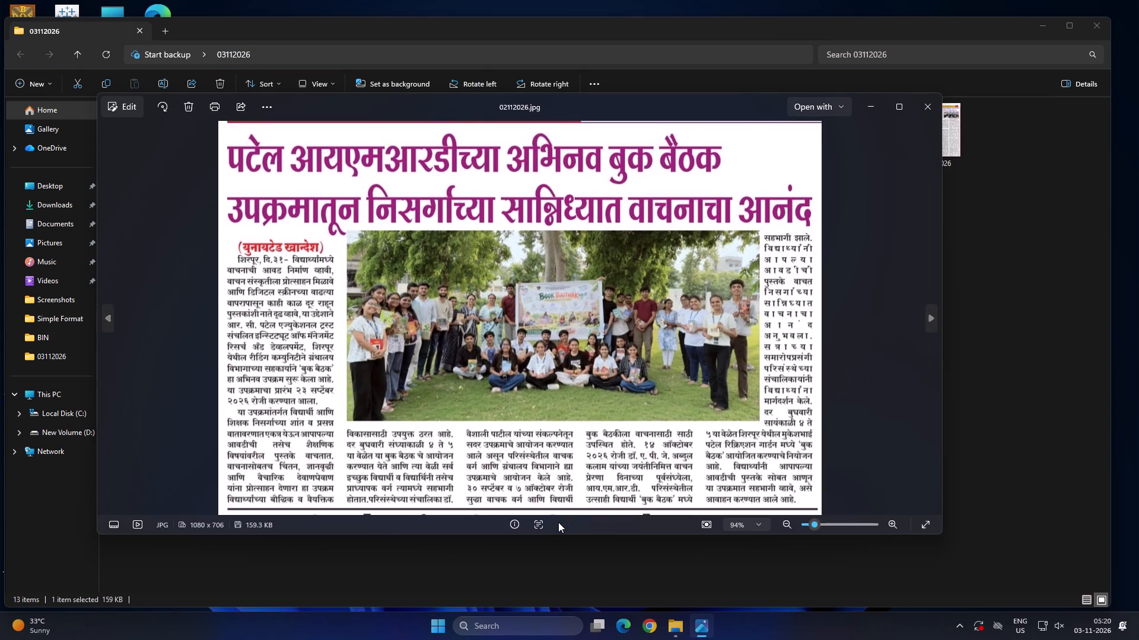
key(alt+F4)
key(F2)
key(Right)
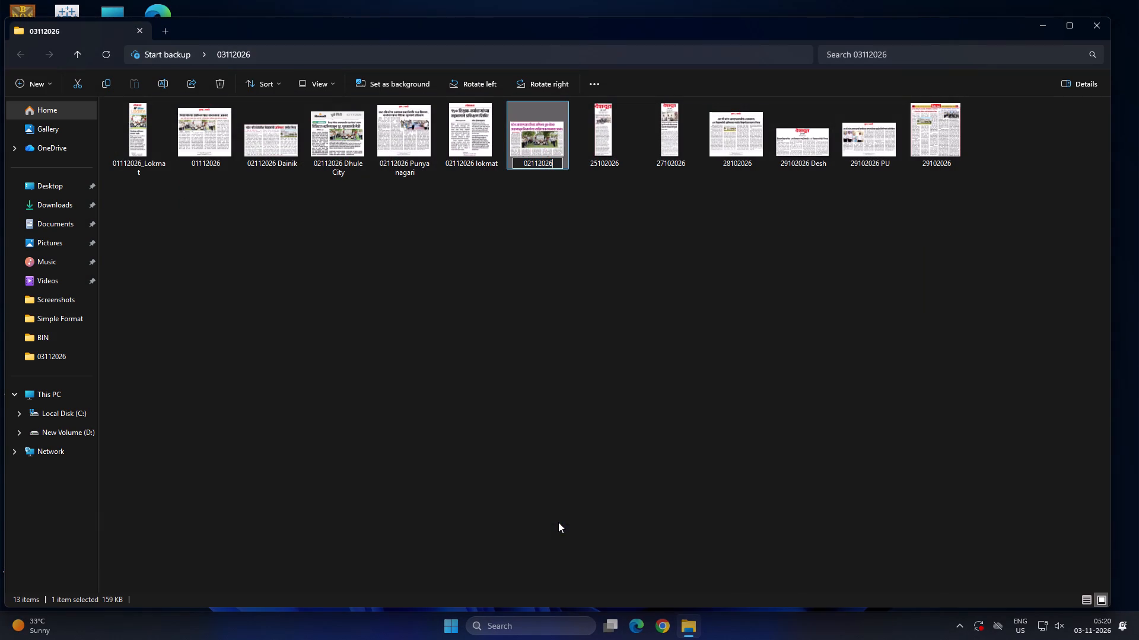
key(space)
key(BackSpace)
text(_Khandesh)
key(Return)
View the 25102026 clipping to identify its newspaper and open its file name for editing.
key(Right)
key(Return)
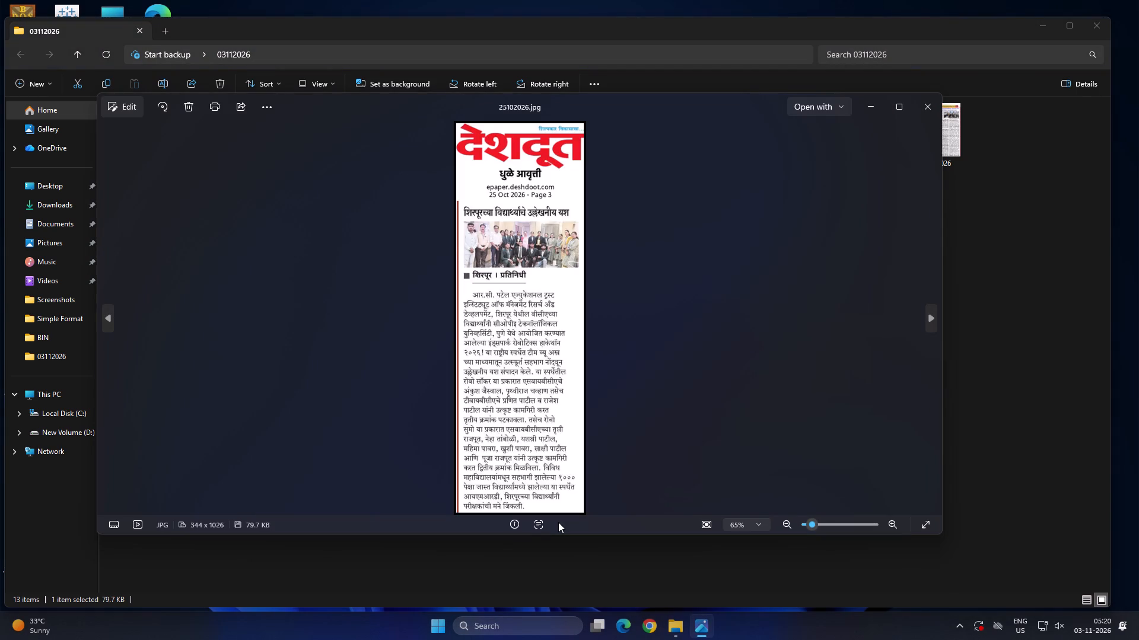
key(alt+F4)
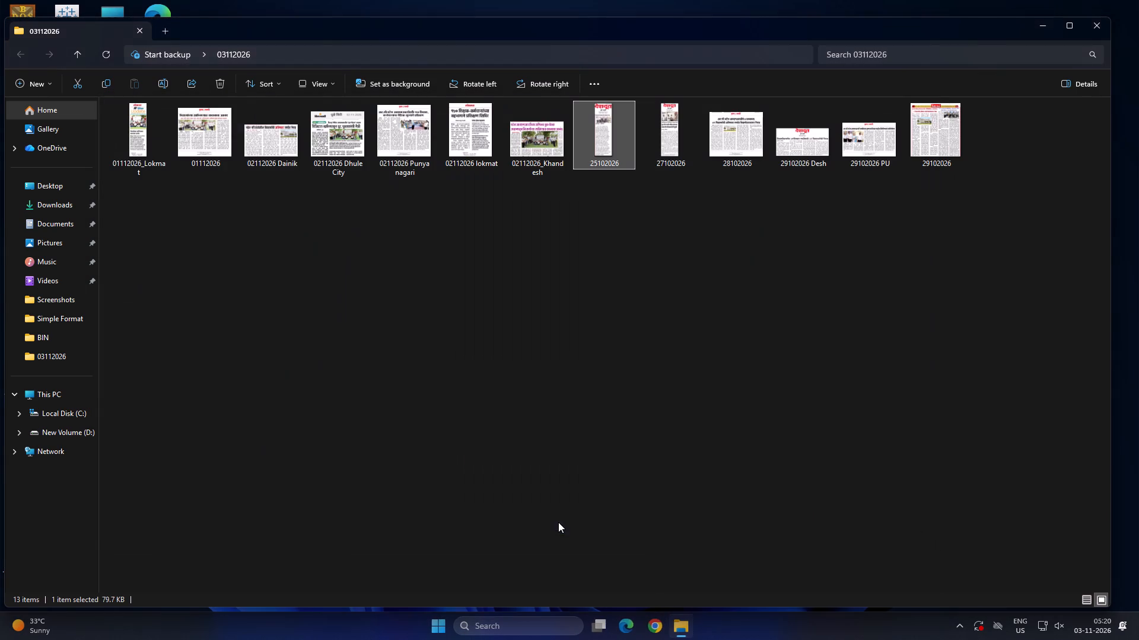
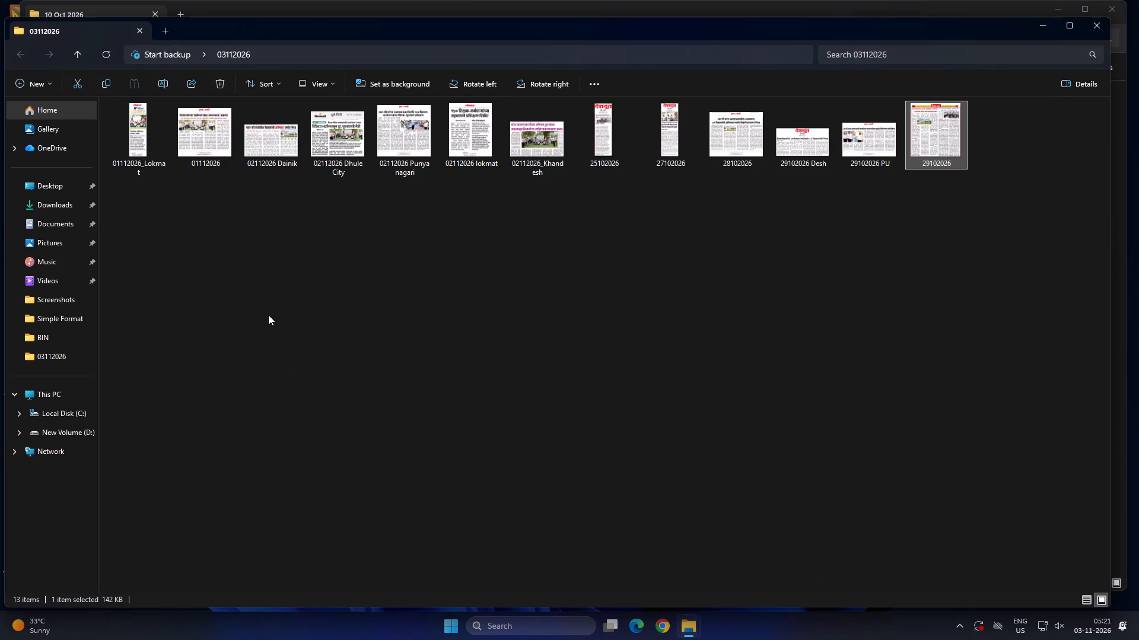
Move the six clippings dated 25102026 to 29102026 from folder 03112026 into the network folder 10 Oct 2026.
click(596, 145)
ctrl+click(673, 159)
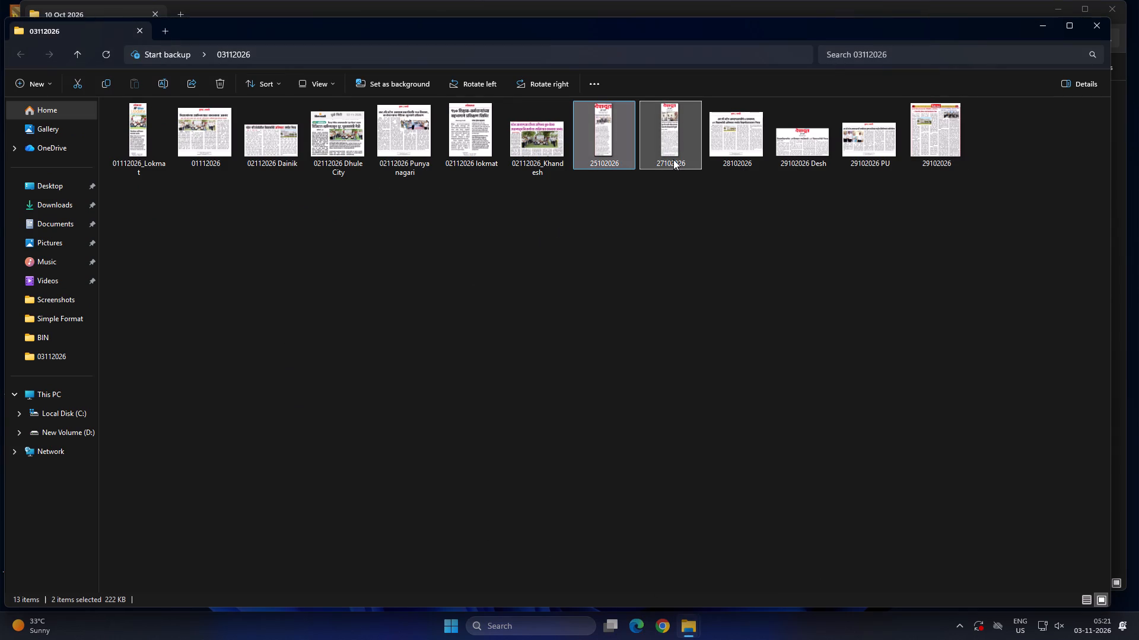
ctrl+click(748, 162)
ctrl+click(807, 159)
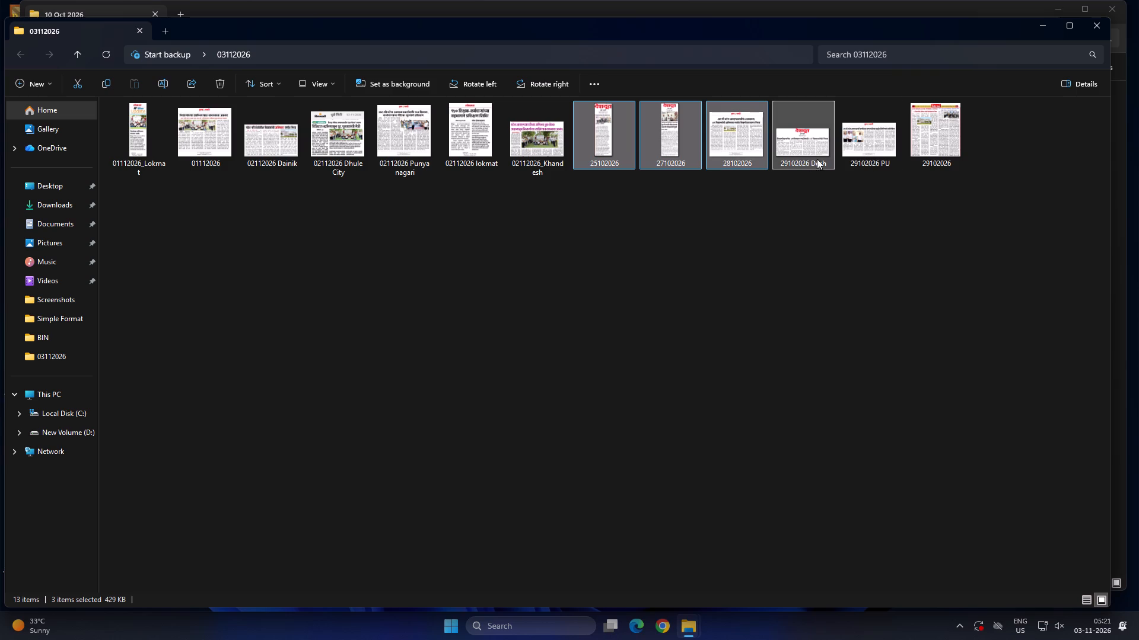
ctrl+click(874, 159)
ctrl+click(940, 158)
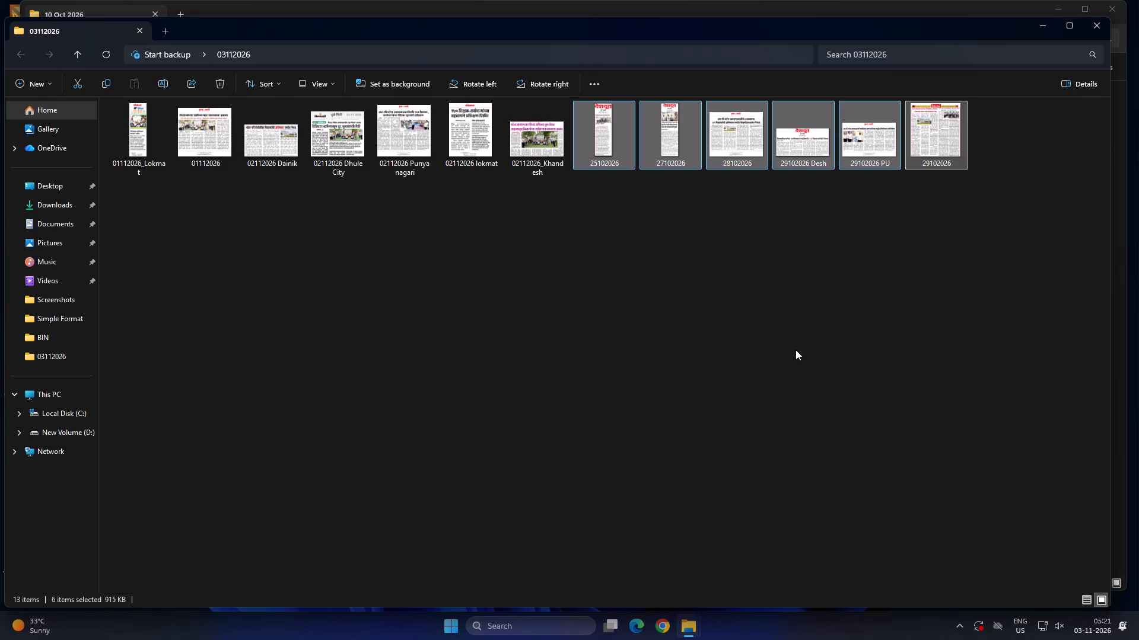
key(ctrl+c)
key(ctrl+x)
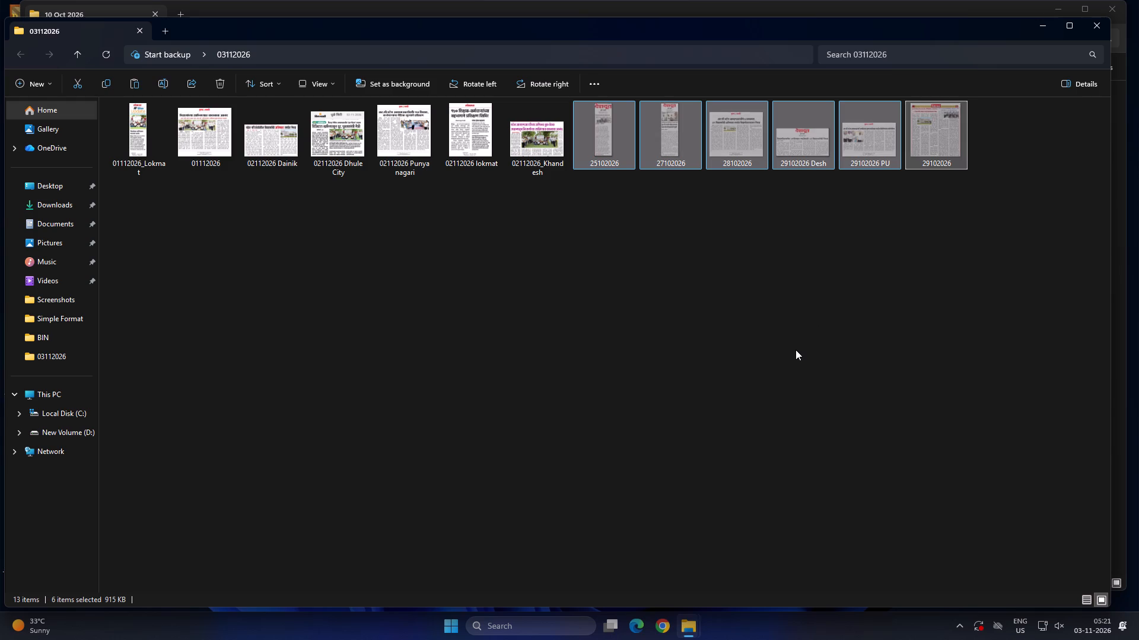
click(691, 631)
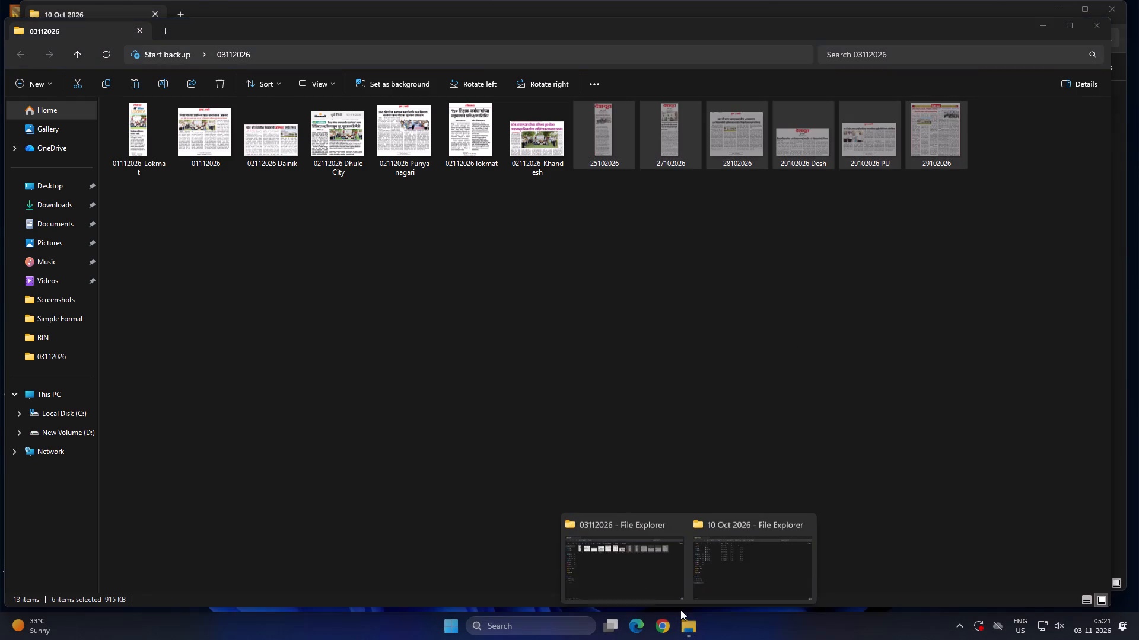
click(657, 588)
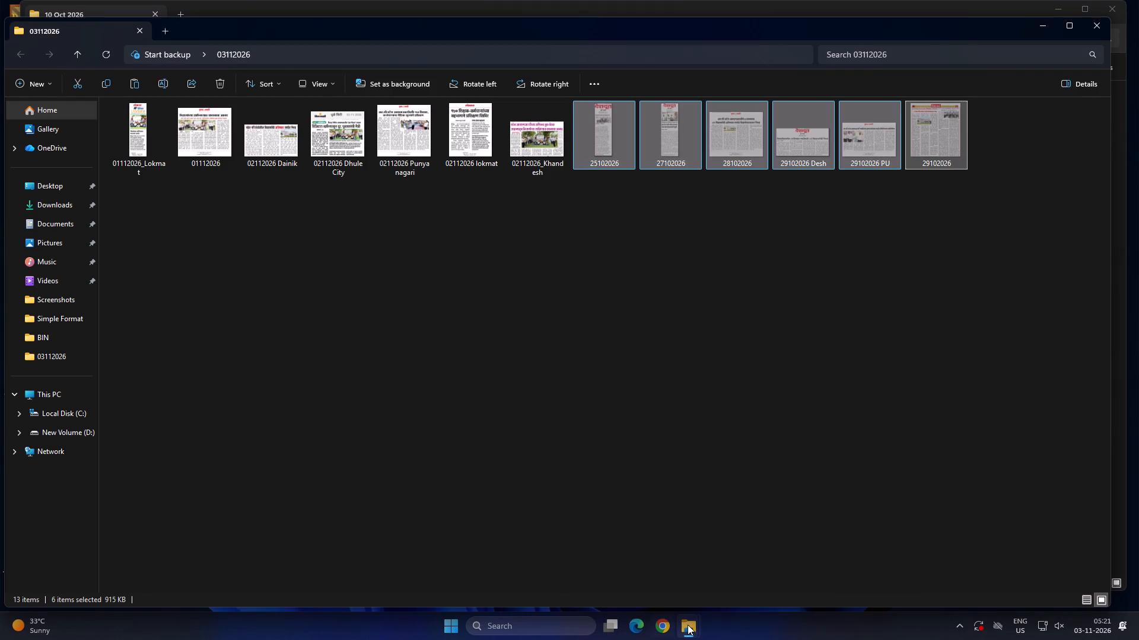
click(688, 625)
click(741, 587)
click(583, 500)
key(ctrl+v)
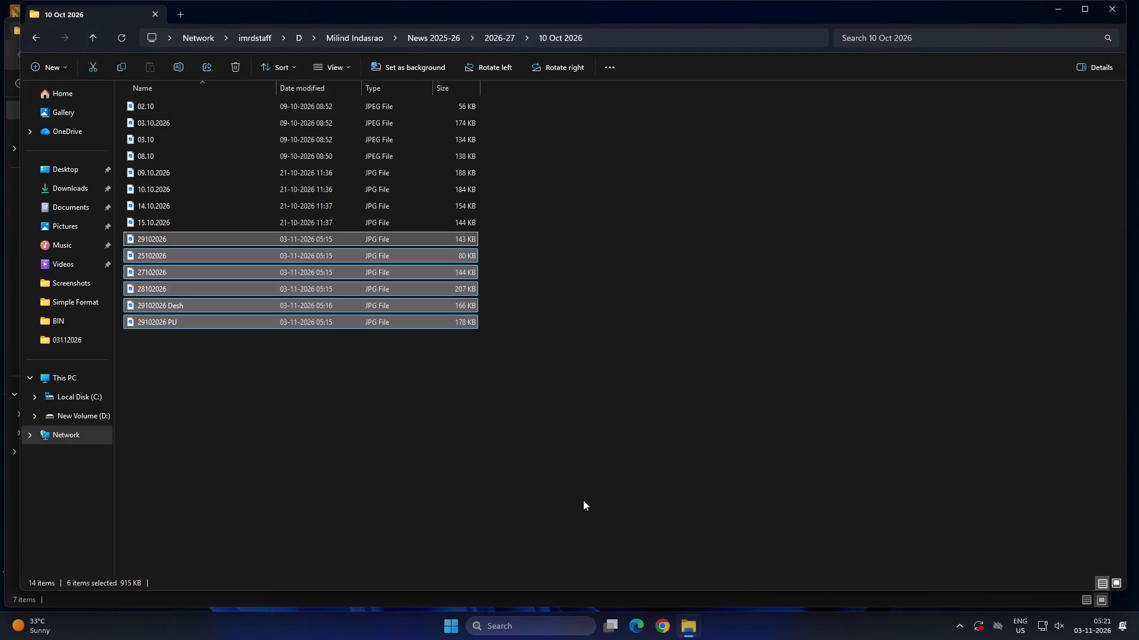
Rename the moved clipping "29102026" as "29.10.2026".
key(Down)
key(Up)
key(F2)
key(Left)
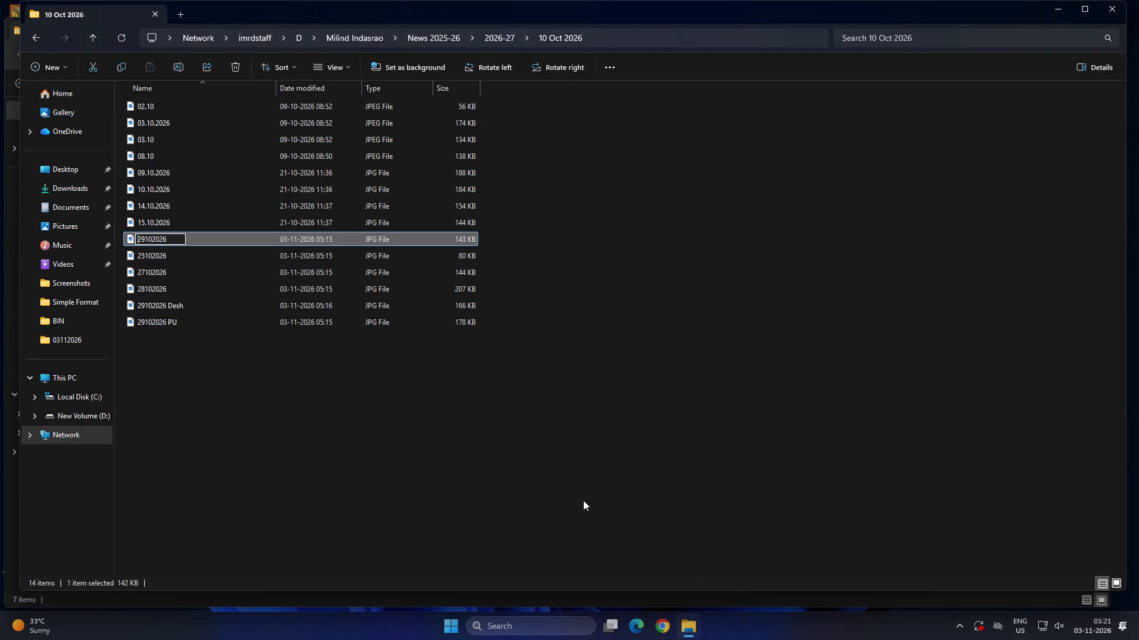
key(Left)
key(Right)
key(Right)
key(period)
key(Right)
key(Right)
key(period)
key(Return)
Rename the clipping "25102026" as "25.10.2026" in the 10 Oct 2026 folder.
key(Down)
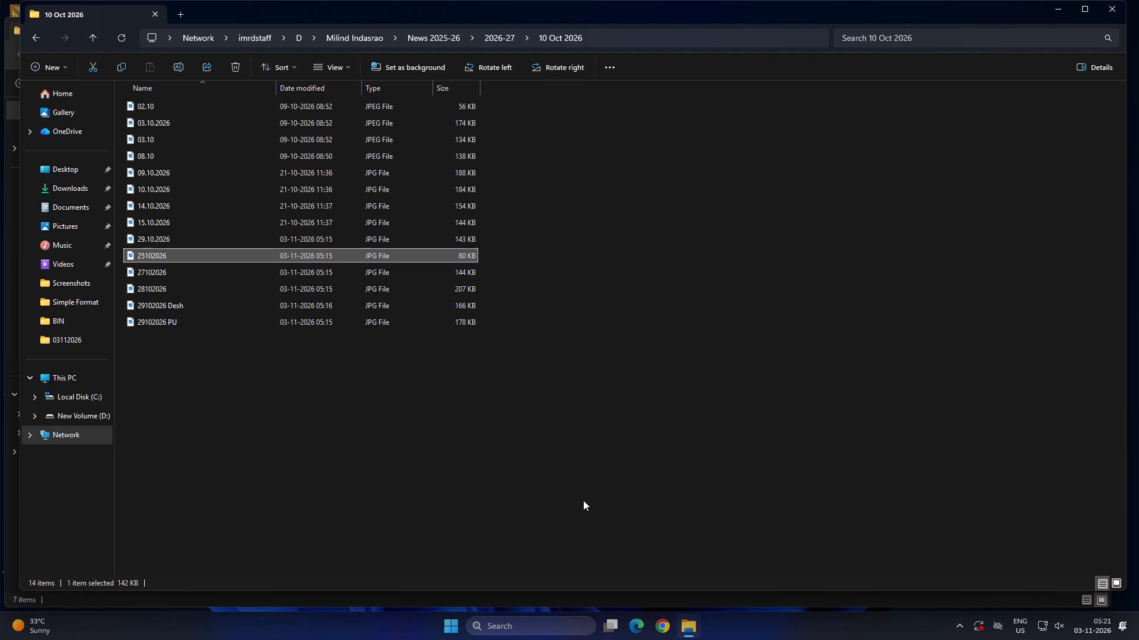
key(F2)
key(Left)
key(Left)
key(Right)
key(Right)
key(period)
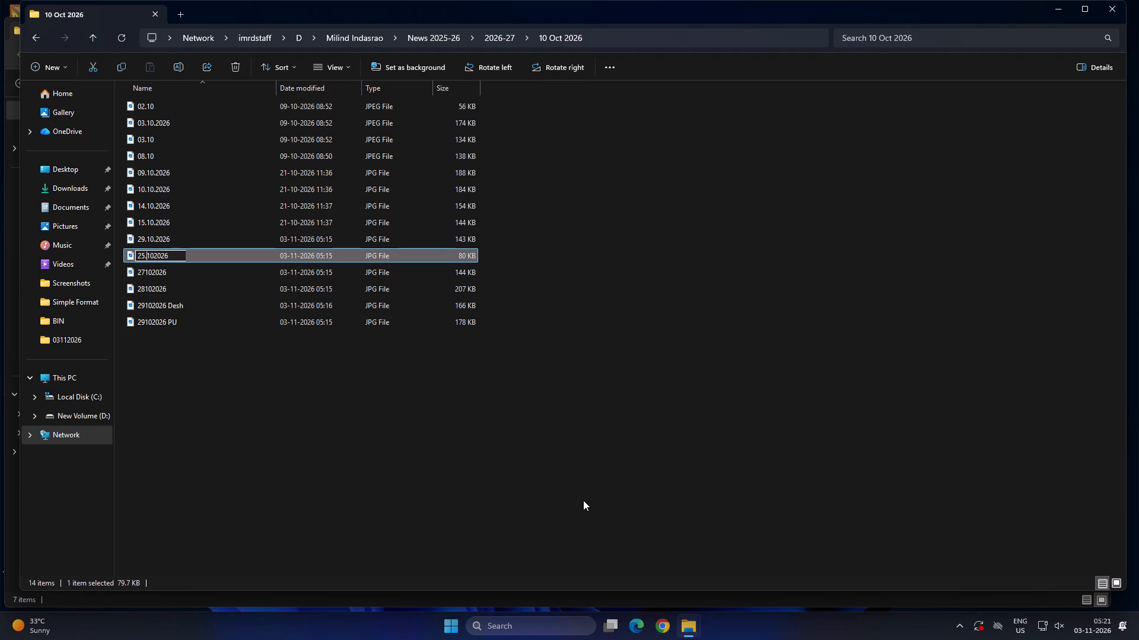
key(Right)
key(Right)
key(period)
key(Return)
Rename the clipping "27102026" as "27.10.2026" in the 10 Oct 2026 folder.
key(Down)
key(F2)
key(Left)
key(Left)
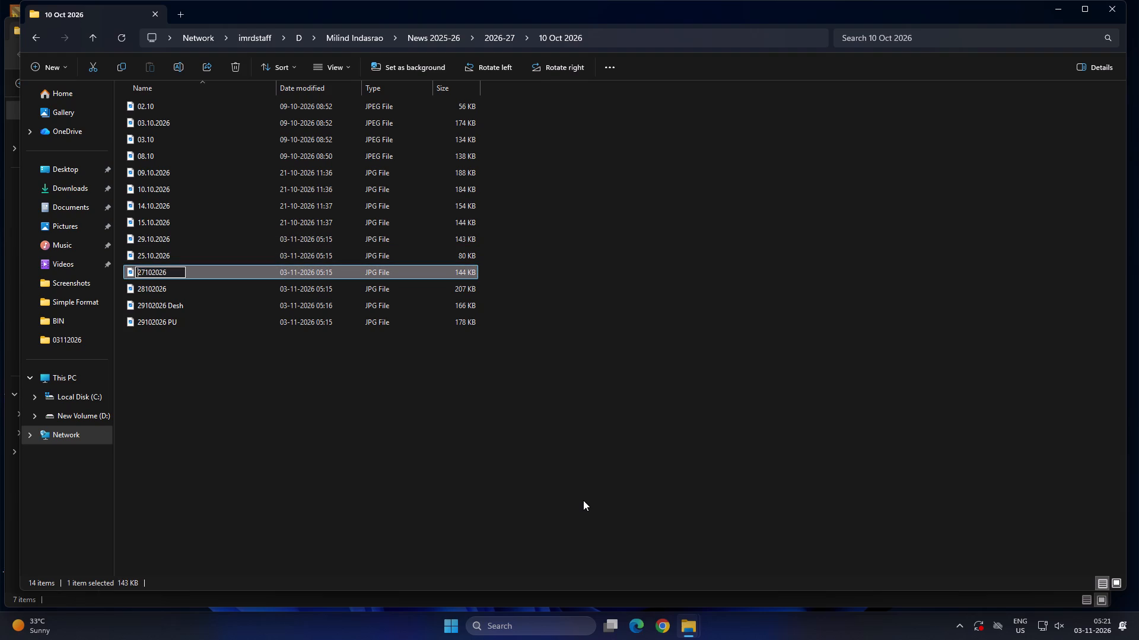
key(Right)
key(Right)
key(period)
key(Right)
key(Right)
key(period)
key(Return)
Rename the clipping "28102026" as "28.10.2026" in the 10 Oct 2026 folder.
key(Down)
key(F2)
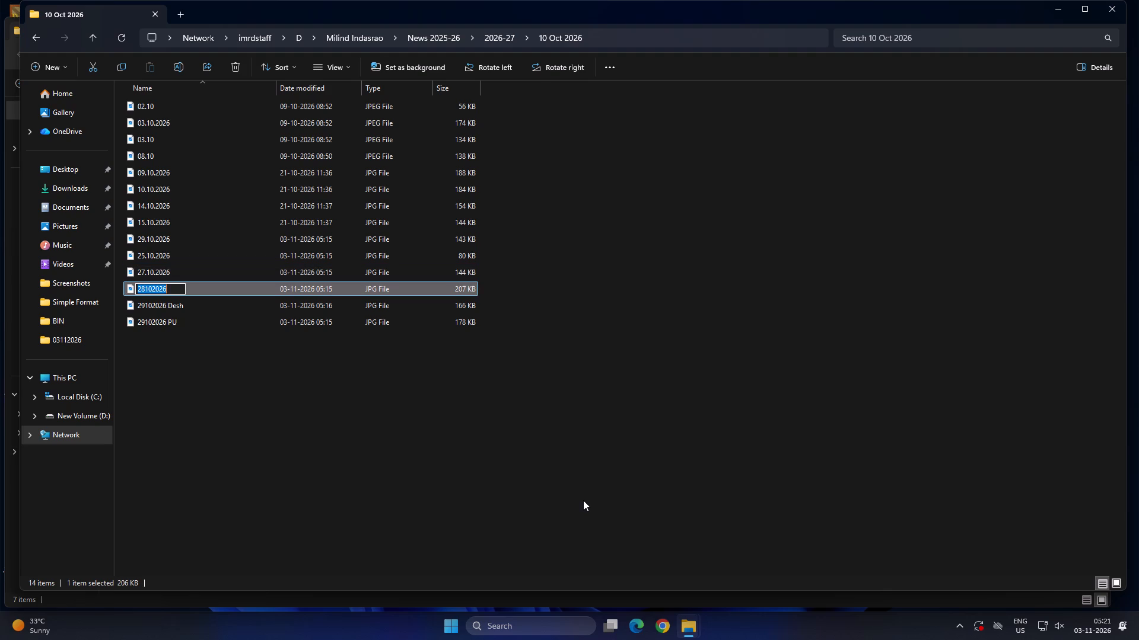
key(Left)
key(Right)
key(Right)
key(period)
key(Right)
key(Right)
key(period)
key(Return)
Rename the clipping "29102026 Desh" as "29.10.2026 Desh".
key(Down)
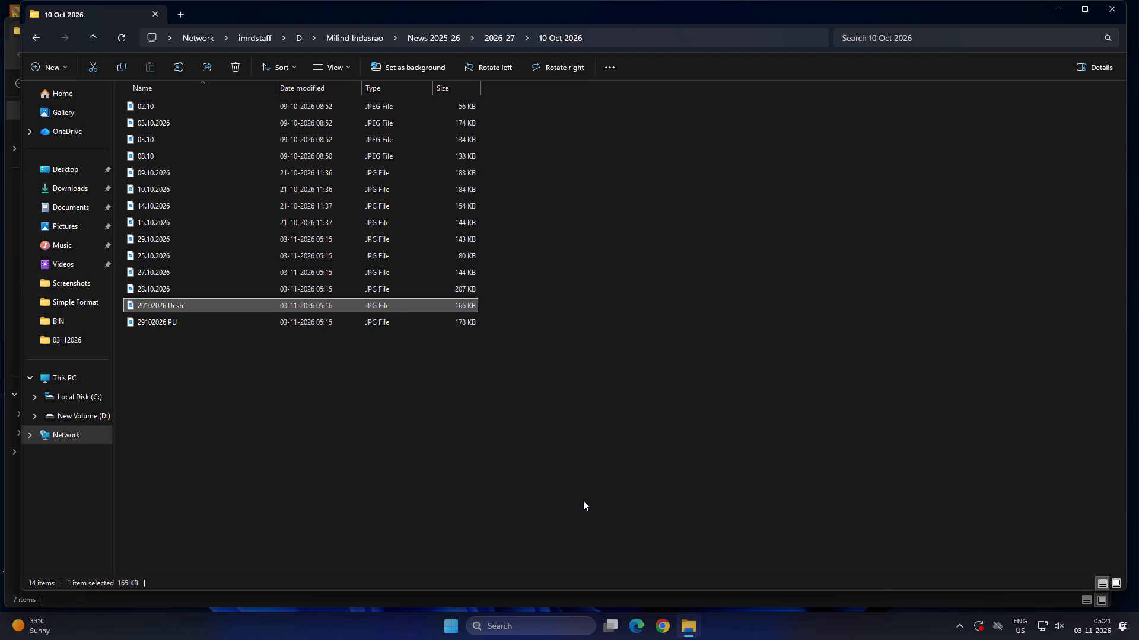
key(F2)
key(Left)
key(Right)
key(Right)
key(period)
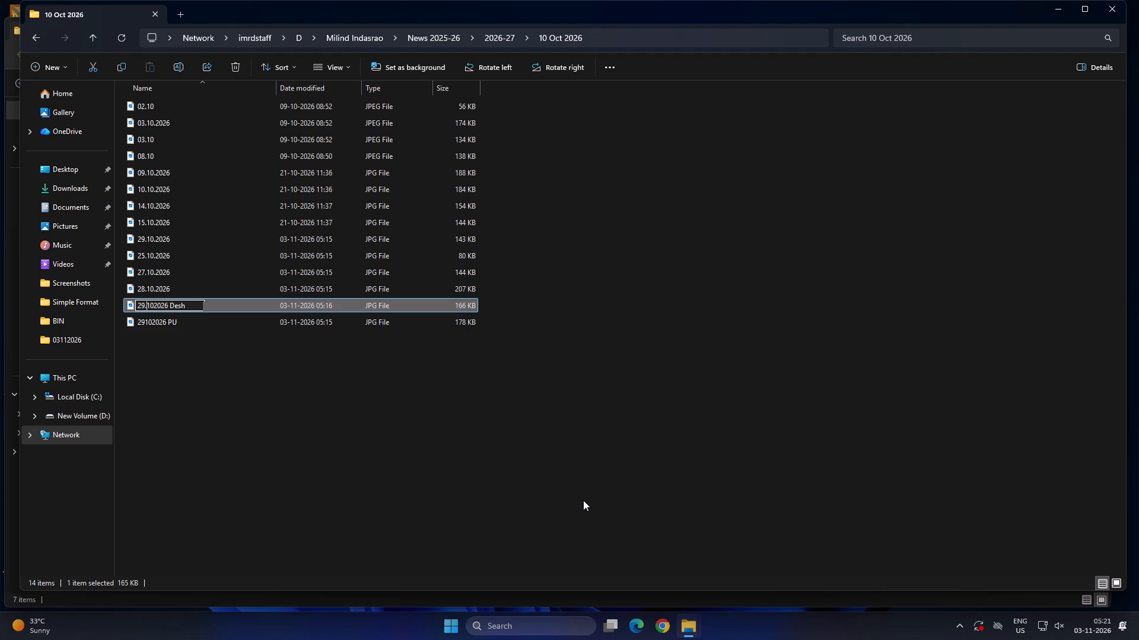
key(Right)
key(Right)
key(period)
key(Down)
key(Return)
Rename the clipping "29102026 PU" as "29.10.2026 PU".
key(Down)
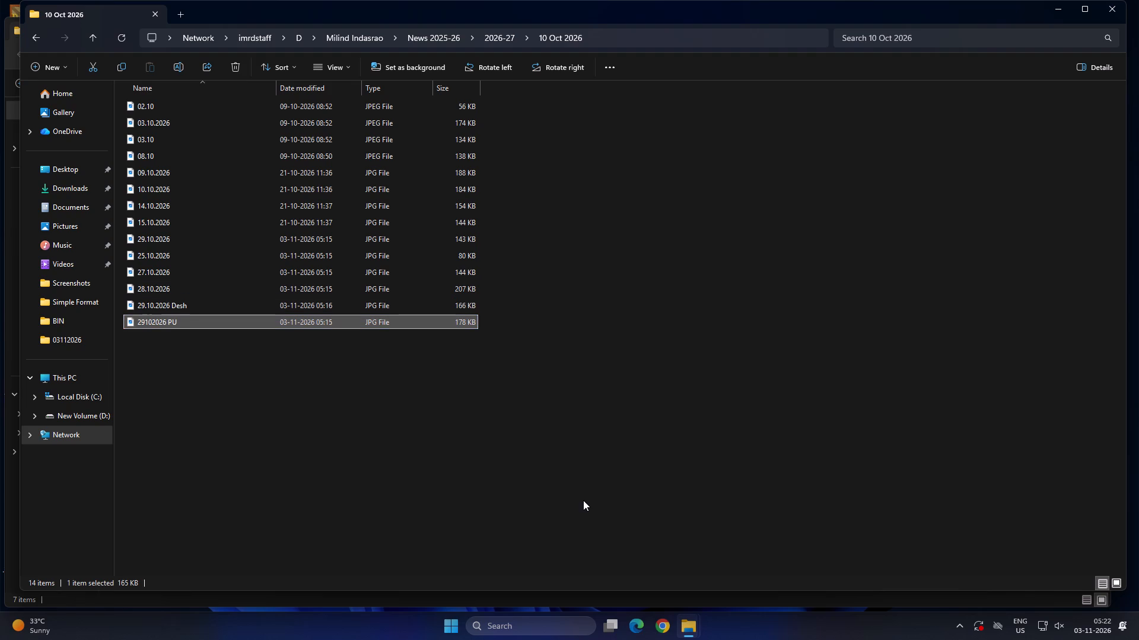
key(F2)
key(Left)
key(Right)
key(Right)
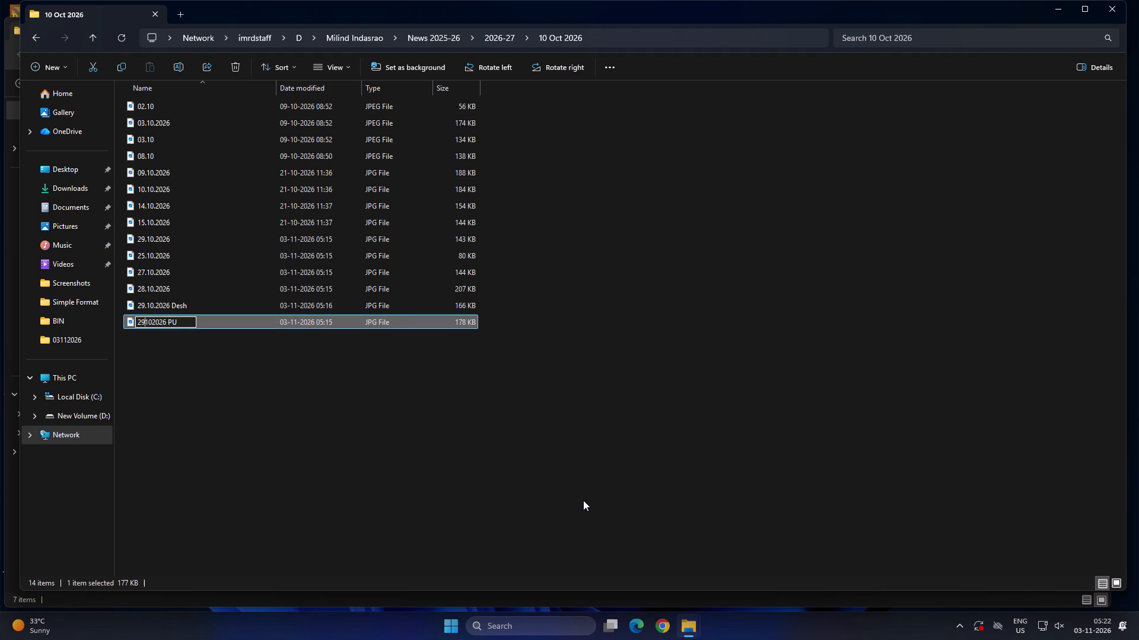
key(period)
key(Right)
key(Right)
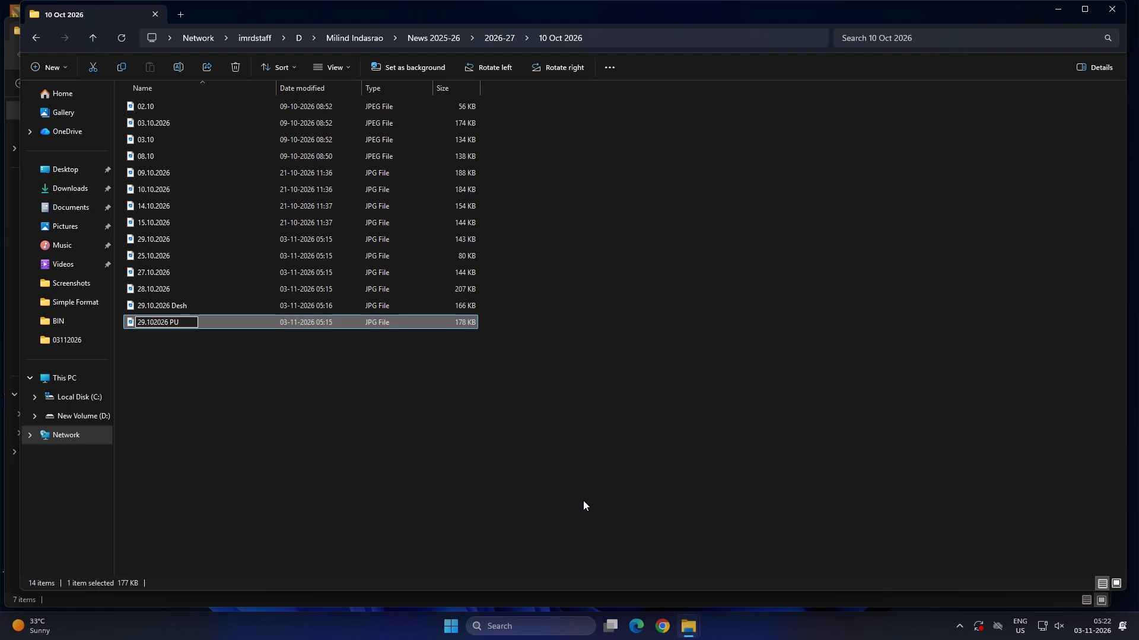
key(period)
key(Return)
Add the year to the older clipping "08.10", renaming it as "08.10.2026".
key(Up)
key(Up)
key(Up)
key(Up)
key(Up)
key(Up)
key(Up)
key(Up)
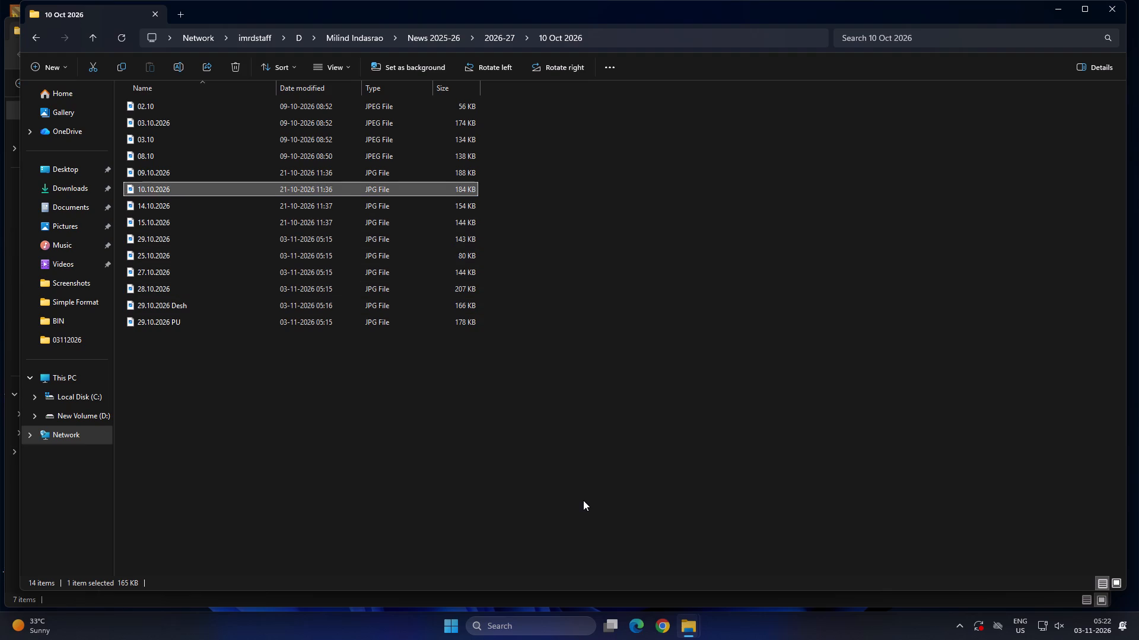
key(Up)
key(Up)
key(F2)
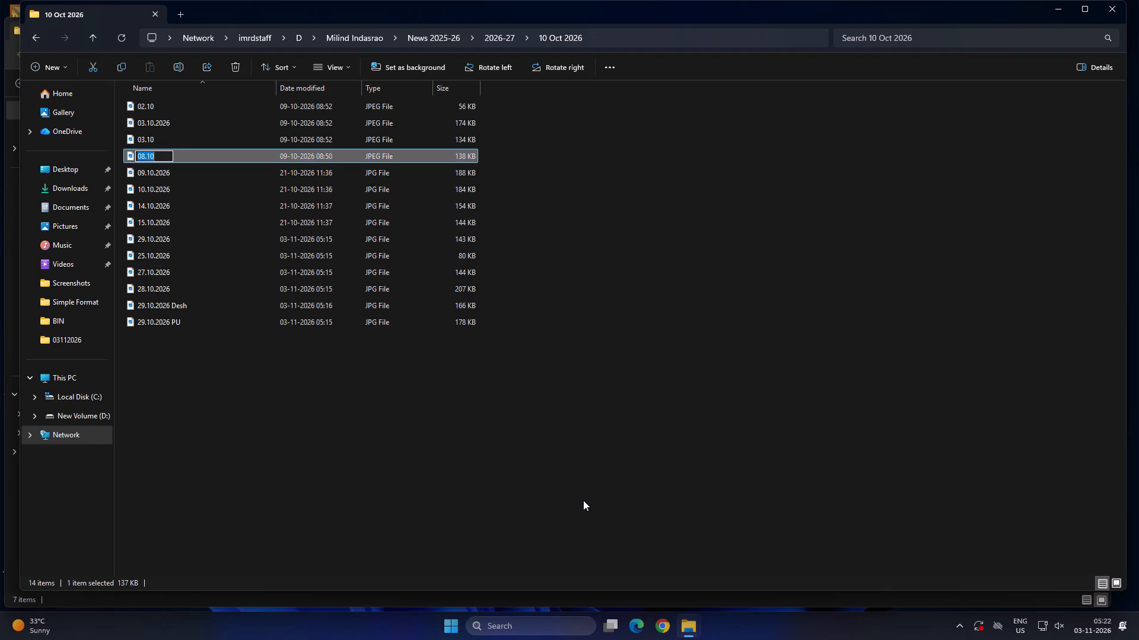
key(Right)
text(.2026)
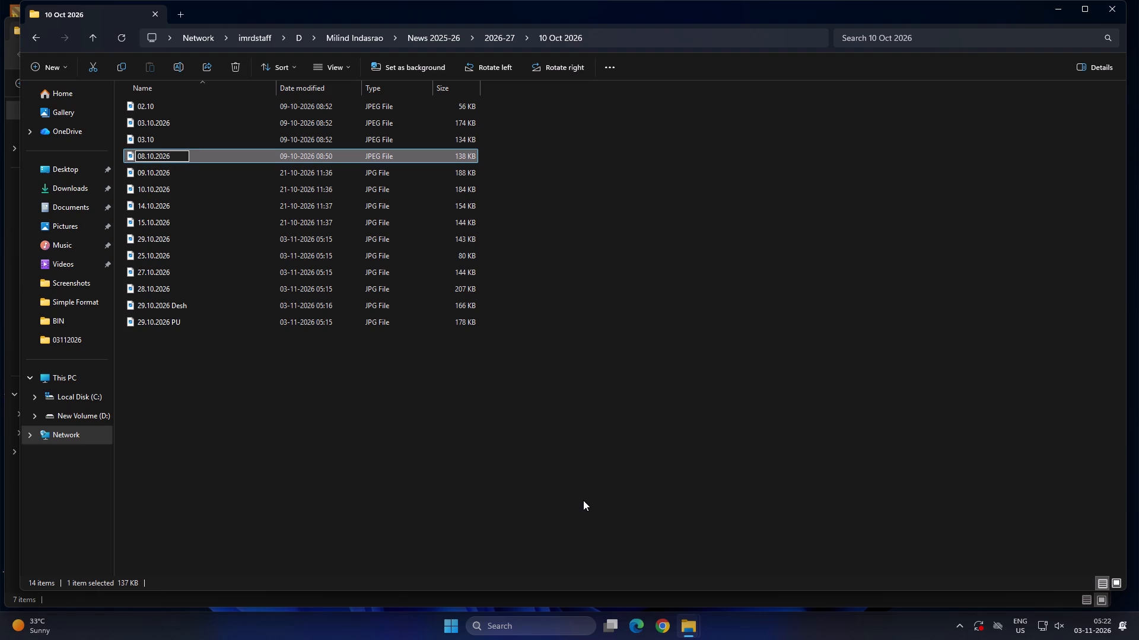
key(Return)
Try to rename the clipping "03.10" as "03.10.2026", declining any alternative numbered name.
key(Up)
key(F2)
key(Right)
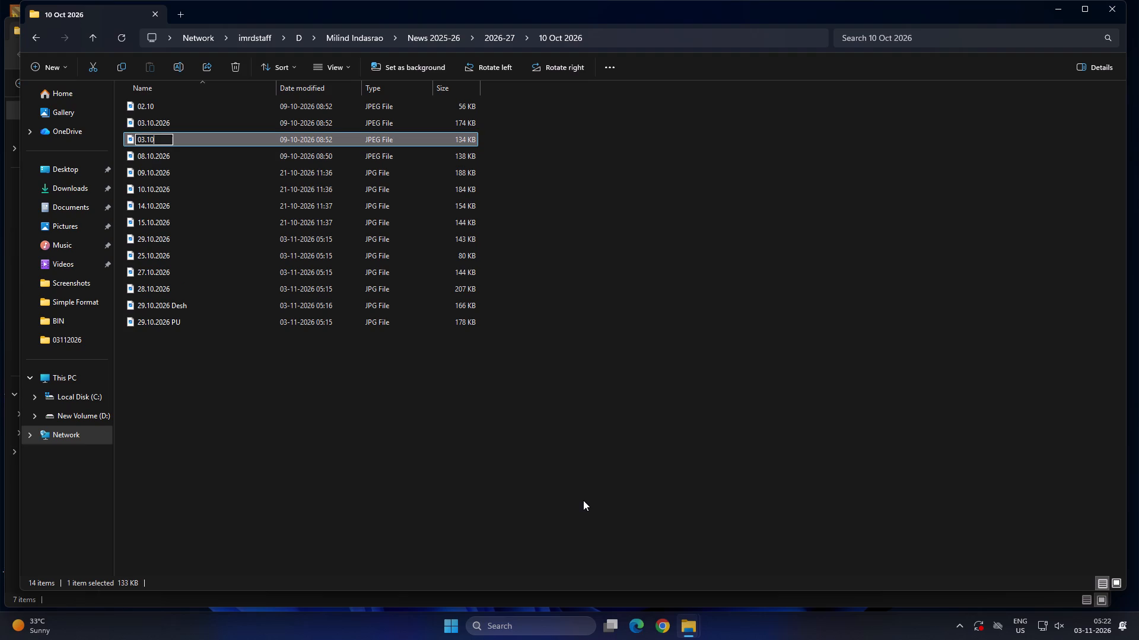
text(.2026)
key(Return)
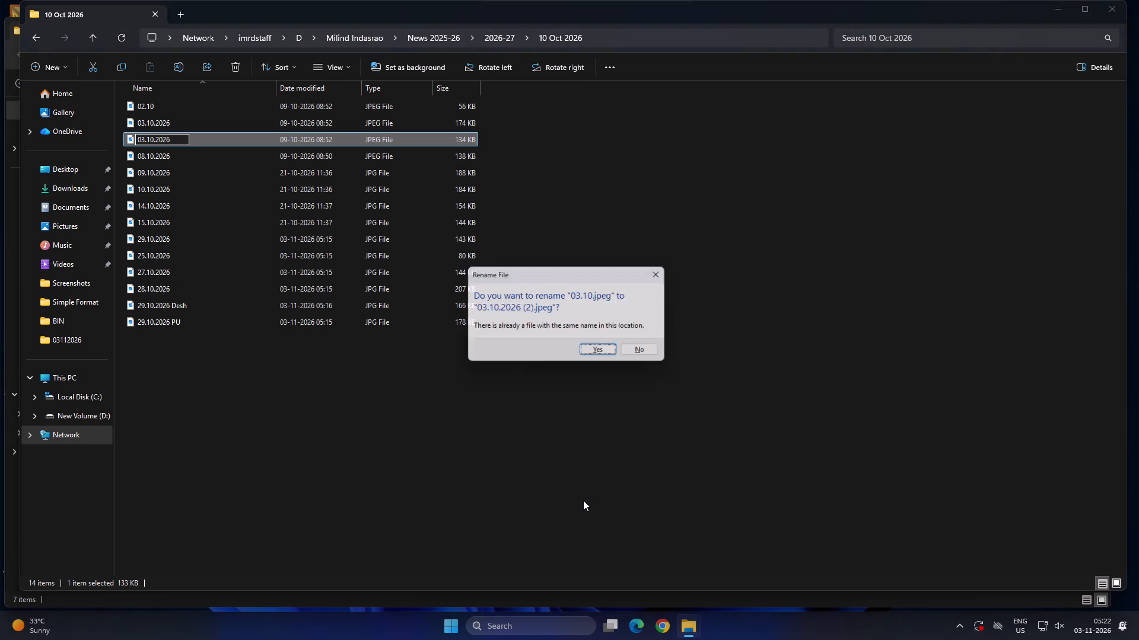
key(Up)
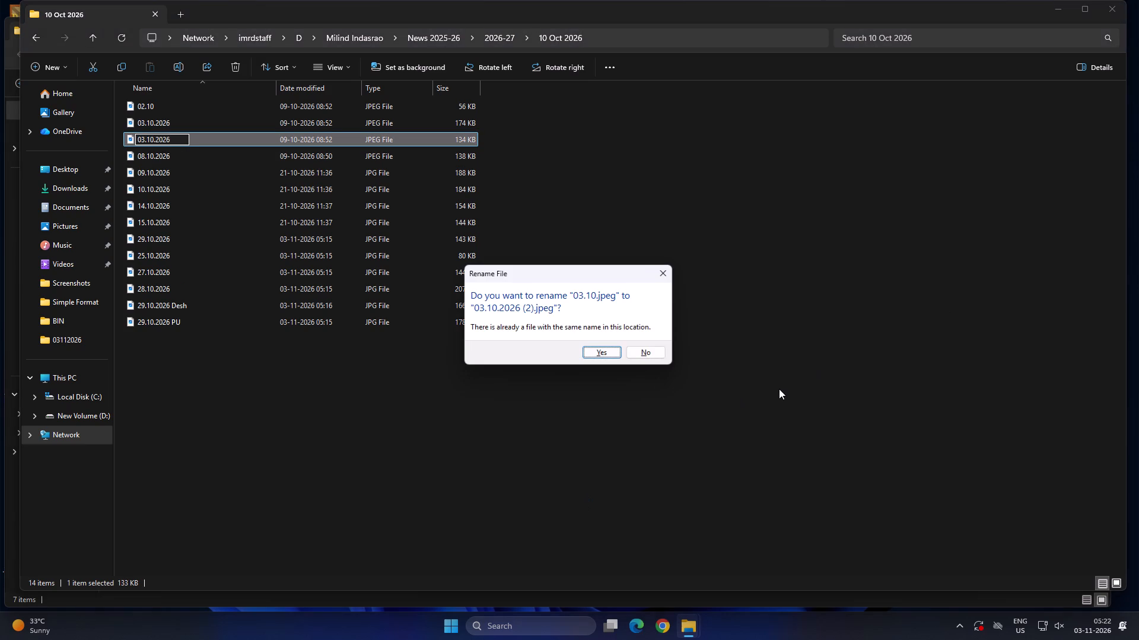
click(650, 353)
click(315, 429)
Open the "03.10" clipping with Photos, set to always open .jpeg files, to identify its newspaper.
double_click(212, 137)
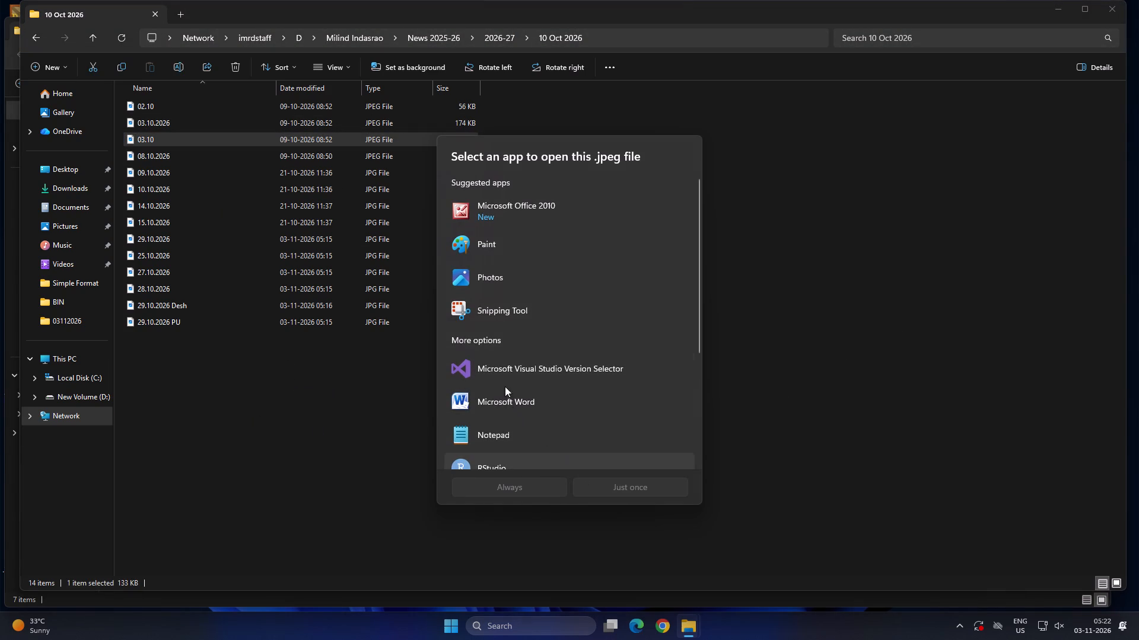
click(502, 279)
click(513, 489)
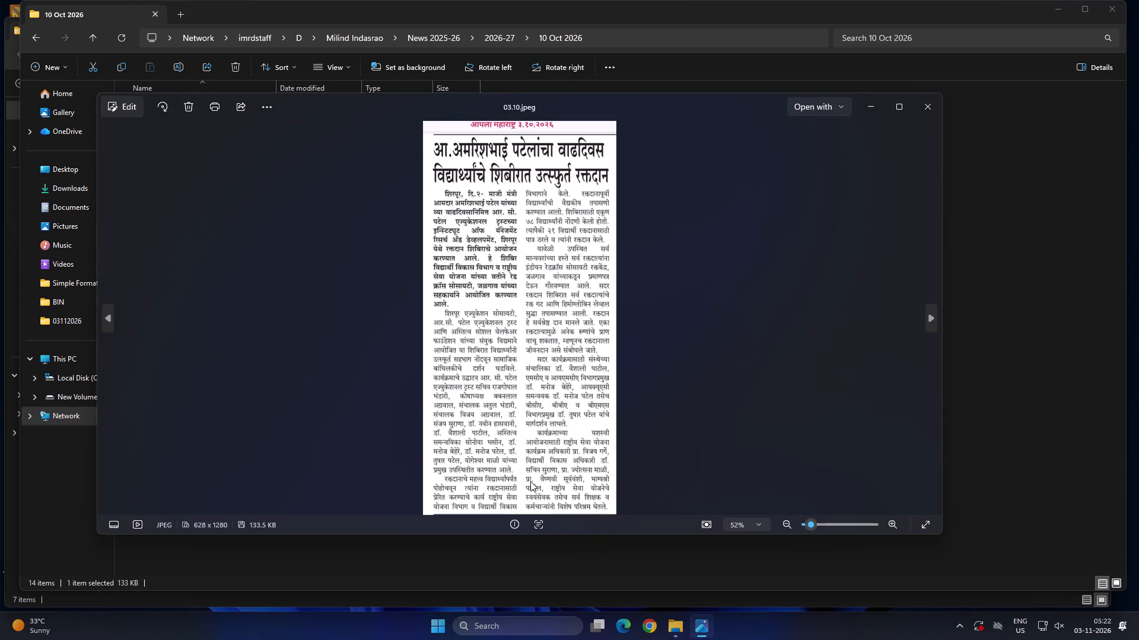
click(914, 106)
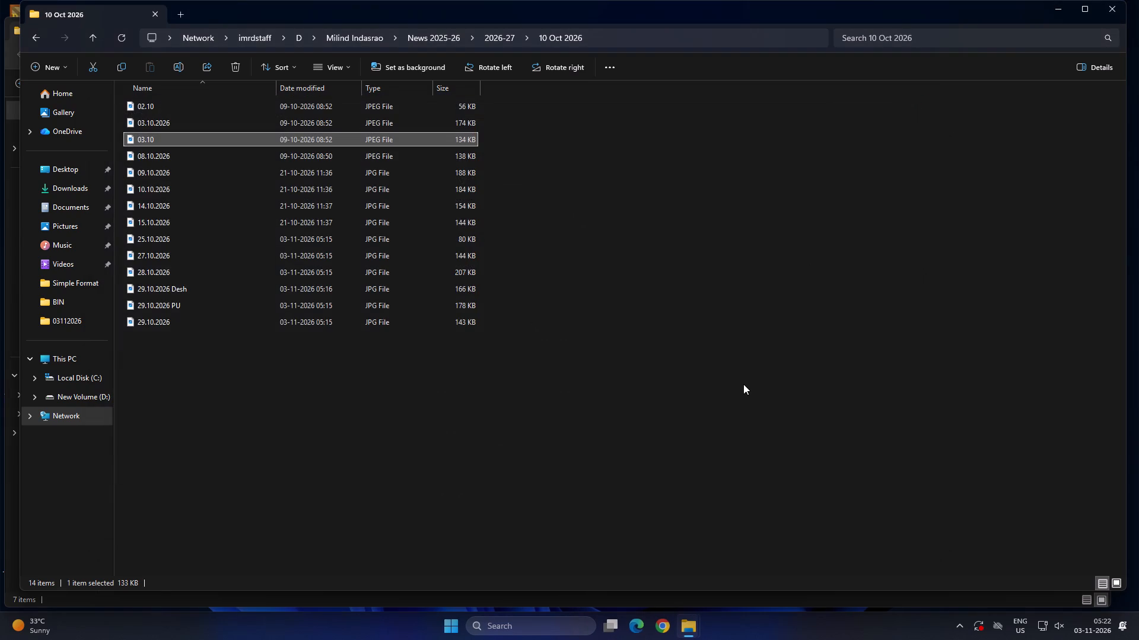
Rename the clipping "03.10" as "03.10.2026_Maha".
key(F2)
key(Right)
text(.2026)
key(shift+underscore)
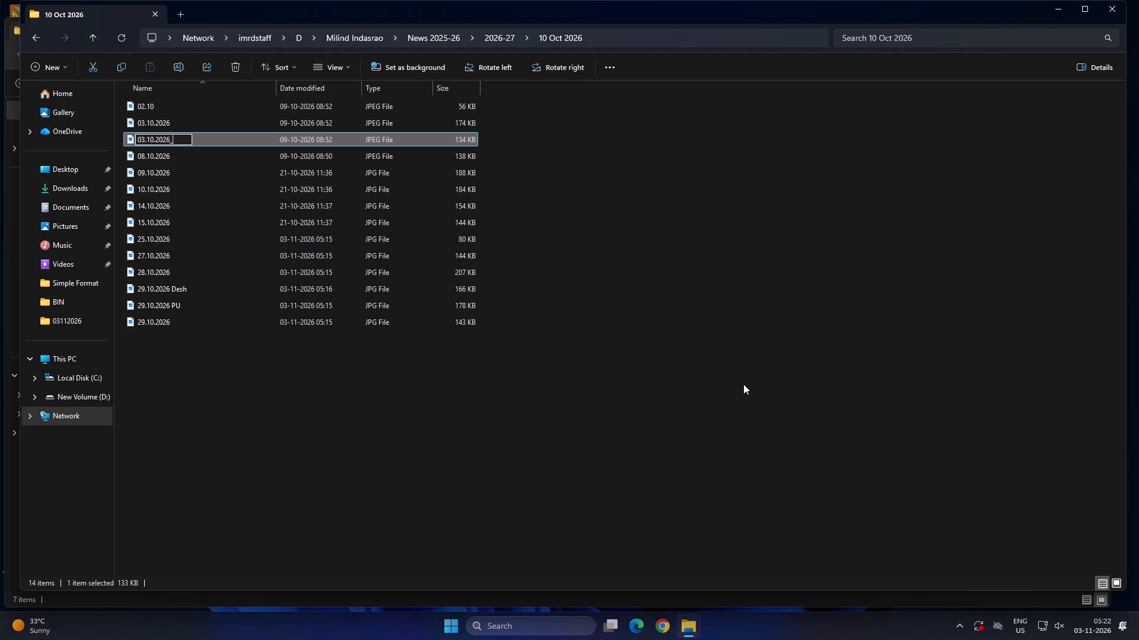
text(Maha)
key(Return)
key(Up)
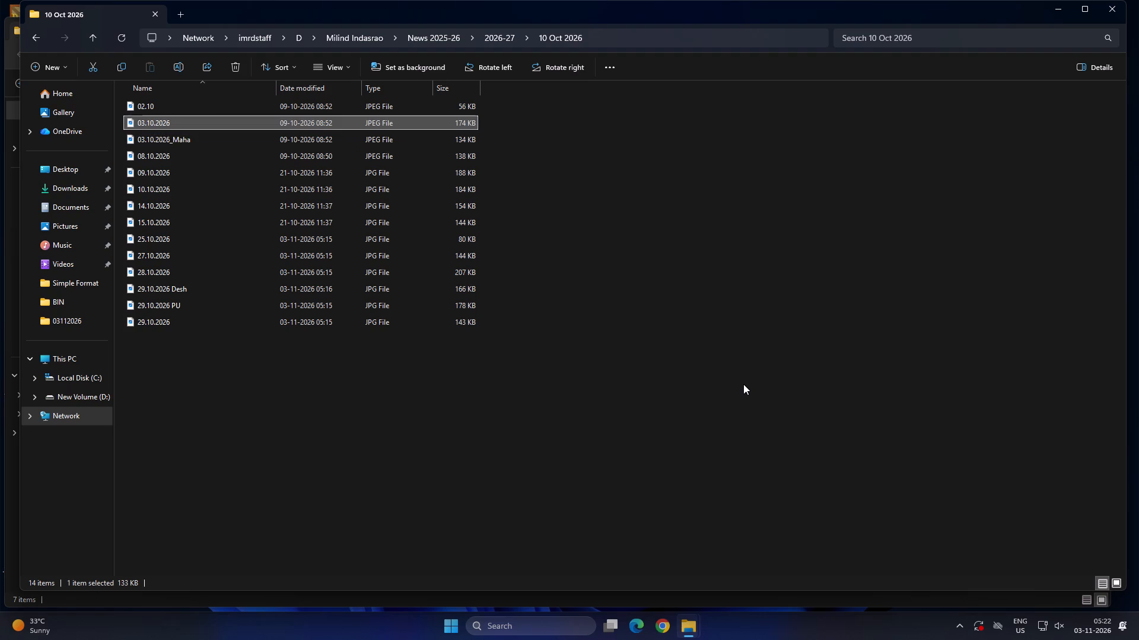
Open the renamed clipping "03.10.2026" to check its contents, and close the viewer.
key(Return)
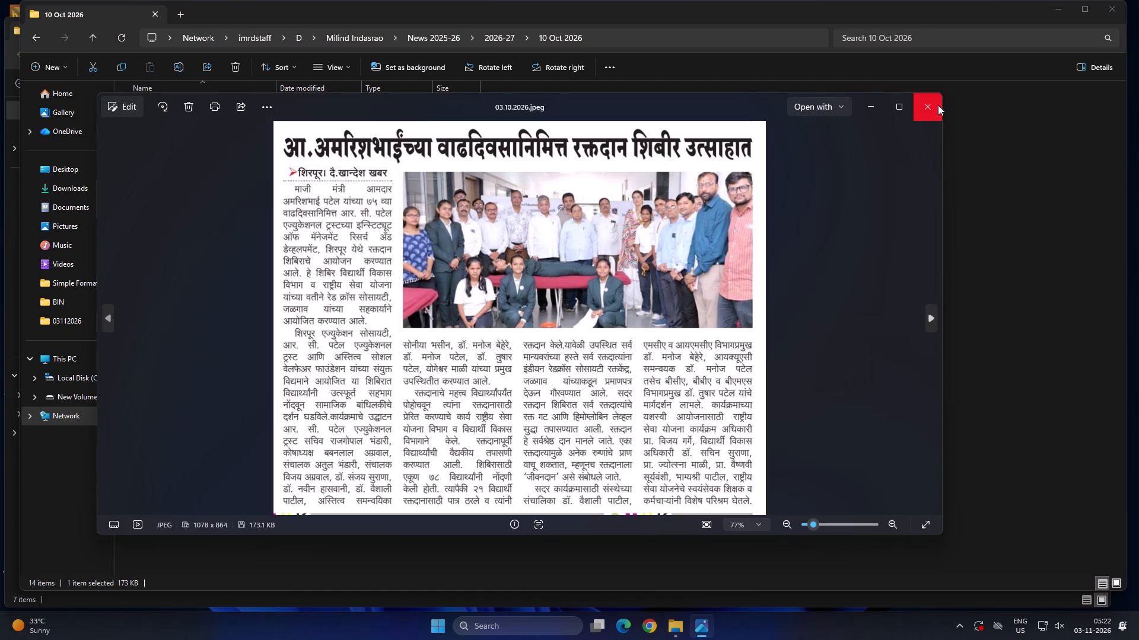
click(936, 105)
Add the year to the clipping "02.10", renaming it as "02.10.2026".
key(Up)
key(F2)
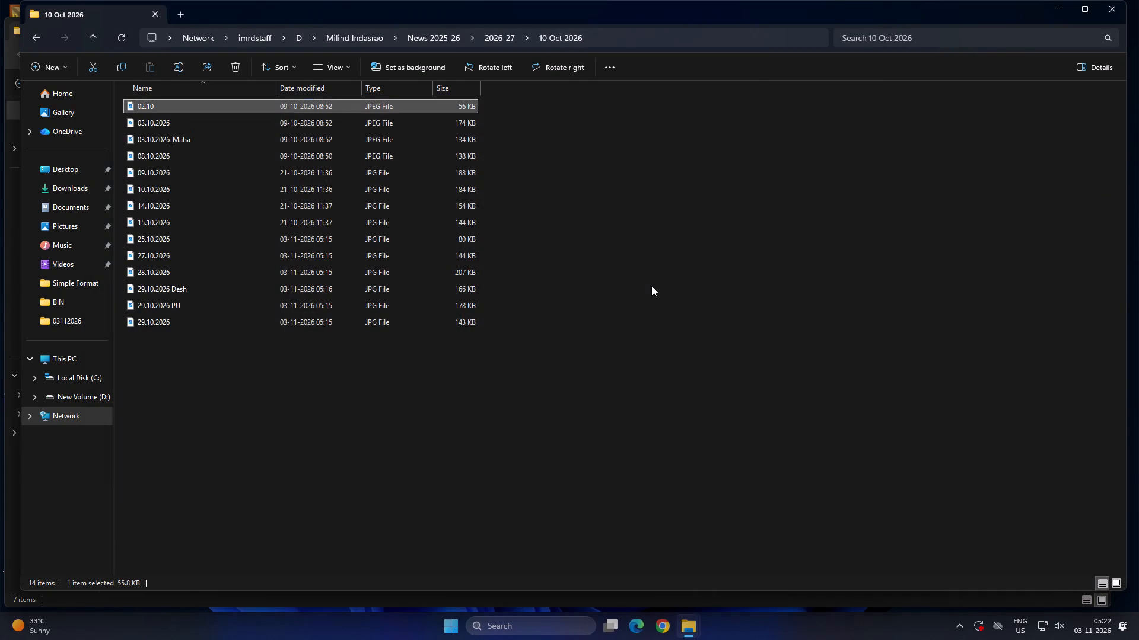
key(Right)
text(.2026)
key(Return)
Create a new month folder named "11 Nov 2026" inside the network folder 2026-27.
key(BackSpace)
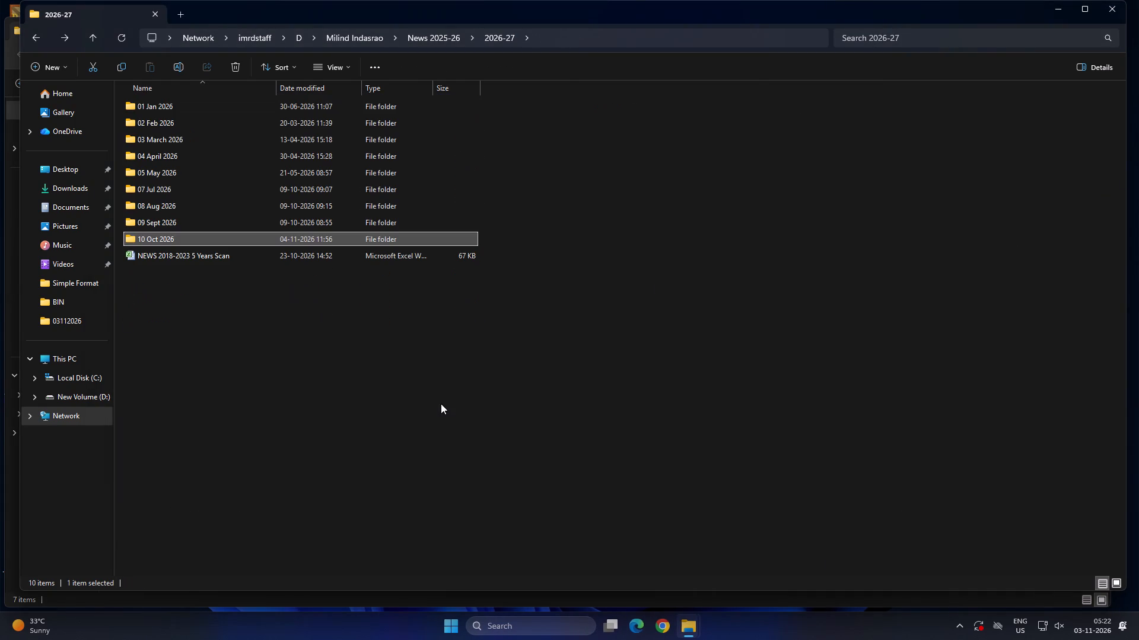
click(441, 404)
right_click(441, 404)
click(645, 324)
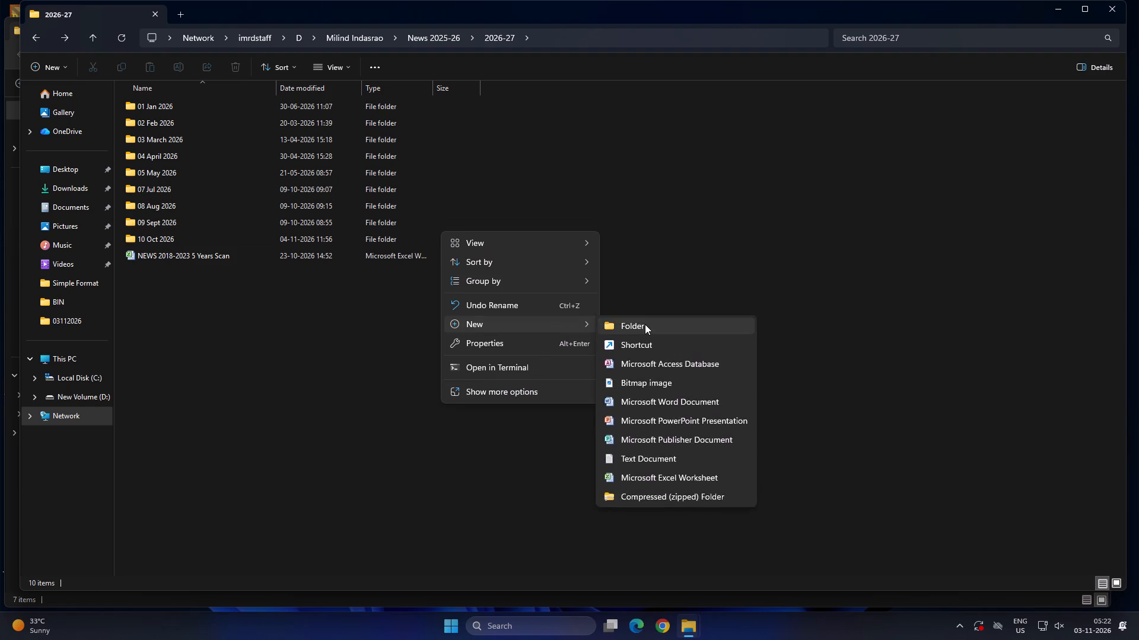
text(11 NOv)
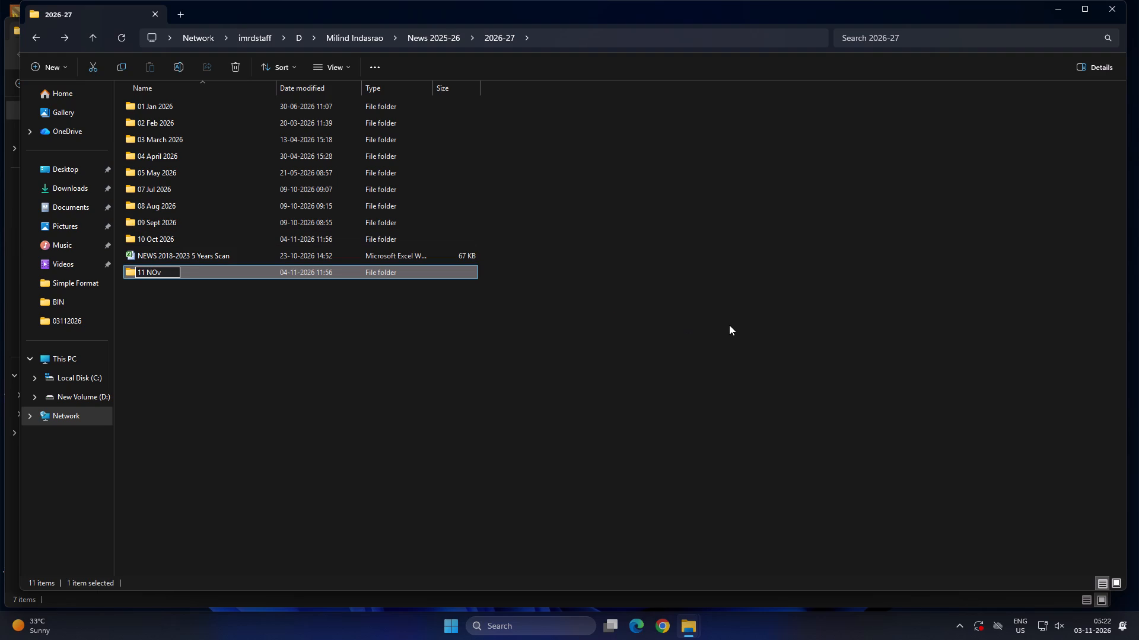
key(space)
key(BackSpace)
key(BackSpace)
key(BackSpace)
text(ov)
key(space)
text(2026)
key(Return)
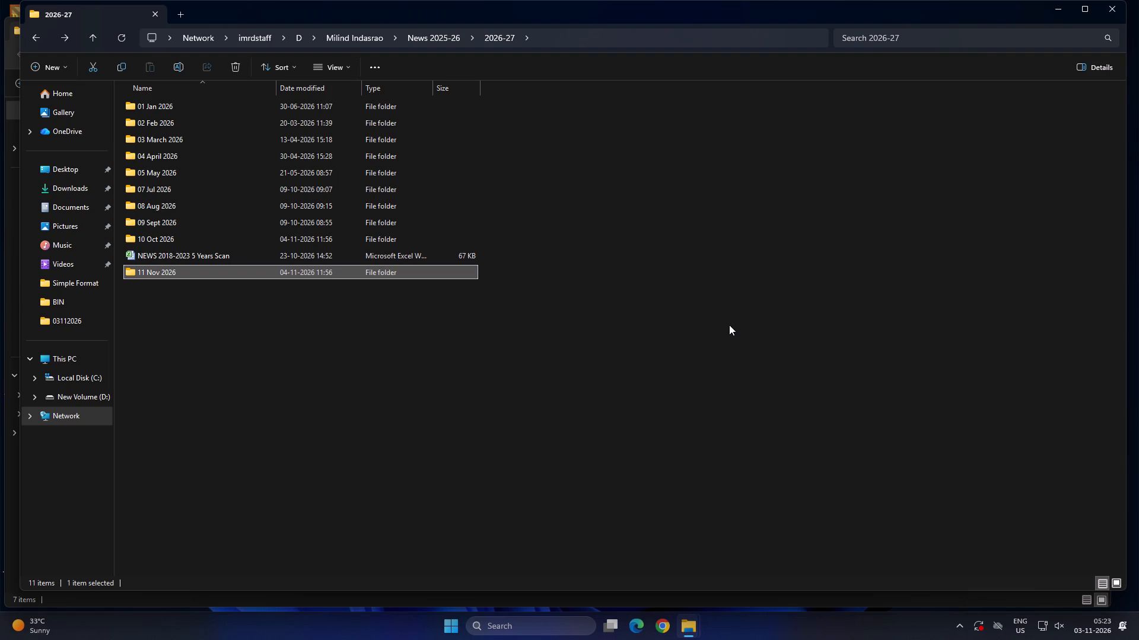
Move all clippings from the local folder 03112026 into the network folder "11 Nov 2026".
key(Return)
click(696, 625)
click(642, 582)
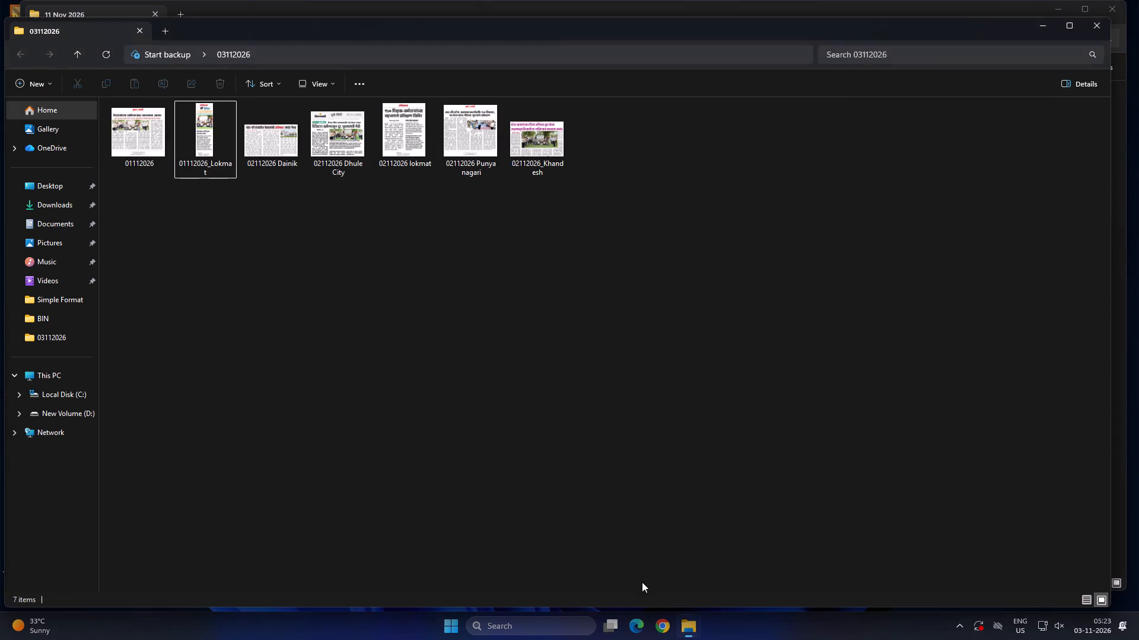
click(505, 423)
key(ctrl+a)
key(ctrl+c)
key(ctrl+x)
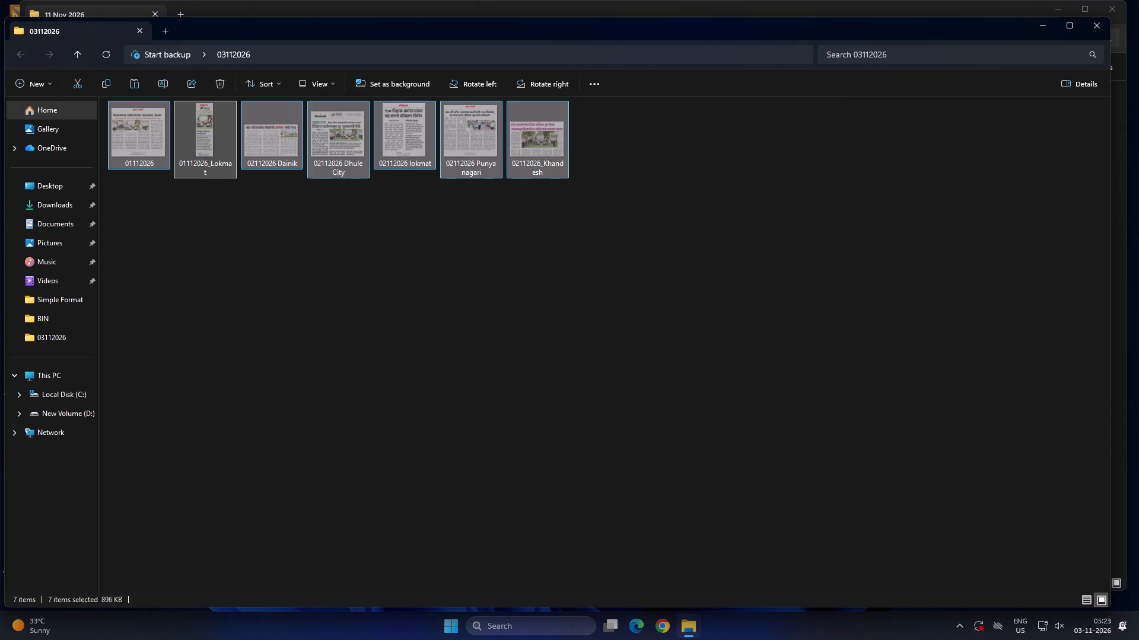
click(693, 626)
click(739, 559)
click(731, 500)
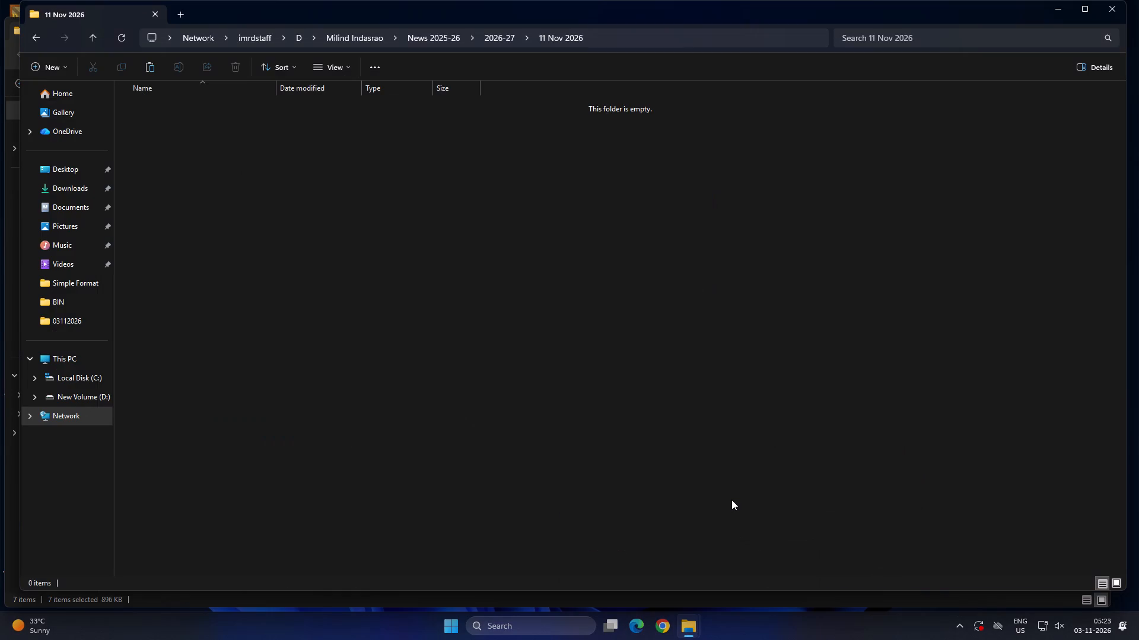
key(ctrl+v)
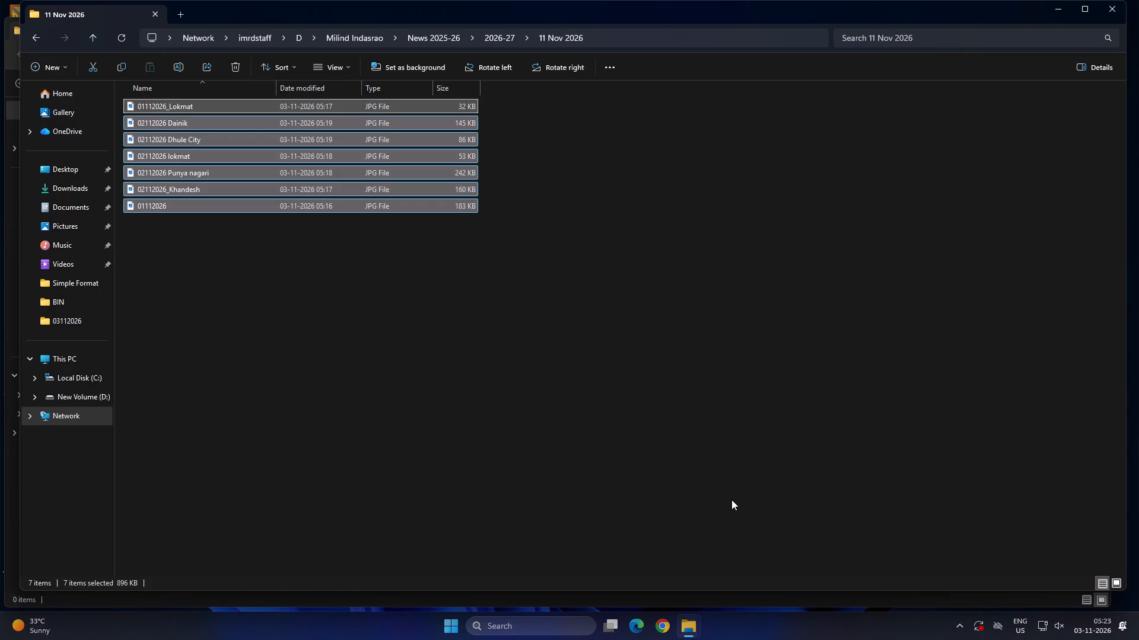
Add dots to the date of the "01112026_Lokmat" clipping, renaming it as "01.11.2026_Lokmat".
key(Down)
key(Up)
key(Up)
key(F2)
key(Left)
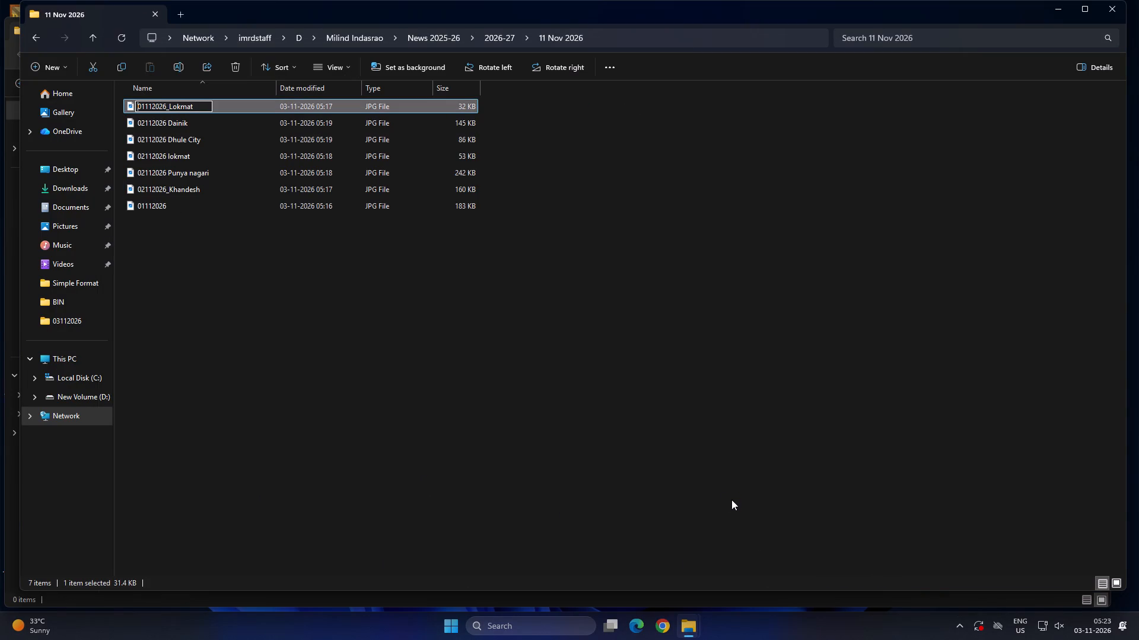
key(Right)
key(Right)
key(period)
key(Right)
key(Right)
key(period)
key(Return)
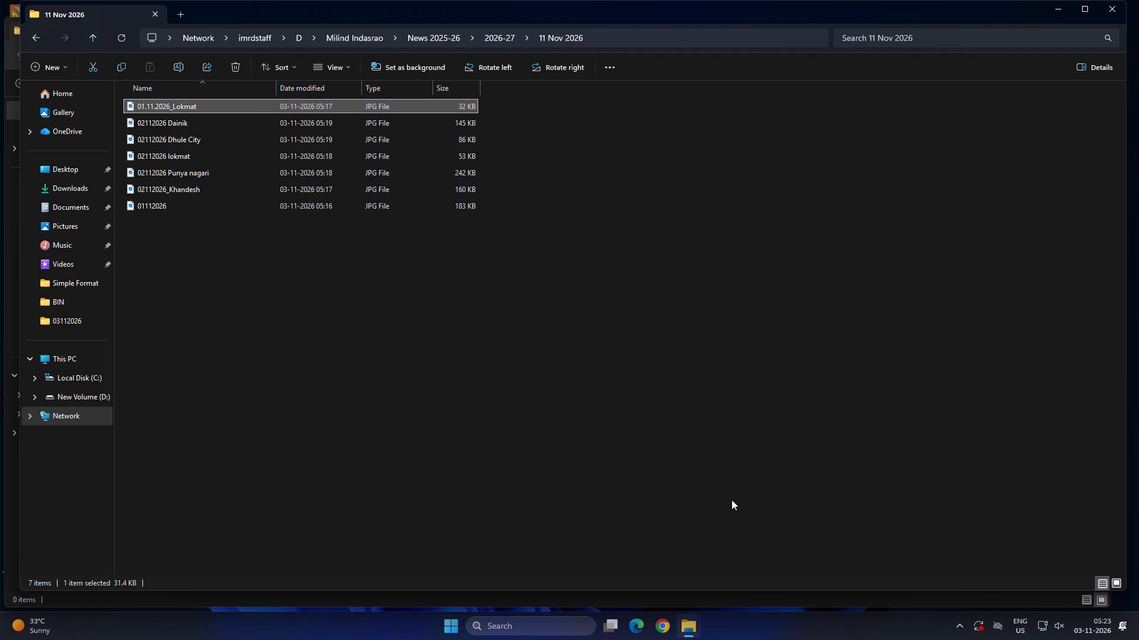
Add dots to the date of the Dainik clipping, renaming it as "02.11.2026 Dainik".
key(Down)
key(F2)
key(Left)
key(Right)
key(Right)
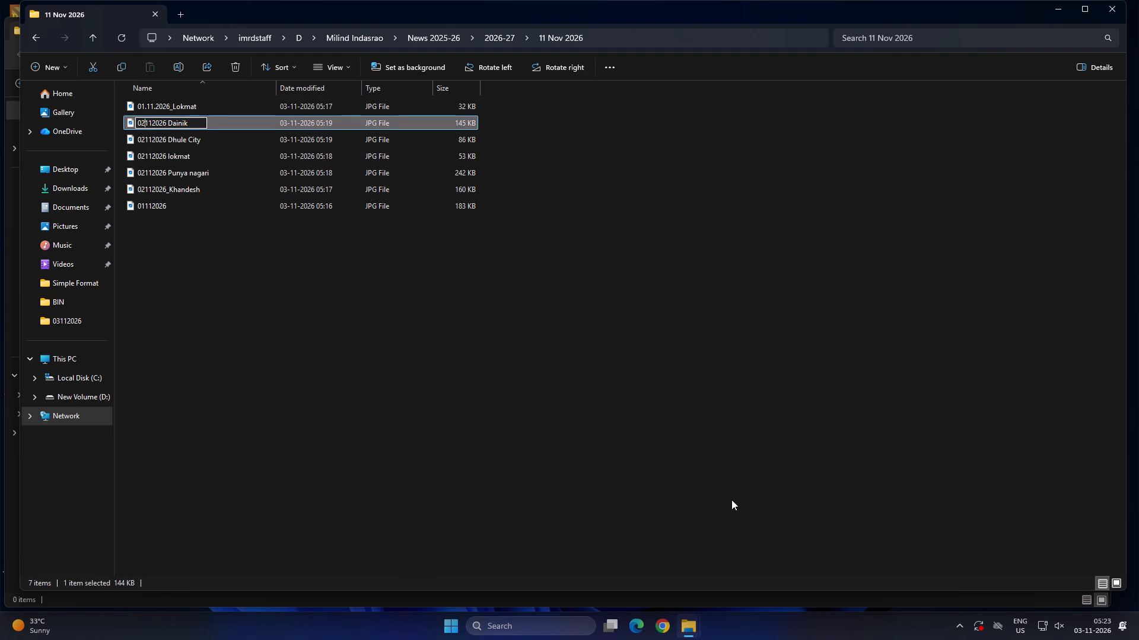
key(period)
key(Right)
key(Right)
key(period)
key(Return)
Add dots to the date of the Dhule City clipping, renaming it as "02.11.2026 Dhule City".
key(Down)
key(F2)
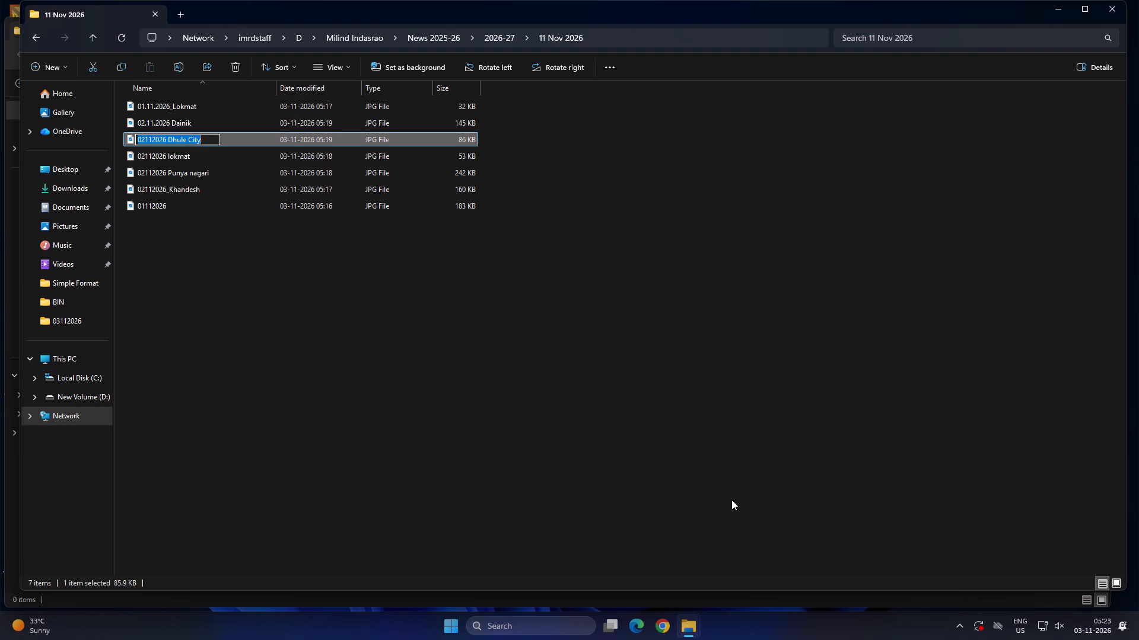
key(Right)
key(Right)
key(Right)
key(Left)
key(Left)
key(Left)
key(Left)
key(Left)
key(Left)
key(Left)
key(Left)
key(Left)
key(Left)
key(Left)
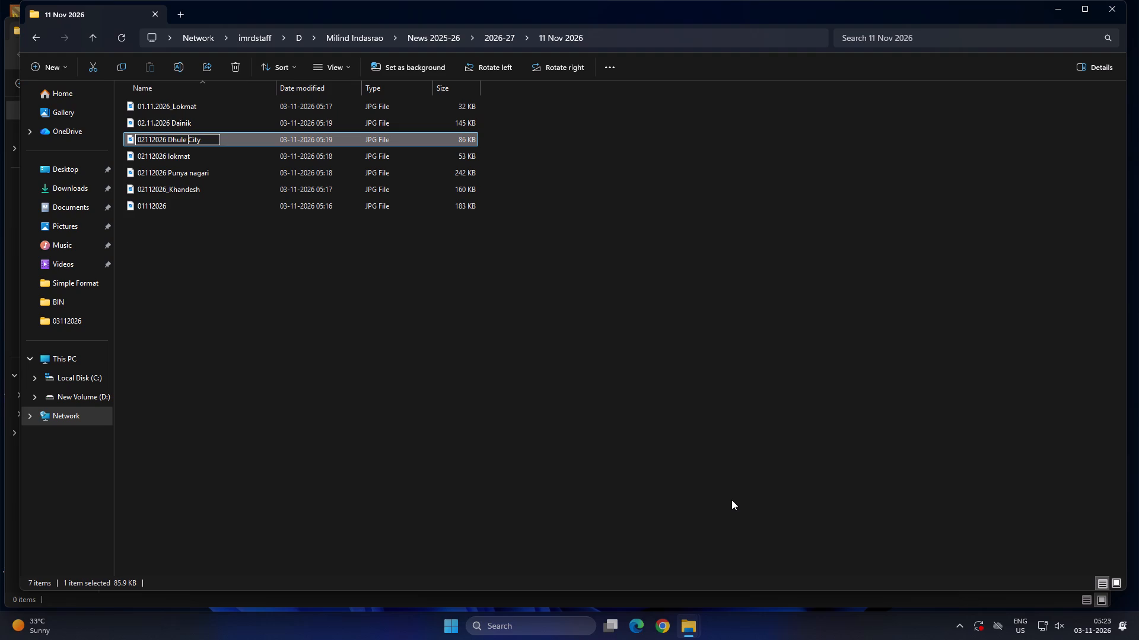
key(Left)
key(Left)
key(Left)
key(Left)
key(Left)
key(Left)
key(period)
key(Right)
key(Right)
key(period)
key(Return)
Add dots to the date of the "02112026 lokmat" clipping, renaming it as "02.11.2026 lokmat".
key(Down)
key(F2)
key(Left)
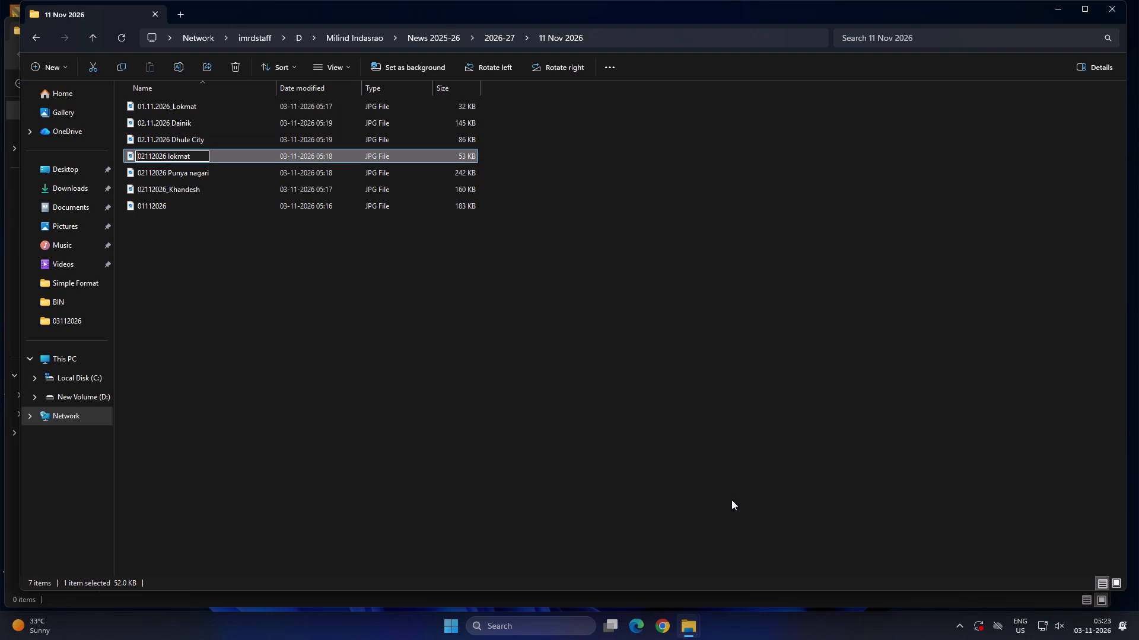
key(Right)
key(Right)
key(period)
key(Right)
key(Right)
key(period)
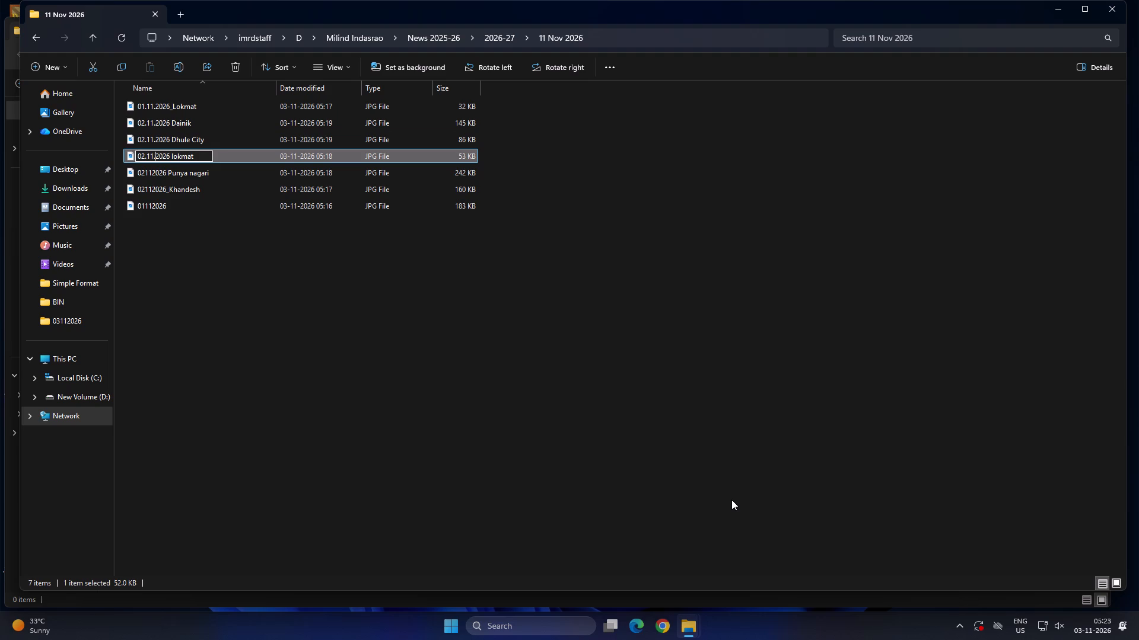
key(Down)
key(Down)
key(Return)
Add dots to the date of the Punya nagari clipping, renaming it as "02.11.2026 Punya nagari".
key(Down)
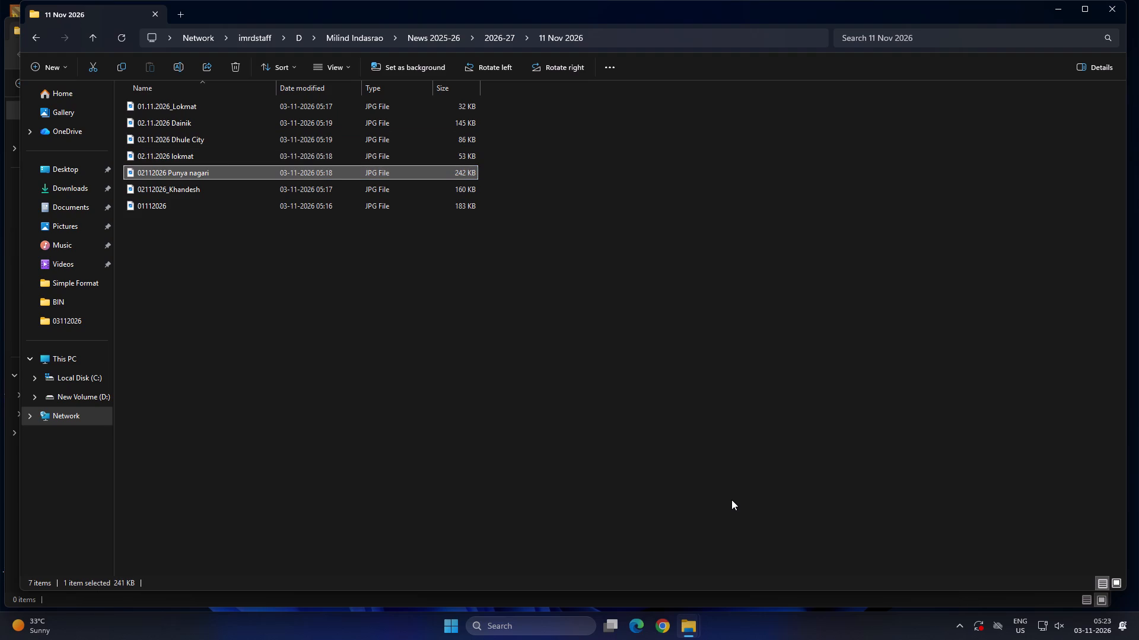
key(F2)
key(Right)
key(Right)
key(Left)
key(Left)
key(Left)
key(Left)
key(Left)
key(Left)
key(Left)
key(Left)
key(Left)
key(Left)
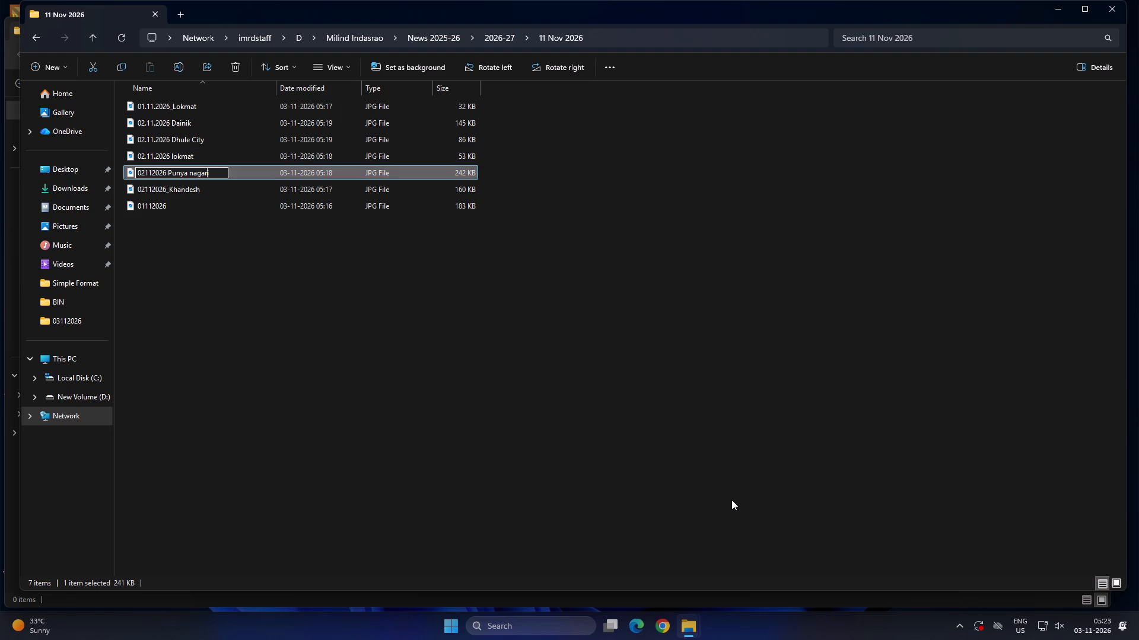
key(Left)
key(Left)
key(Left)
key(Left)
key(Left)
key(Left)
key(Left)
key(Left)
key(Left)
key(period)
key(Right)
key(Right)
key(Right)
key(Left)
key(period)
key(Return)
Add dots to the date of the Khandesh clipping, renaming it as "02.11.2026_Khandesh".
key(Down)
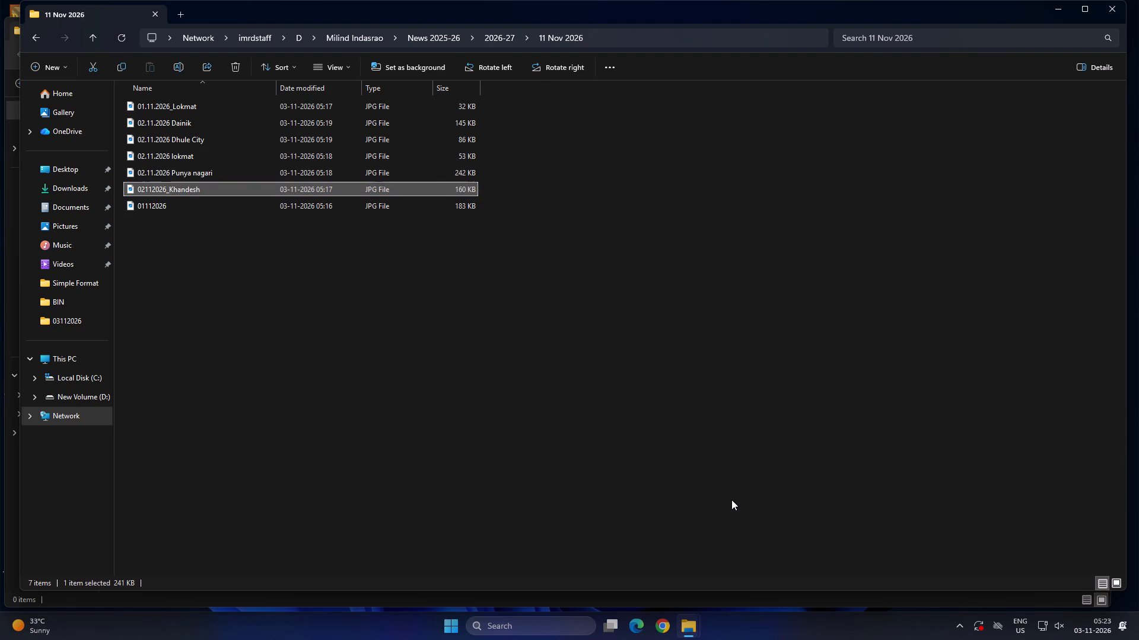
key(F2)
key(Left)
key(Right)
key(Right)
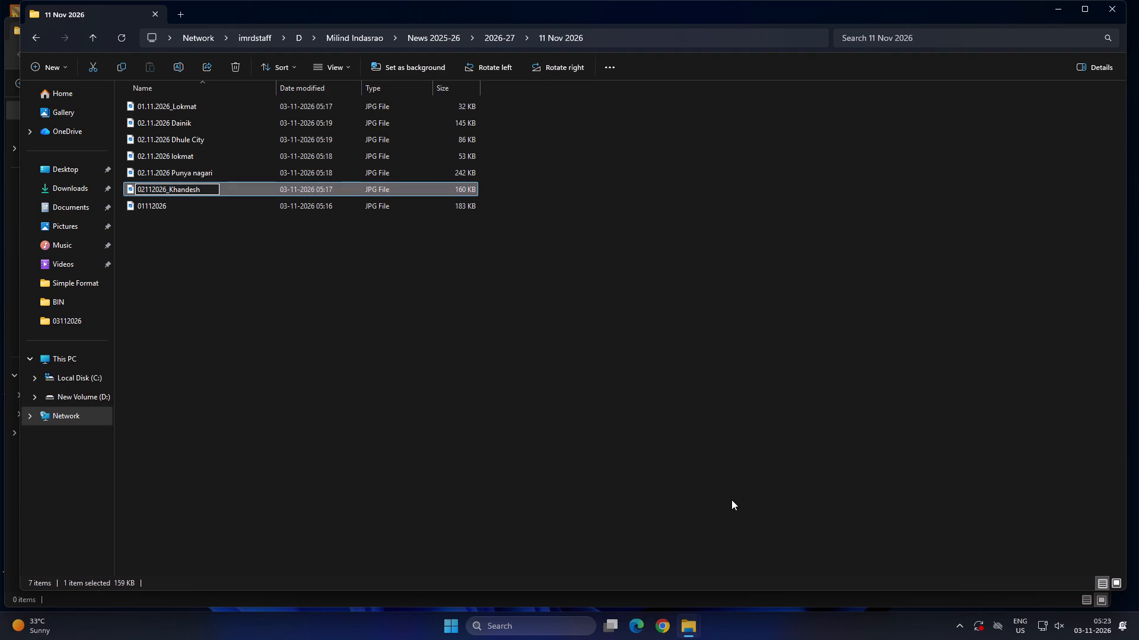
key(period)
key(Down)
key(Right)
key(period)
key(Down)
key(Return)
Add dots to the date of the clipping without a newspaper name, renaming it as "01.11.2026".
key(Down)
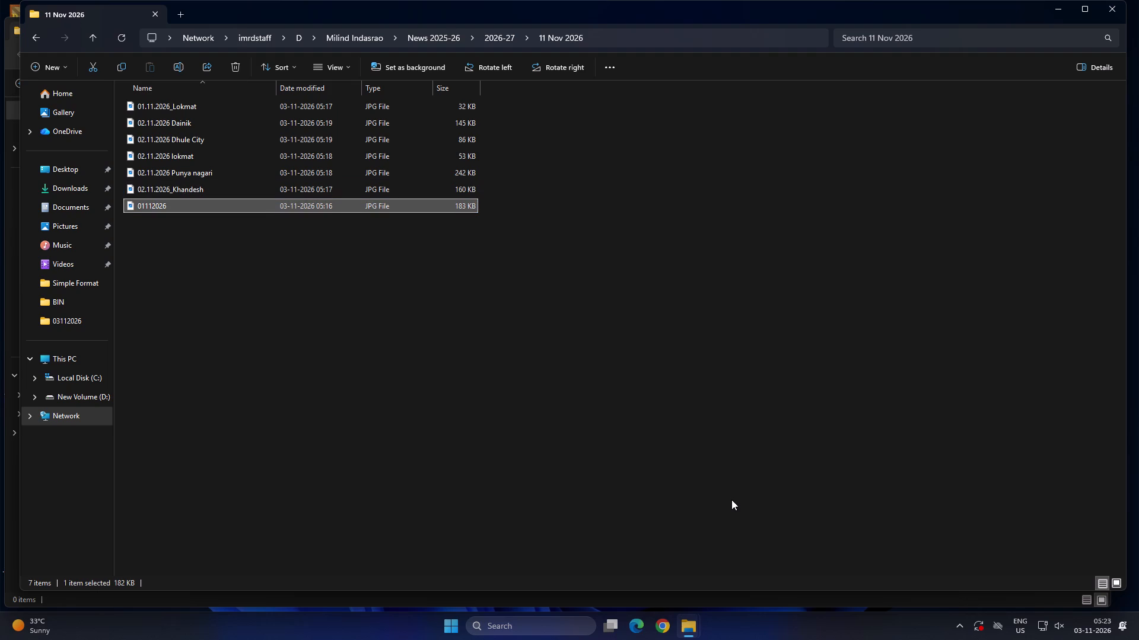
key(F2)
key(Left)
key(Right)
key(Right)
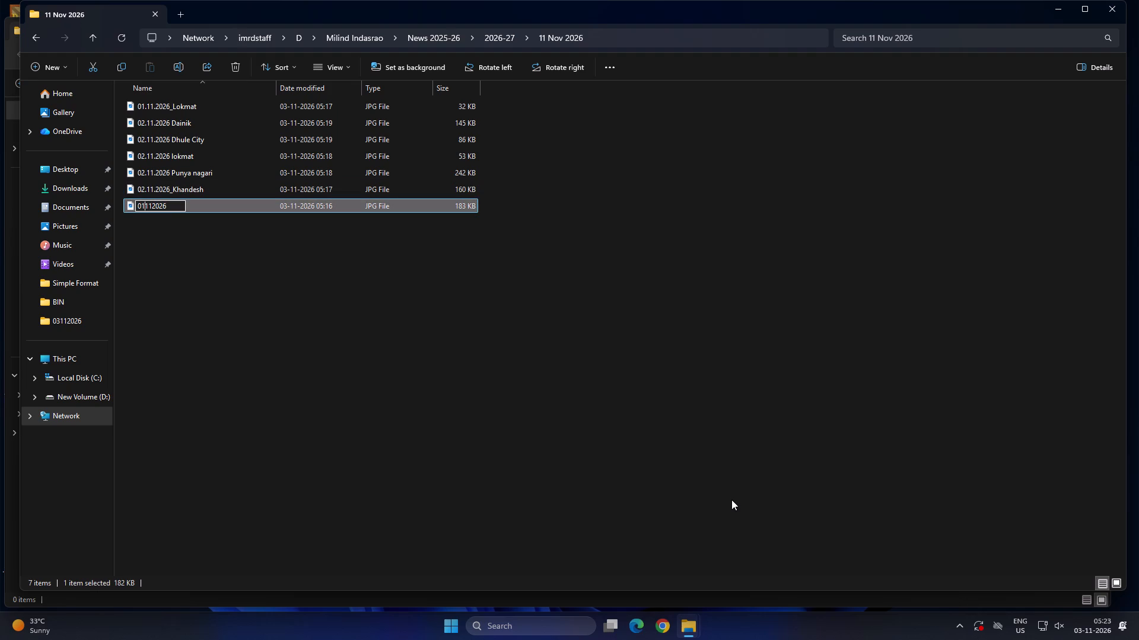
key(period)
key(Right)
key(Right)
key(period)
click(647, 500)
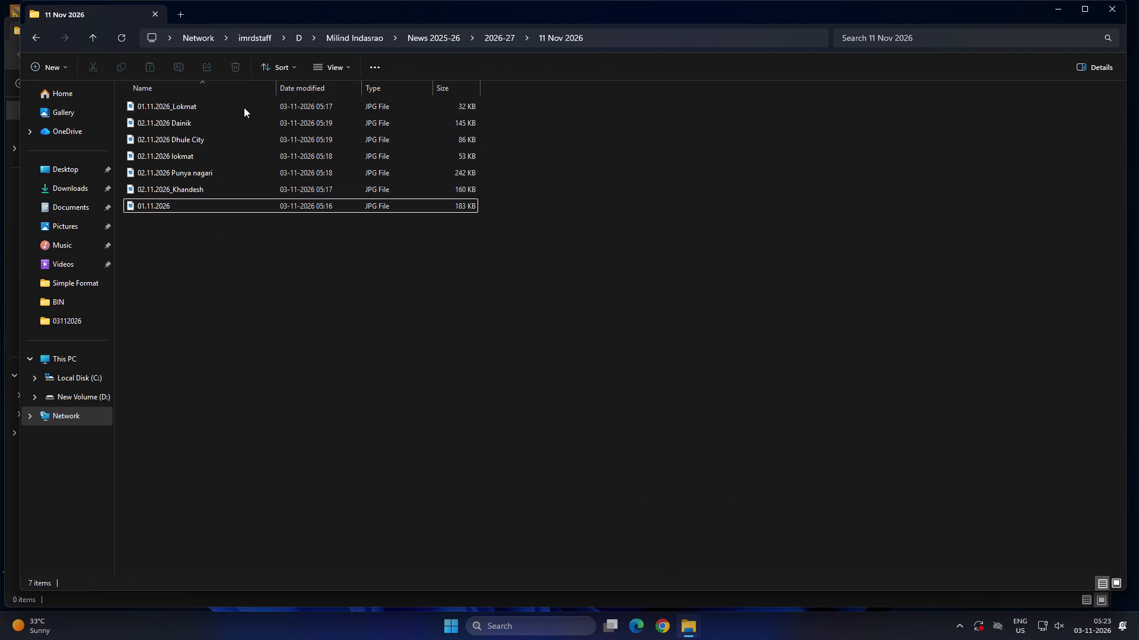
Sort the clippings in the 11 Nov 2026 folder by name in ascending order.
click(243, 91)
click(243, 91)
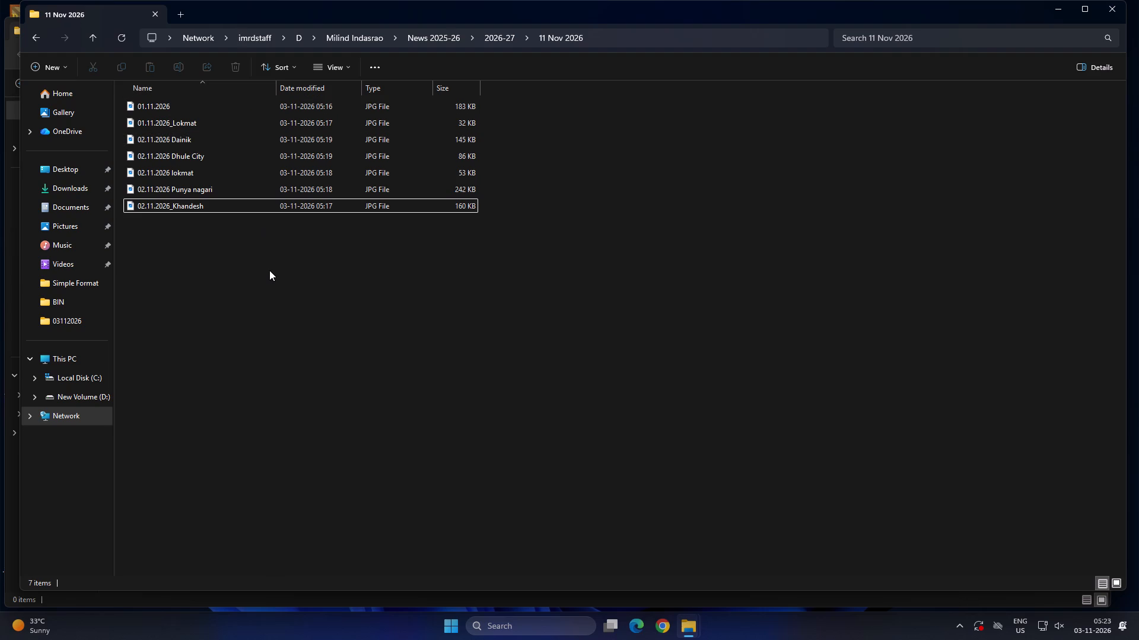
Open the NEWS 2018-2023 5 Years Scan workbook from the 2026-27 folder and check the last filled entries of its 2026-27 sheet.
click(495, 36)
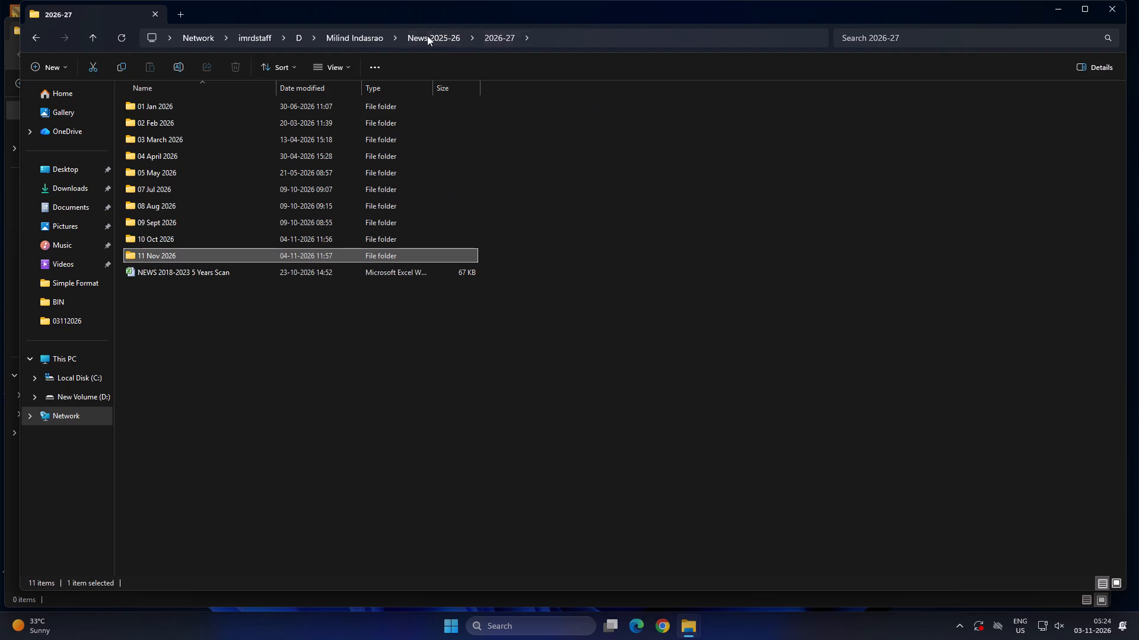
click(224, 463)
double_click(222, 267)
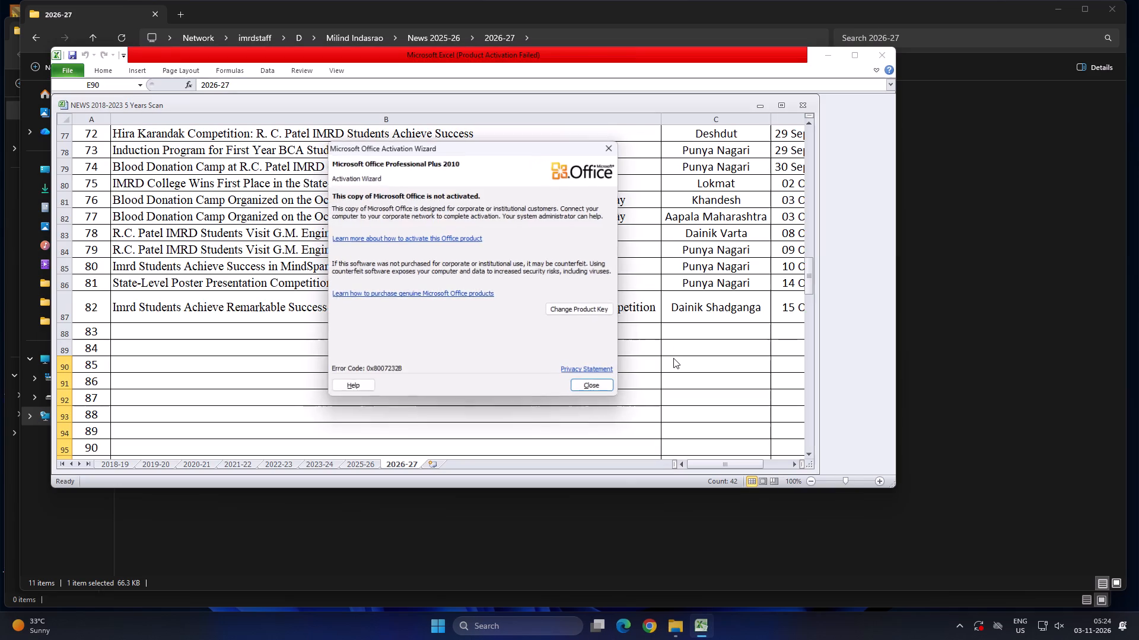
key(space)
click(846, 58)
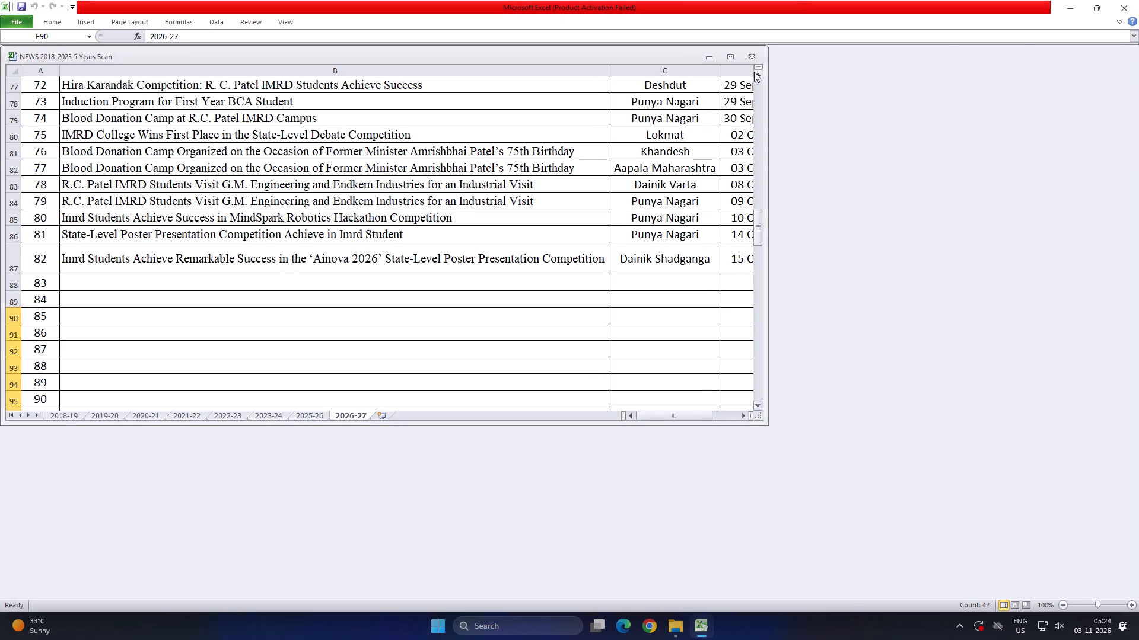
click(734, 60)
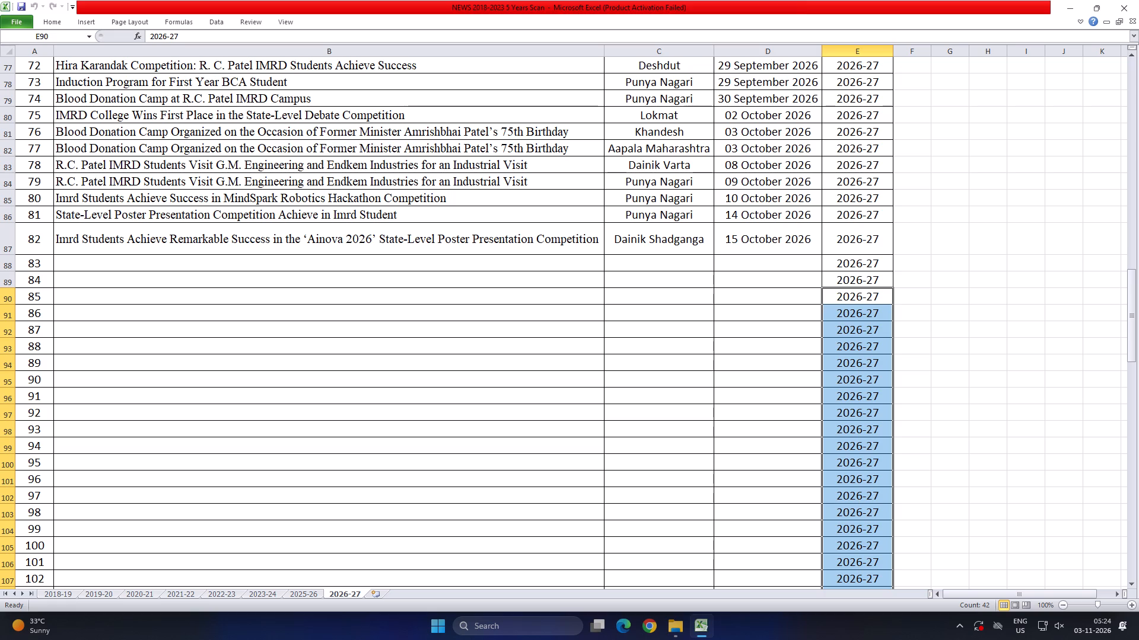
click(1062, 252)
scroll(678, 348, up, 1)
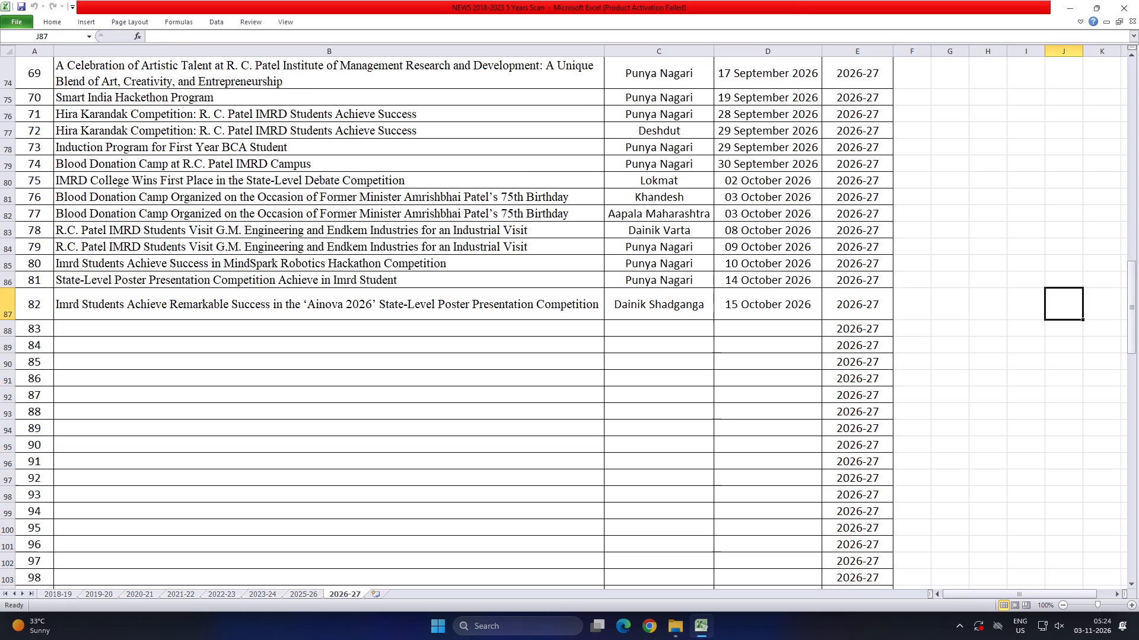
click(1080, 16)
Open the 10 Oct 2026 folder and go through the clippings dated 25.10.2026 to 29.10.2026.
click(389, 404)
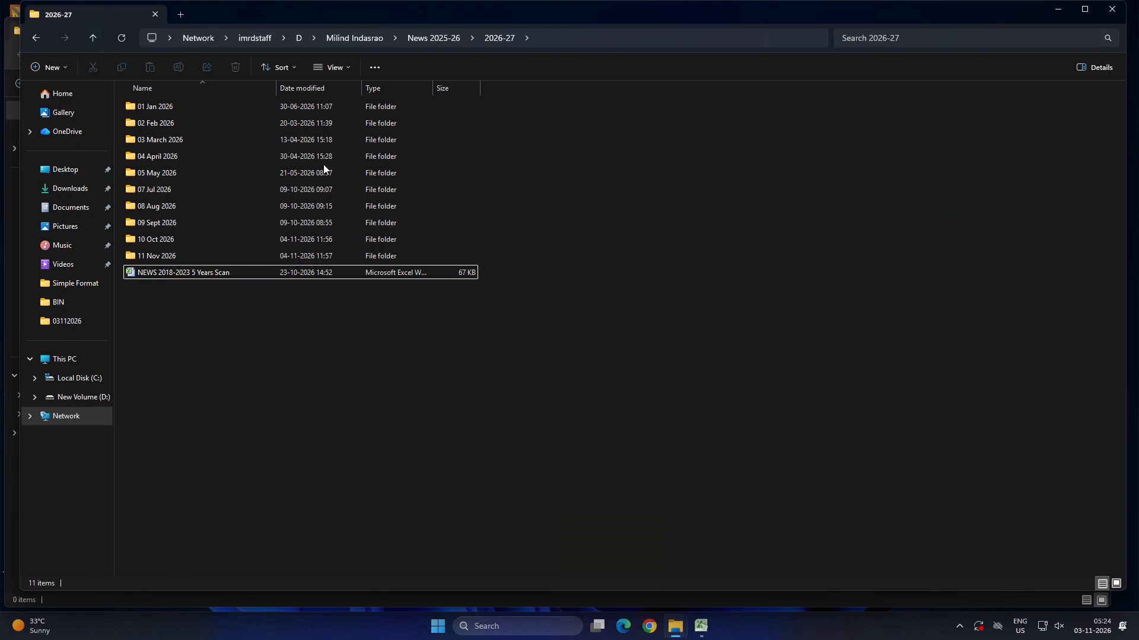
double_click(171, 237)
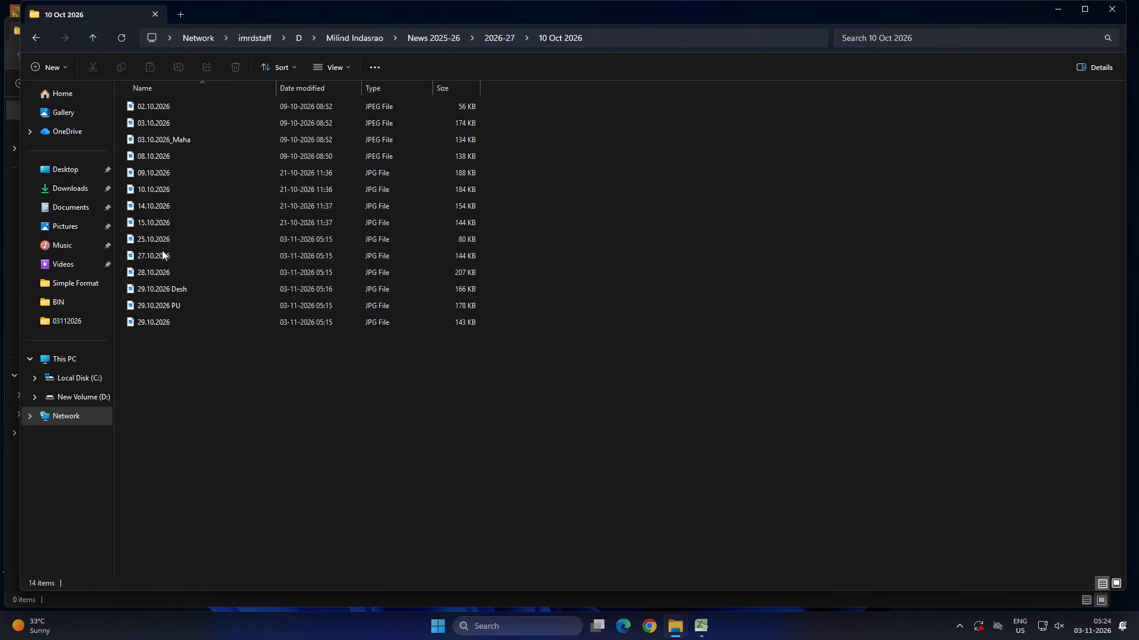
click(164, 240)
click(170, 250)
click(170, 277)
click(173, 294)
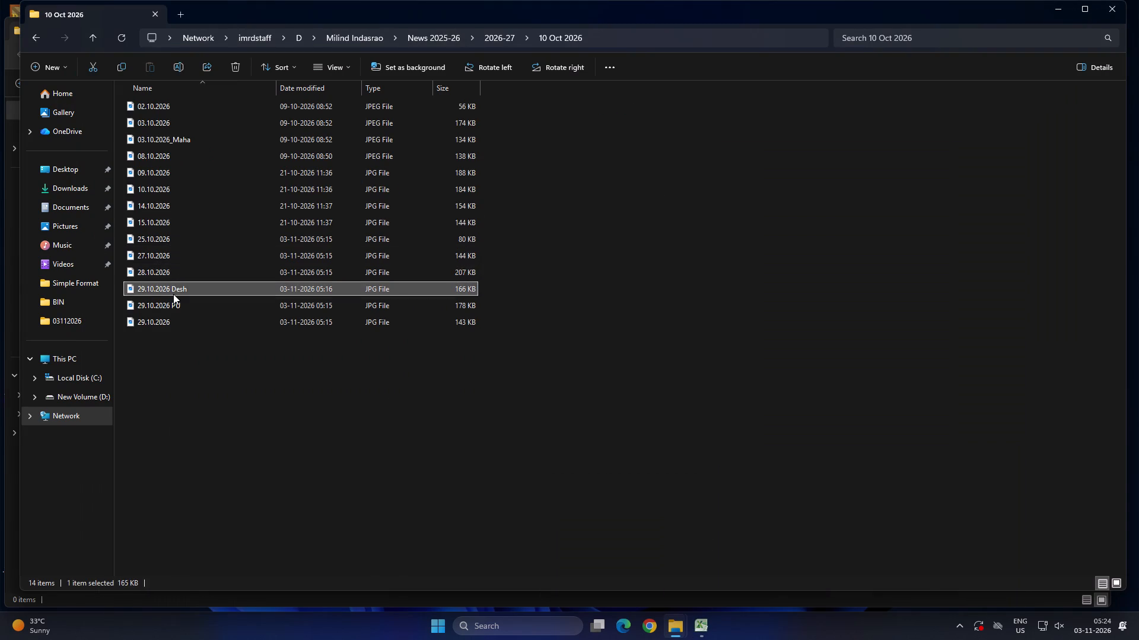
click(175, 311)
click(175, 322)
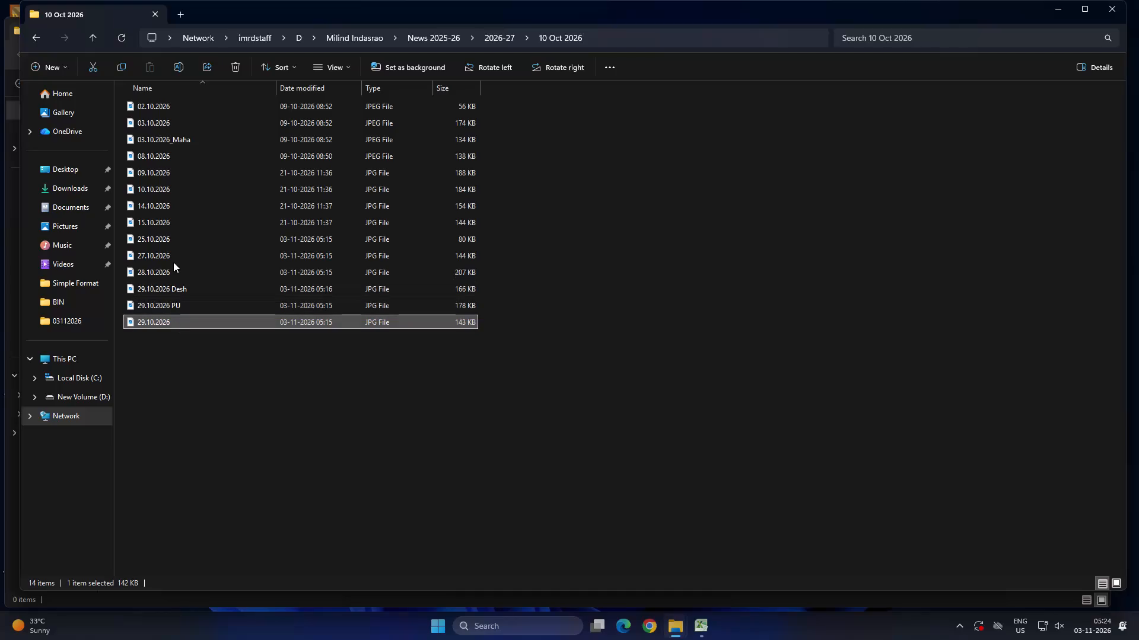
click(177, 238)
click(646, 633)
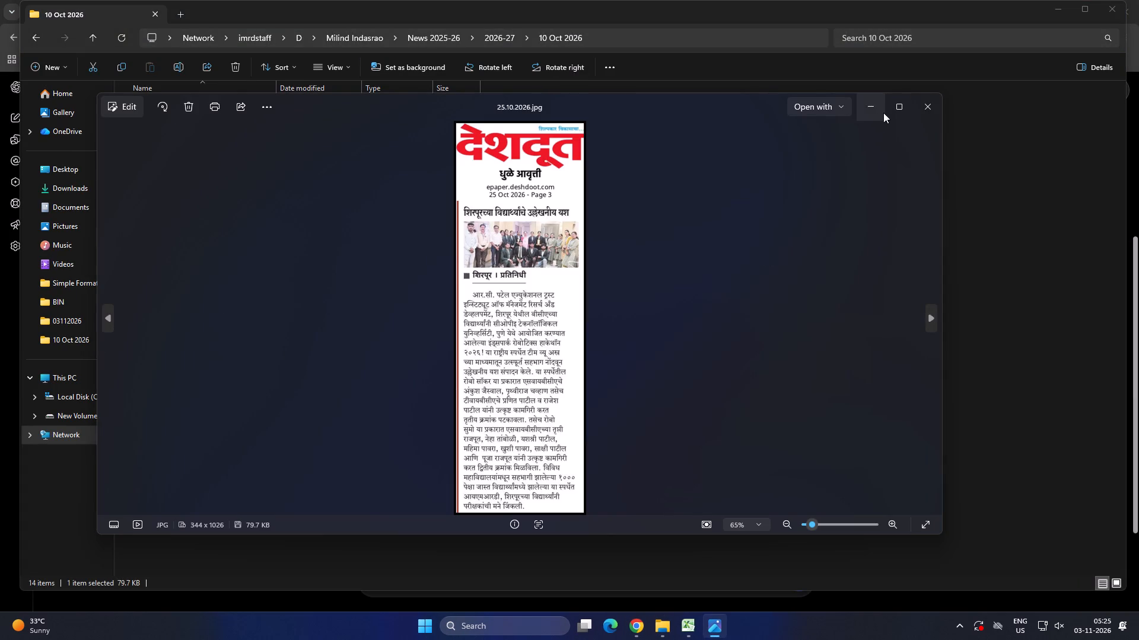
click(893, 111)
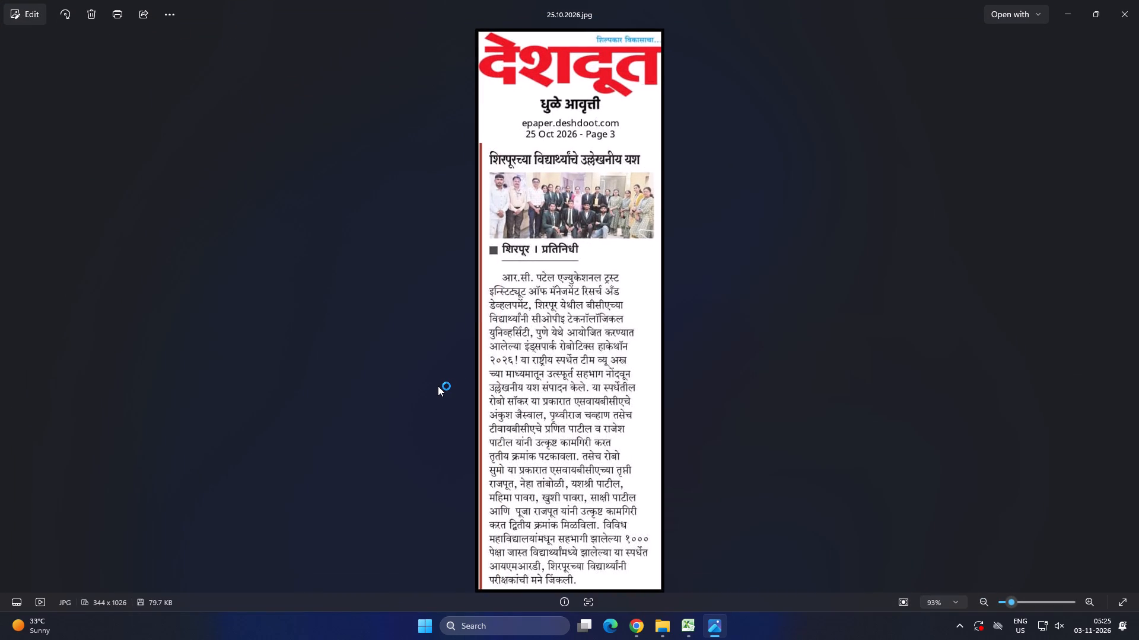
ctrl+scroll(438, 386, up, 4)
drag(657, 434, 626, 284)
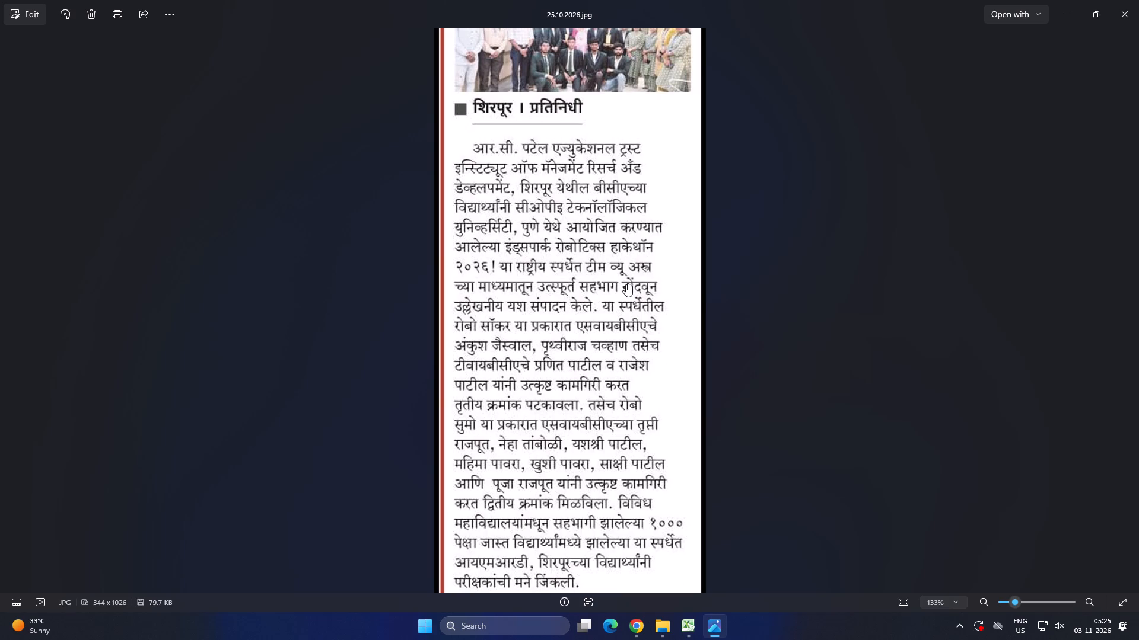
In the news workbook's 2026-27 sheet, start entry 83's heading with "Imrd Students Achieve", copying the opening words of entry 82.
click(680, 631)
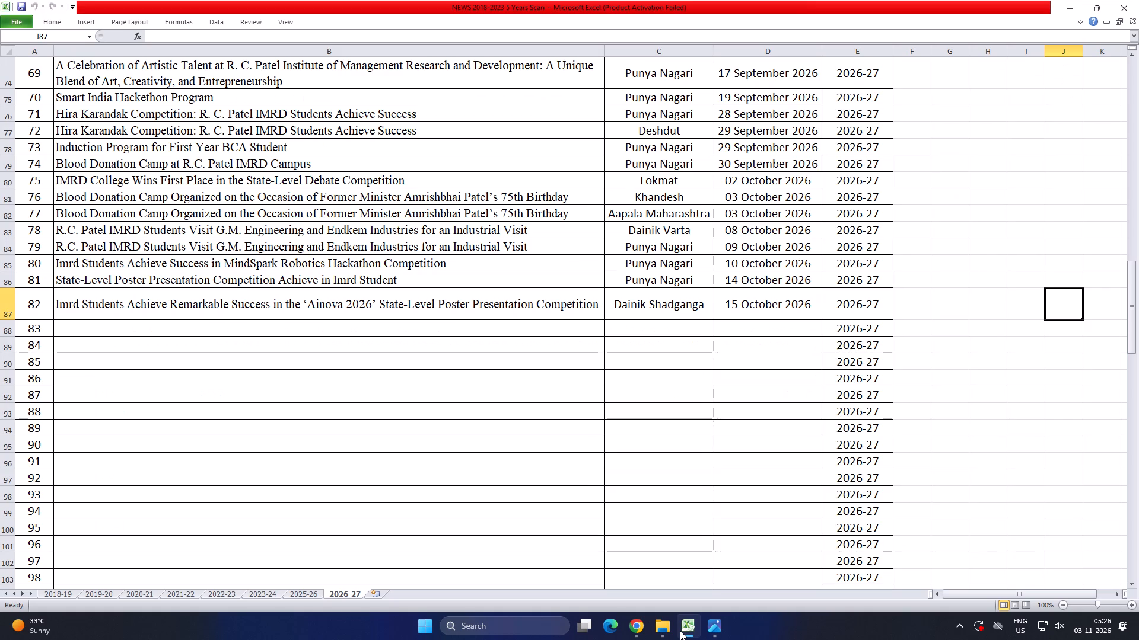
click(698, 627)
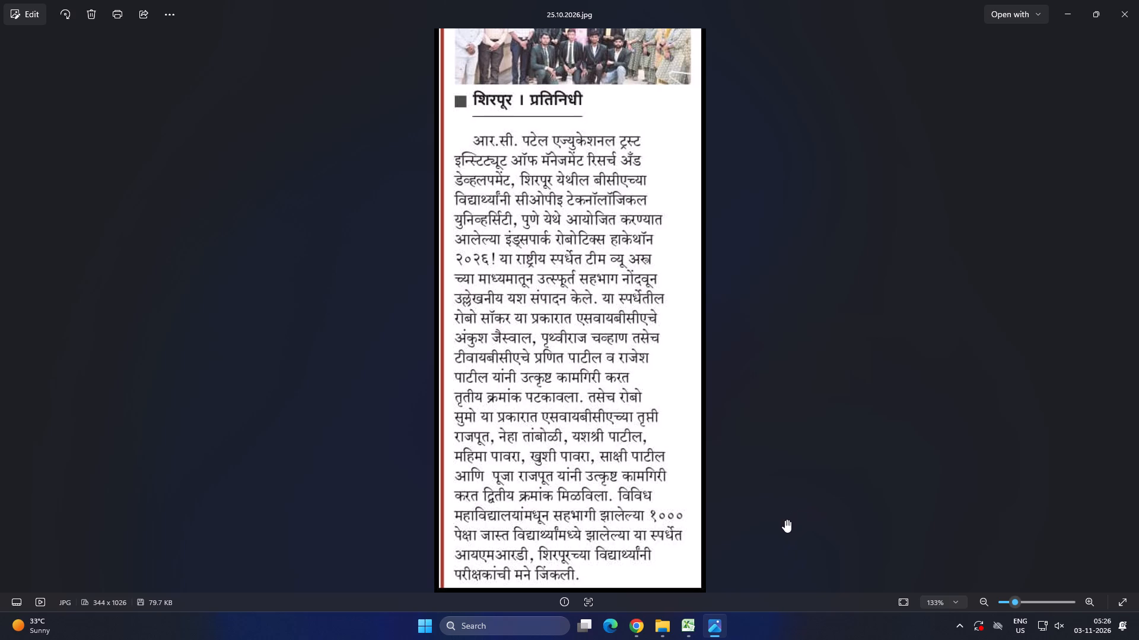
click(747, 612)
click(723, 631)
click(695, 631)
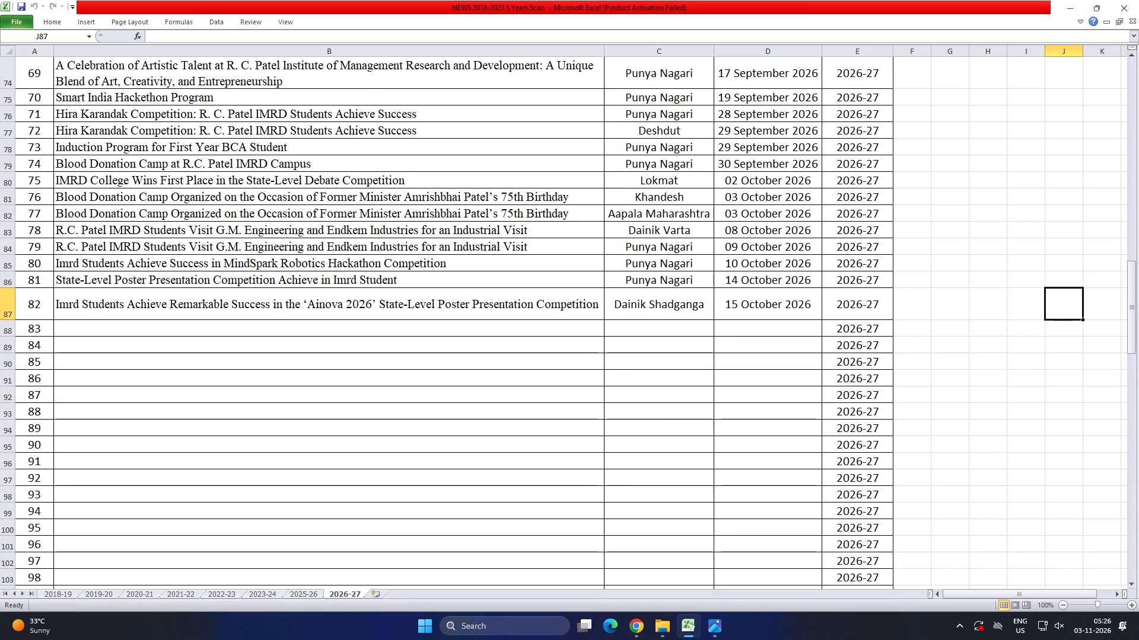
double_click(128, 306)
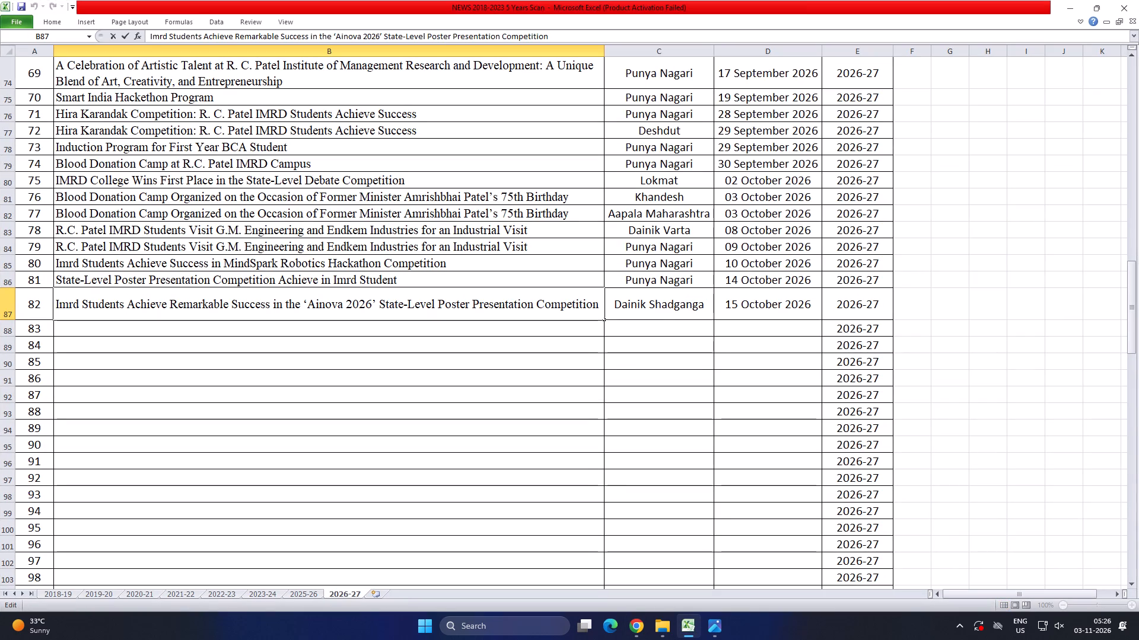
drag(168, 305, 60, 305)
key(ctrl+c)
click(83, 335)
double_click(87, 329)
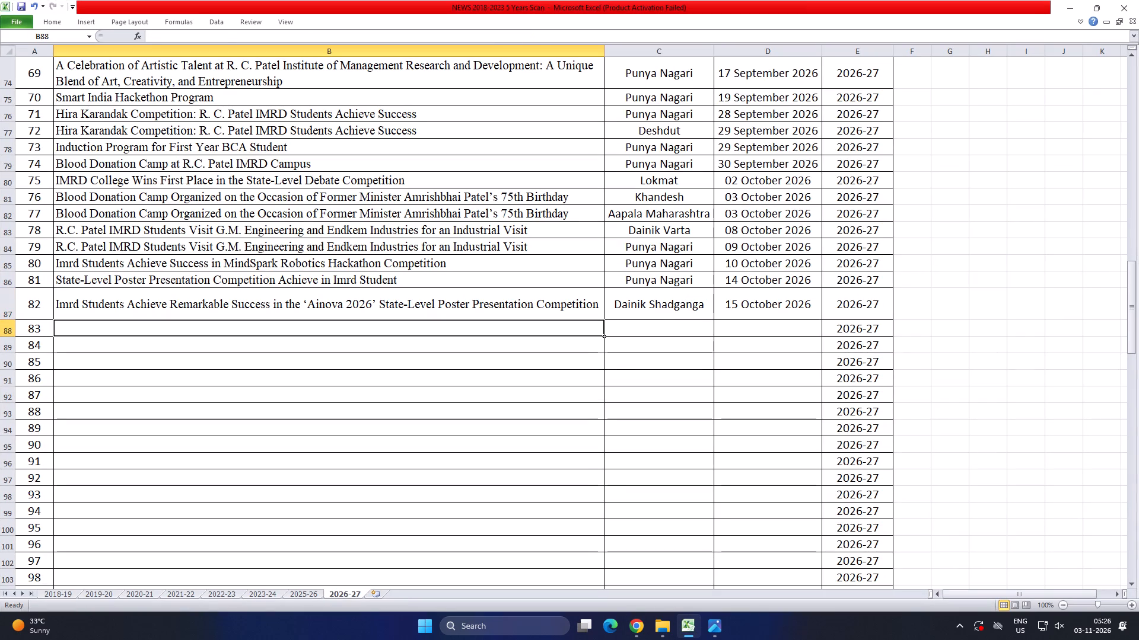
key(ctrl+v)
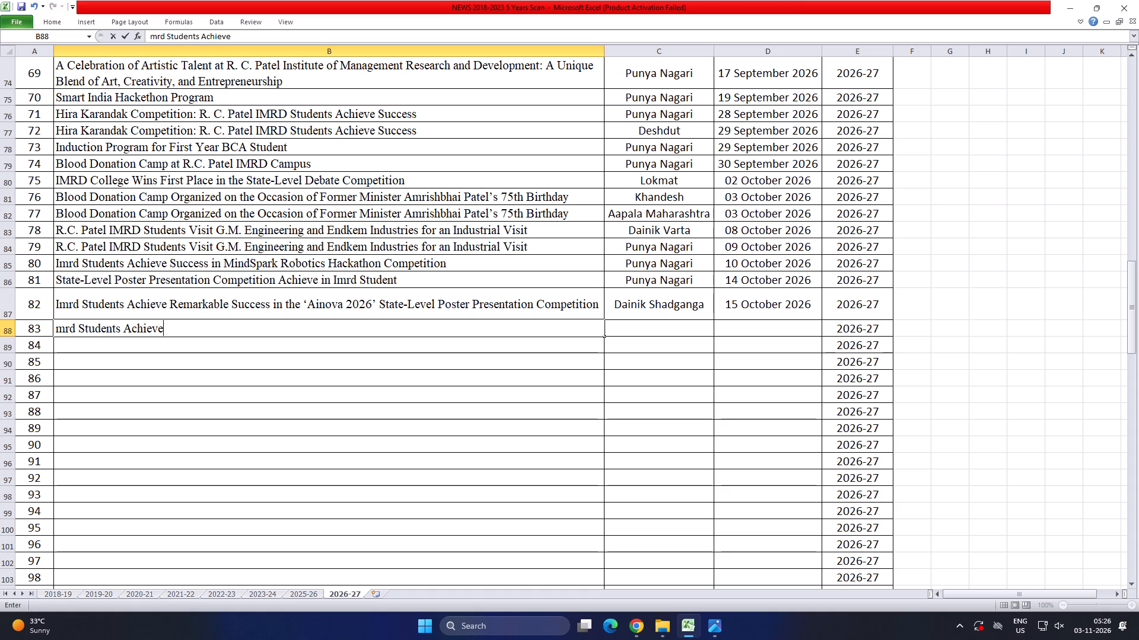
click(57, 326)
key(shift+i)
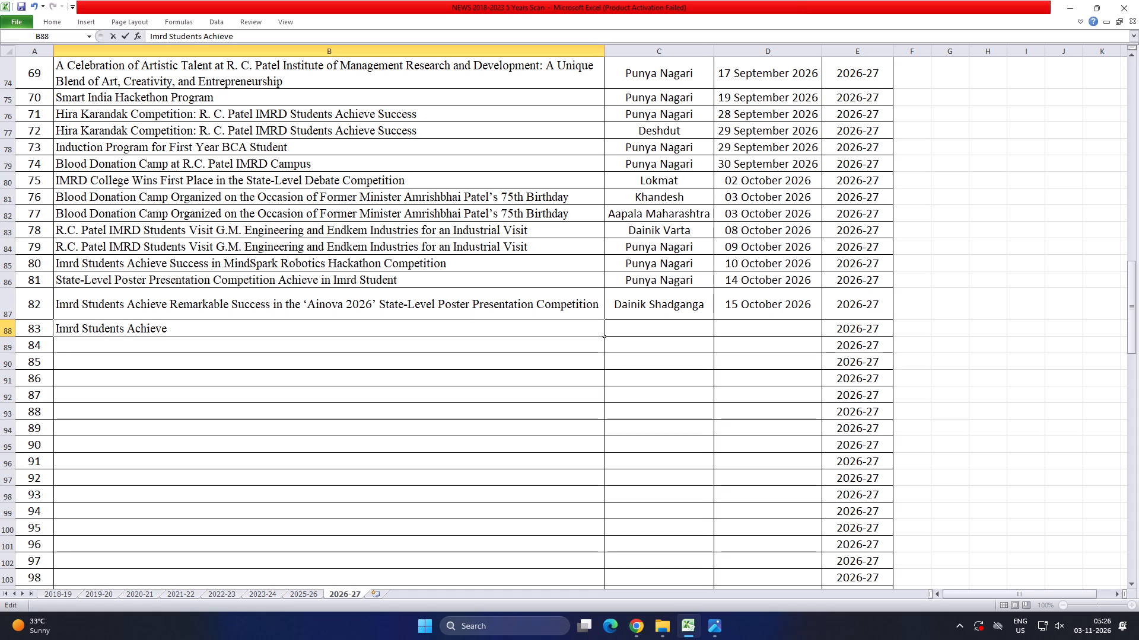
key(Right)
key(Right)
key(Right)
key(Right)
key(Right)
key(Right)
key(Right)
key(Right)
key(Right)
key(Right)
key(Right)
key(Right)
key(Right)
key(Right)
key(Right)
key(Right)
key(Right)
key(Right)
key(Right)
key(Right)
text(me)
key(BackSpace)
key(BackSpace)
click(630, 623)
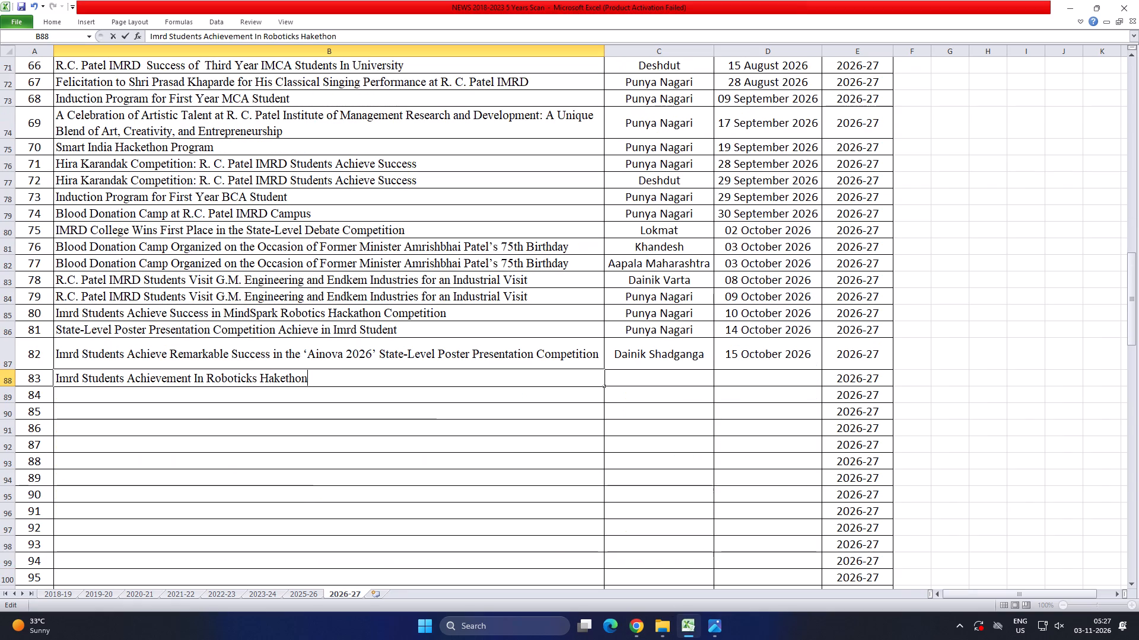
drag(310, 379, 205, 383)
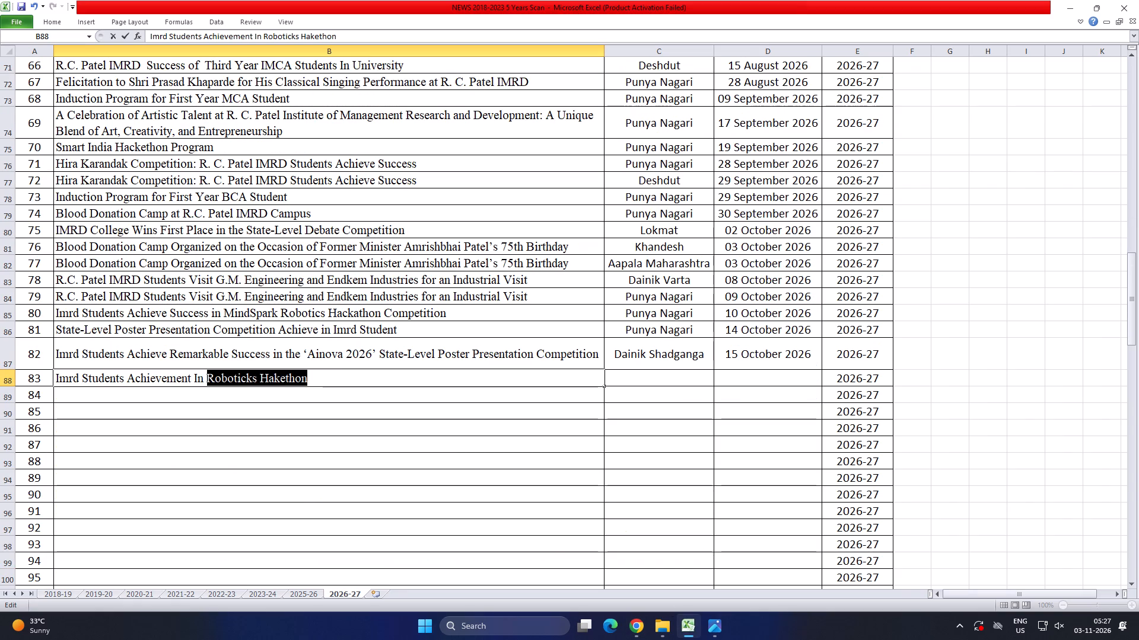
key(ctrl+v)
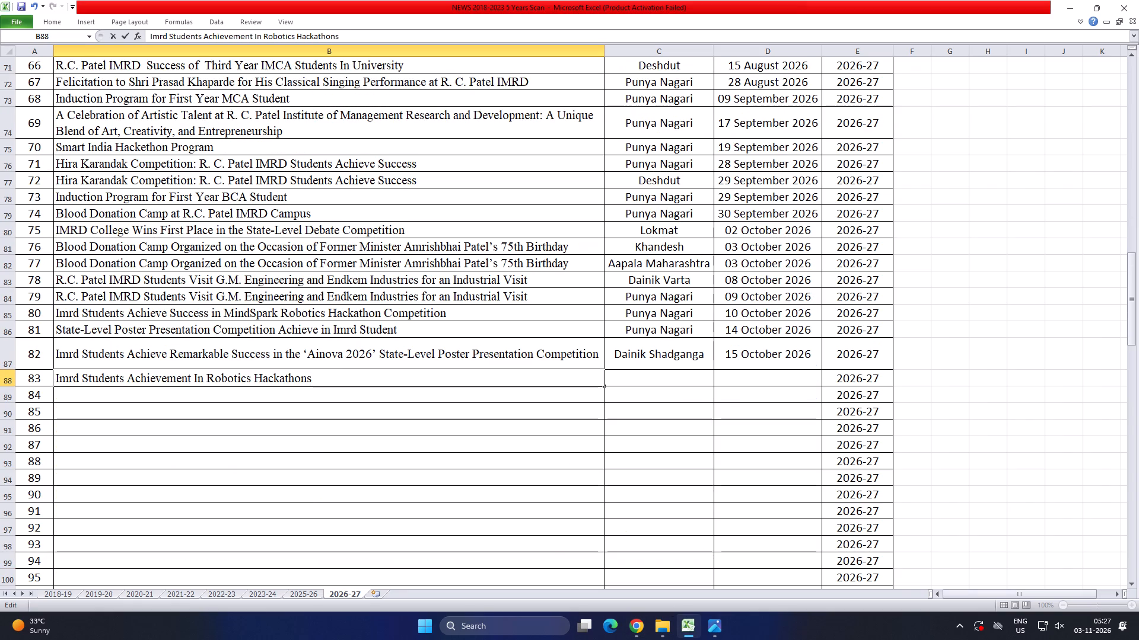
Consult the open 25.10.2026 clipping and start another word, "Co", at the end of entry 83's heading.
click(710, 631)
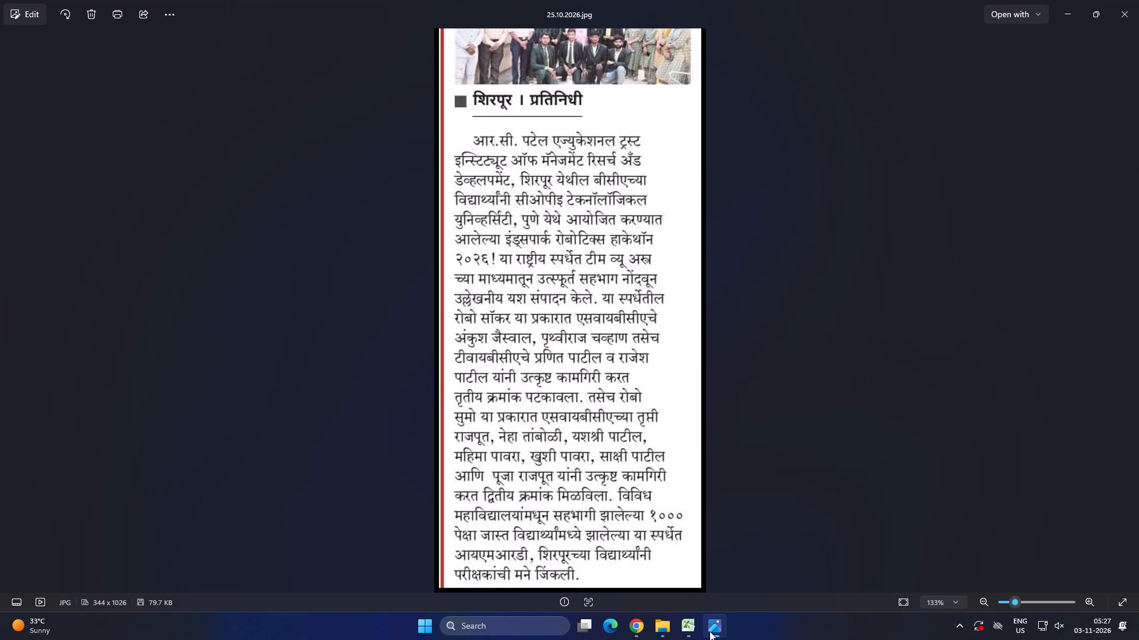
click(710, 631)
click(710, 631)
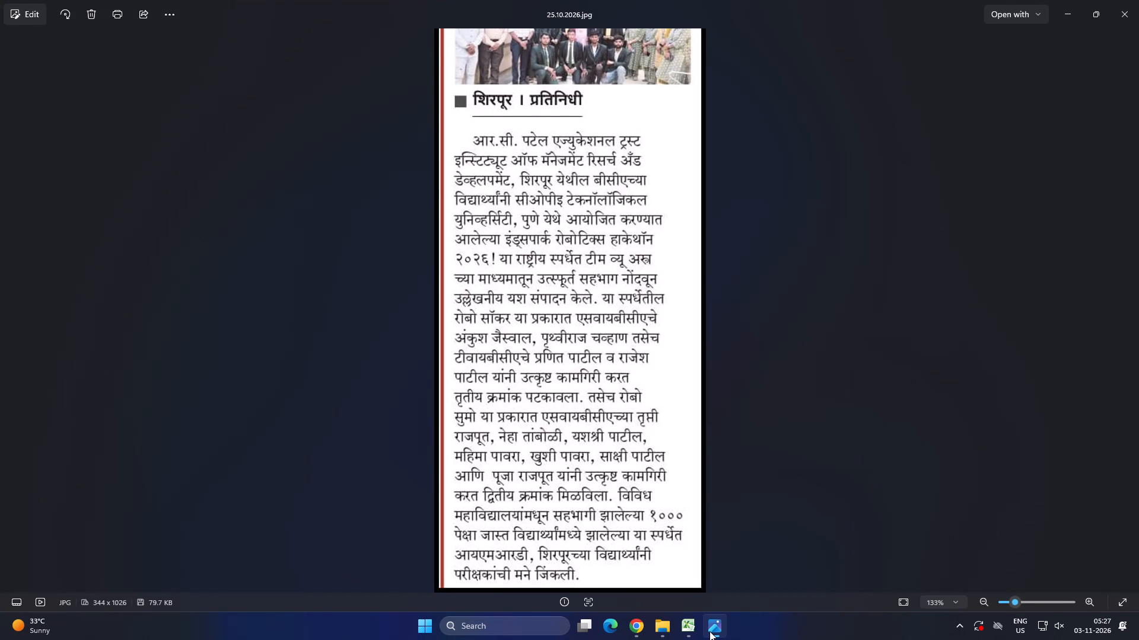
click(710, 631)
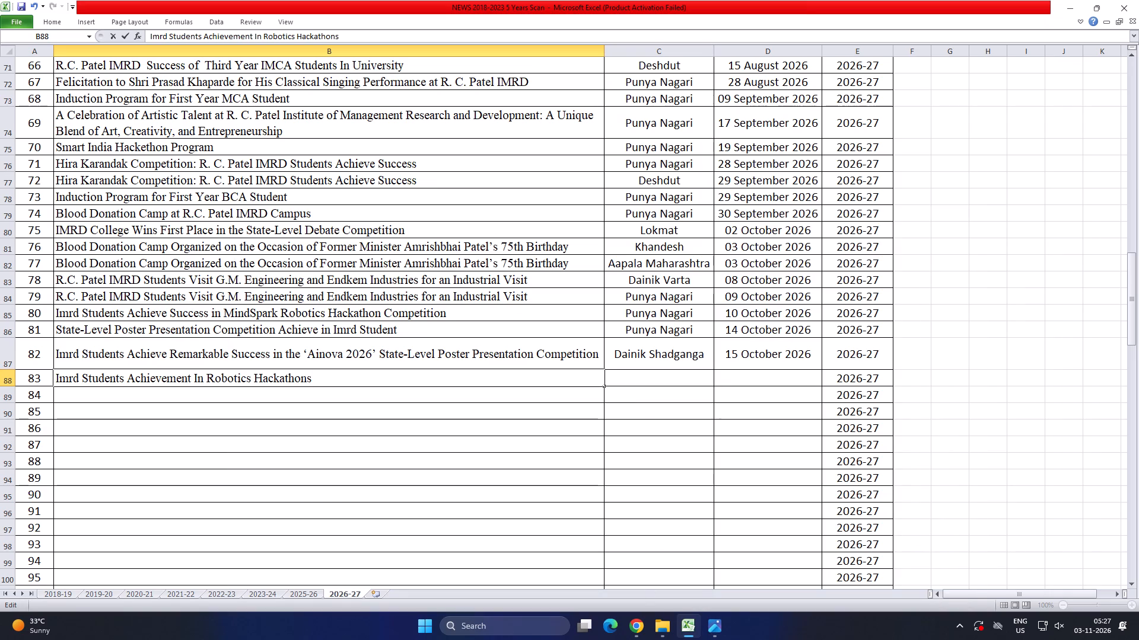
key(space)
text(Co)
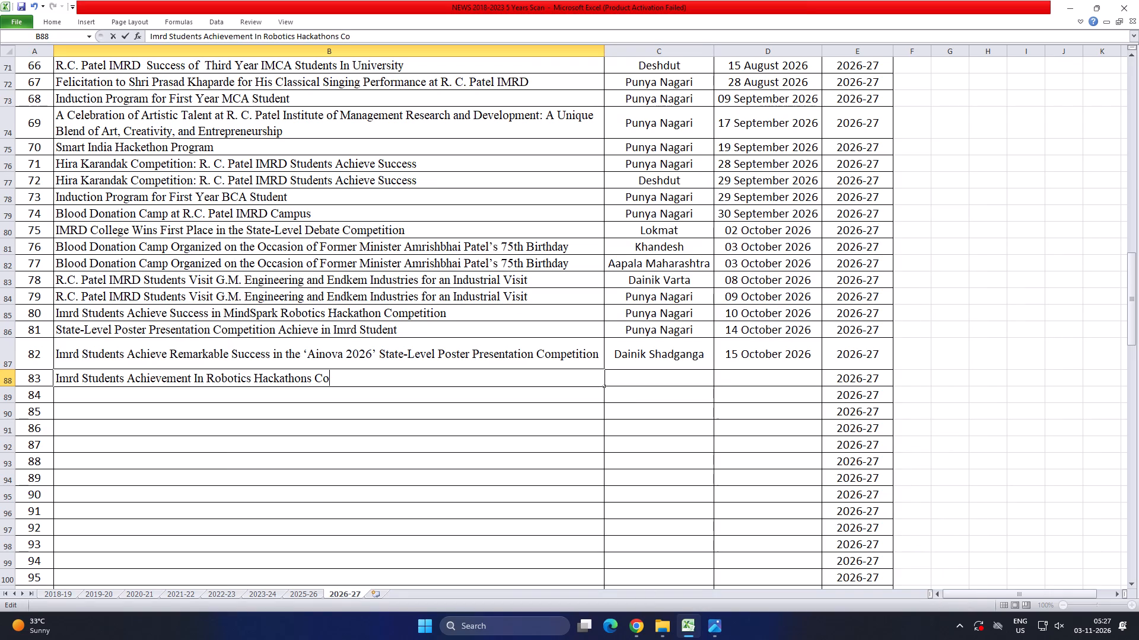
Replace entry 83's heading with a copy of entry 80's heading, "Imrd Students Achieve Success in MindSpark Robotics Hackathon Competition".
click(457, 316)
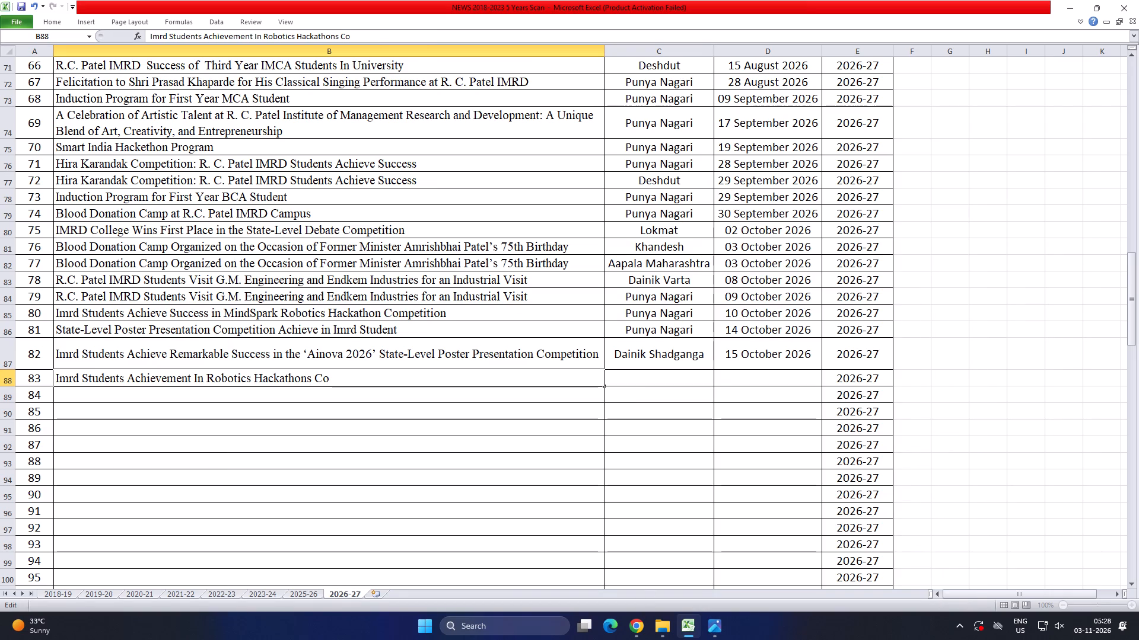
key(ctrl+c)
click(429, 383)
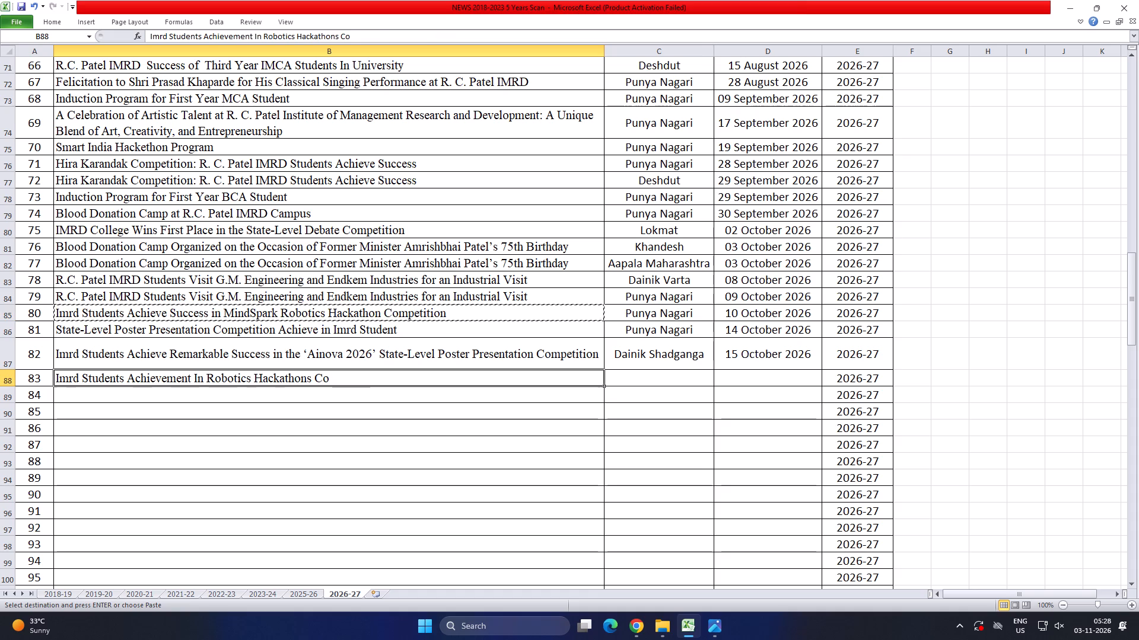
key(ctrl+v)
Check the masthead of the 25.10.2026 clipping and enter Deshdut as entry 83's newspaper.
click(642, 376)
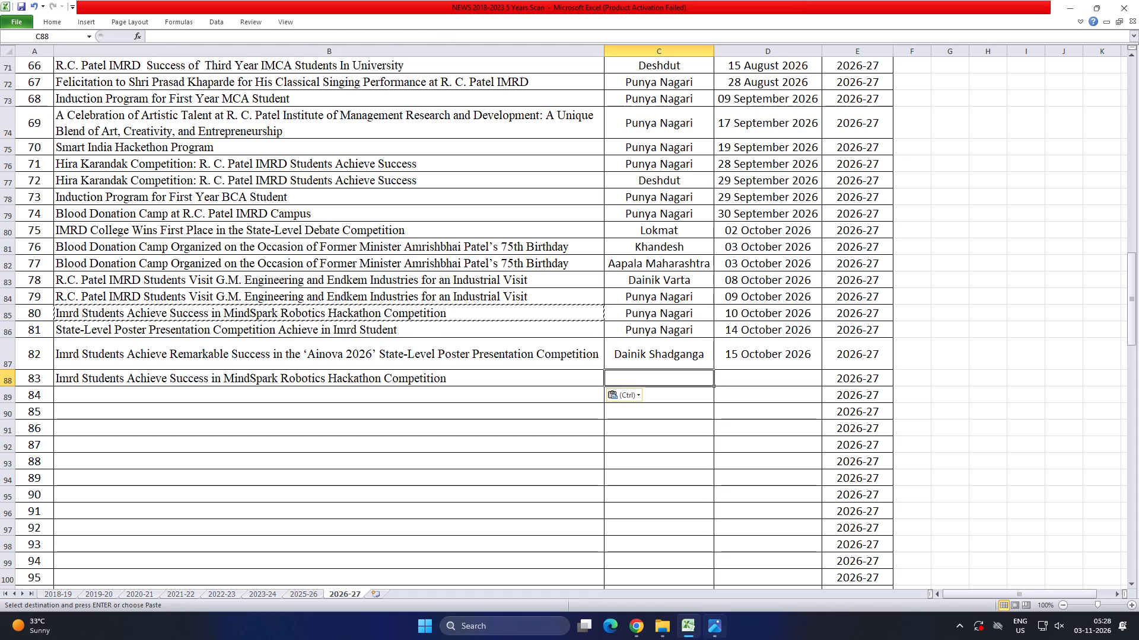
click(712, 636)
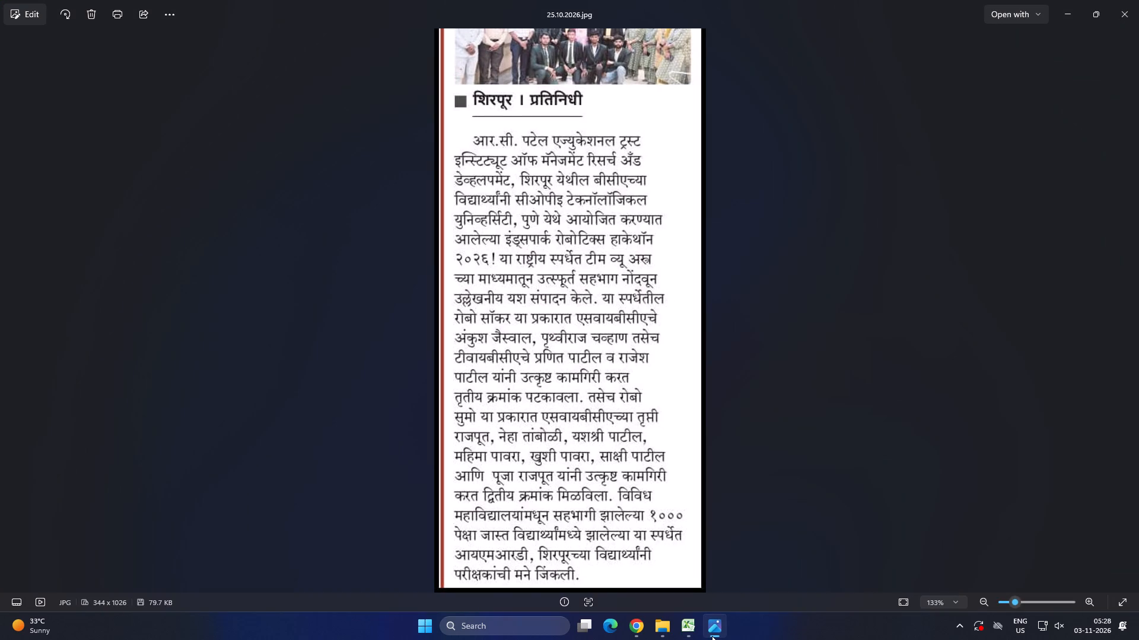
click(712, 636)
click(662, 635)
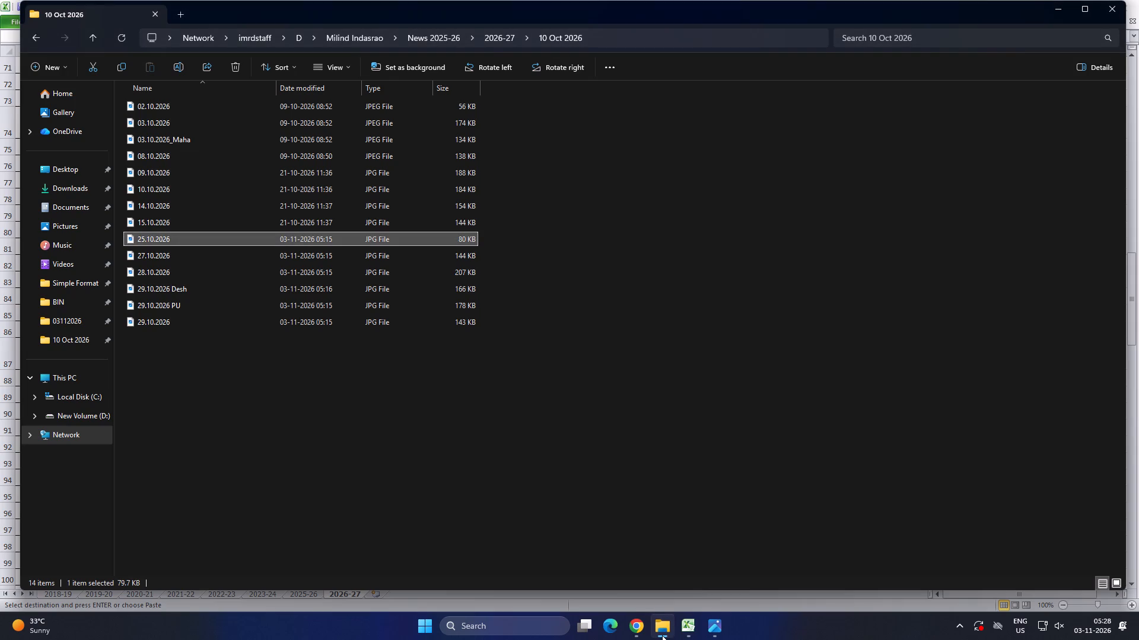
click(662, 635)
click(662, 635)
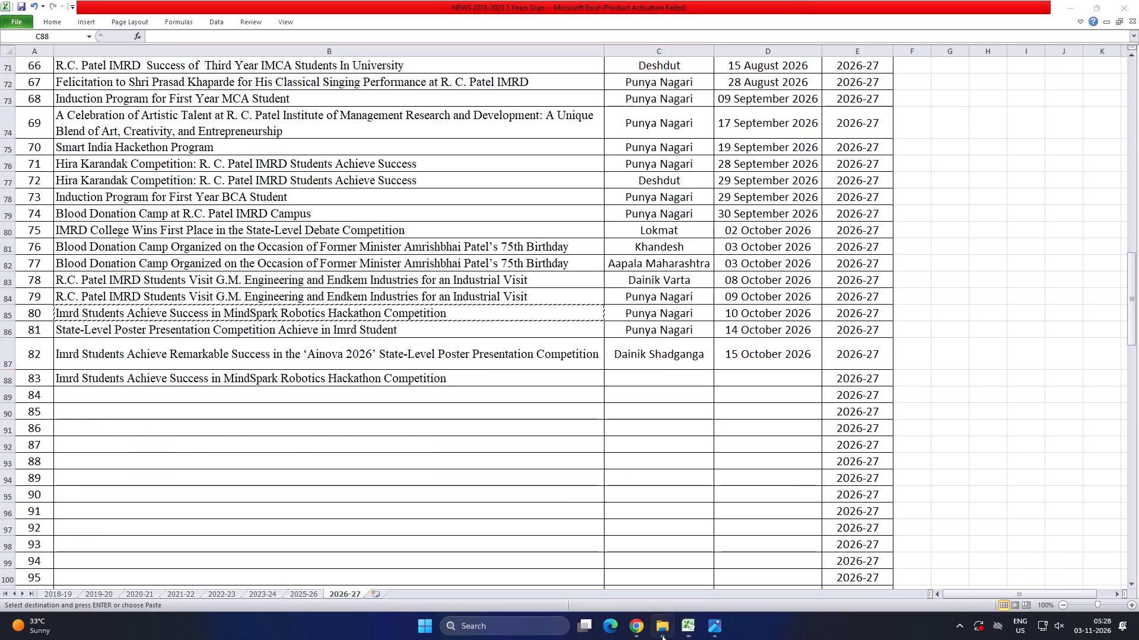
click(711, 625)
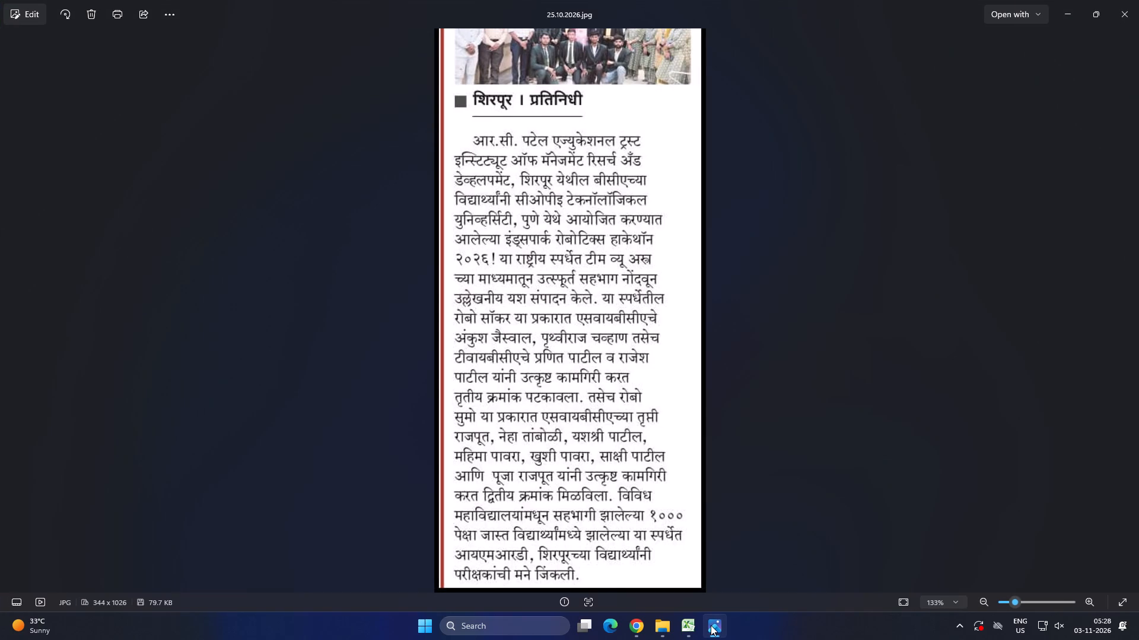
drag(612, 312, 631, 521)
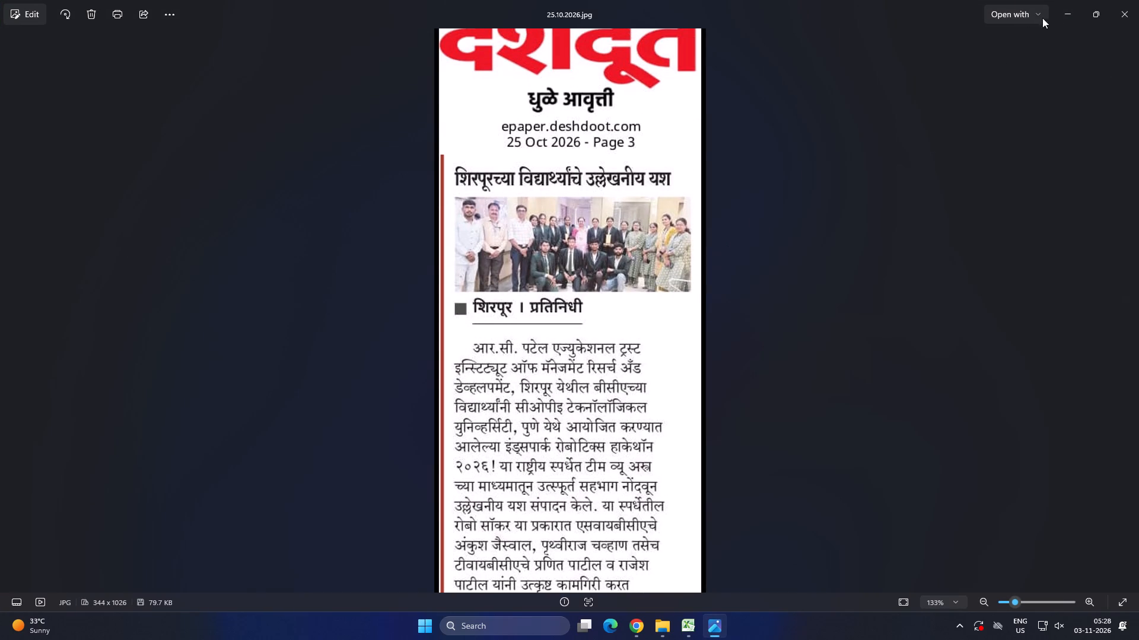
click(1063, 13)
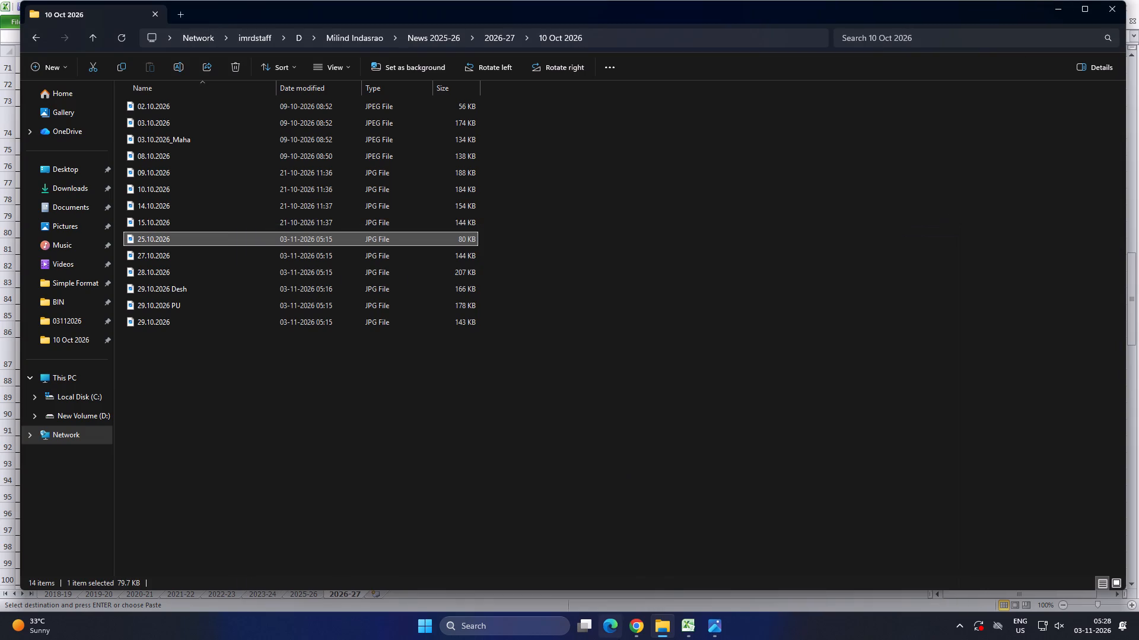
click(686, 620)
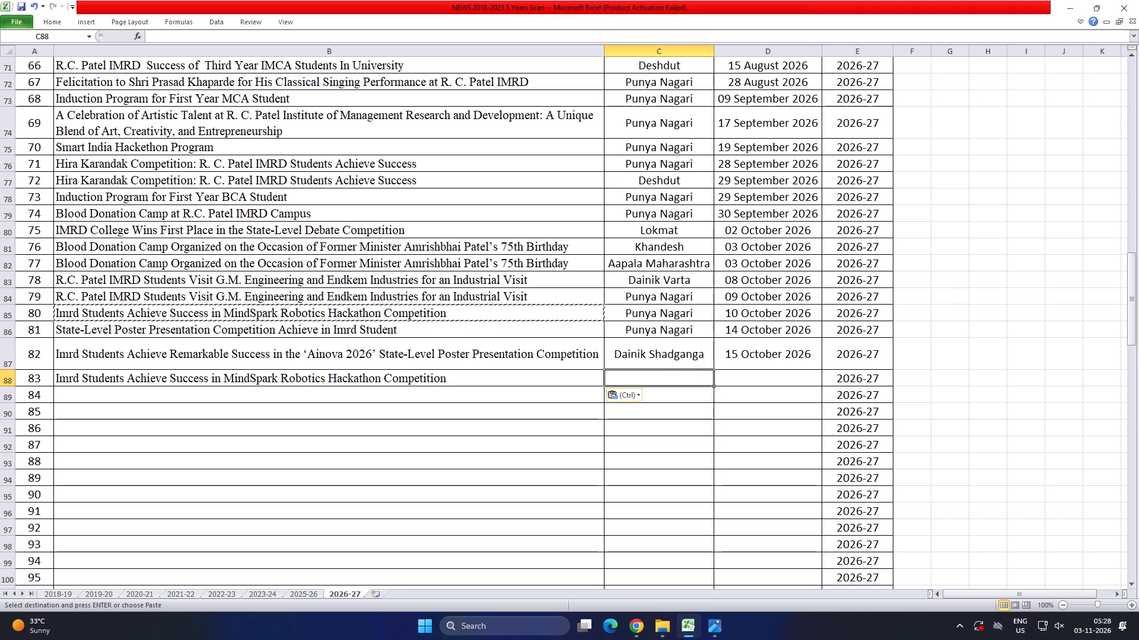
text(Desh)
key(Return)
key(Up)
Copy entry 82's date, 15 October 2026, into entry 83's date cell.
key(Right)
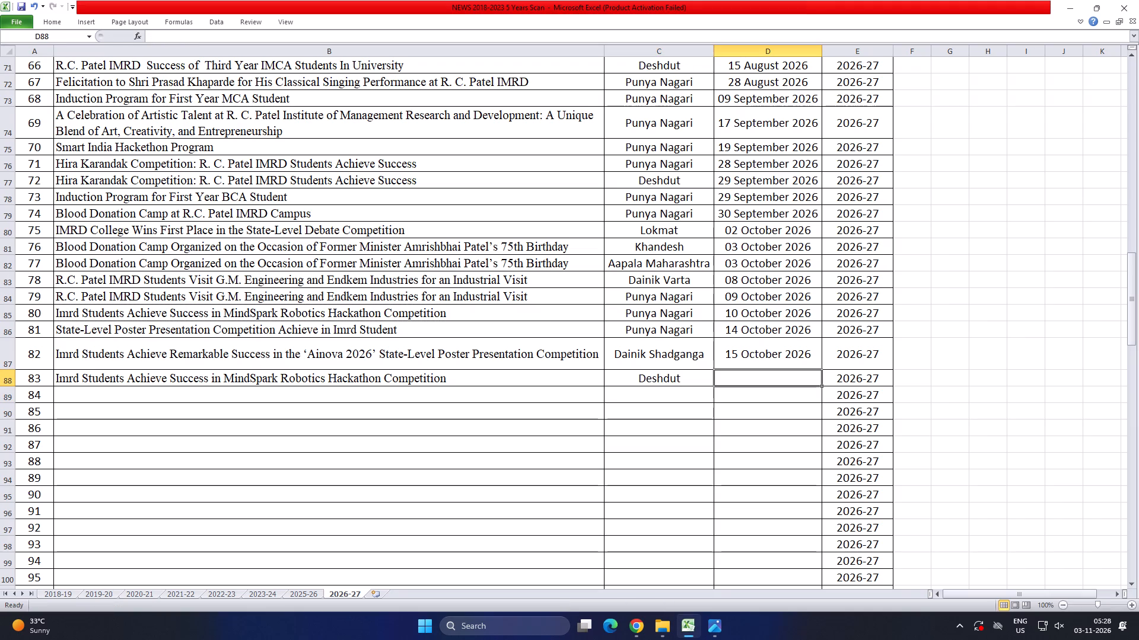
key(Up)
key(ctrl+c)
key(Down)
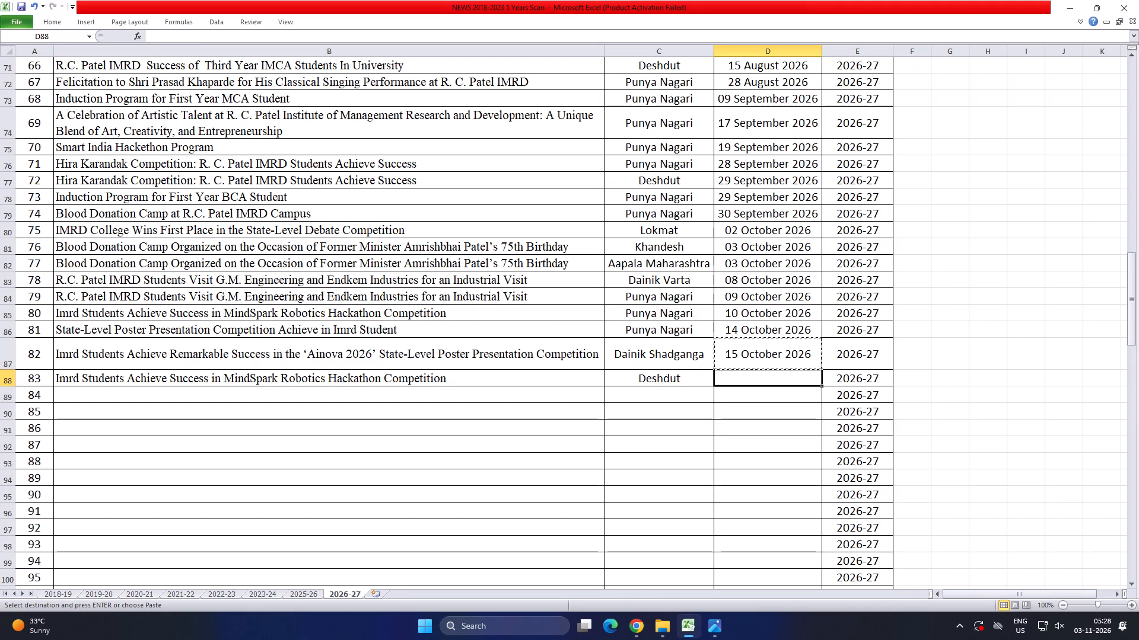
key(Return)
Check the clipping's file date in the 10 Oct 2026 folder, change entry 83's day to 25, and save the workbook.
click(663, 627)
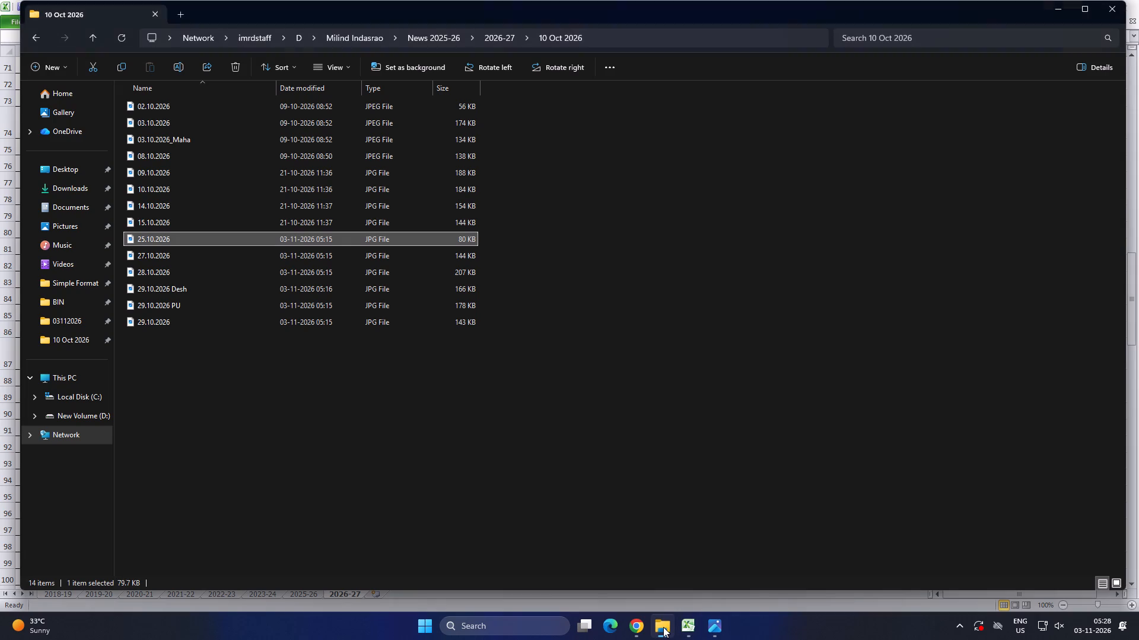
click(663, 627)
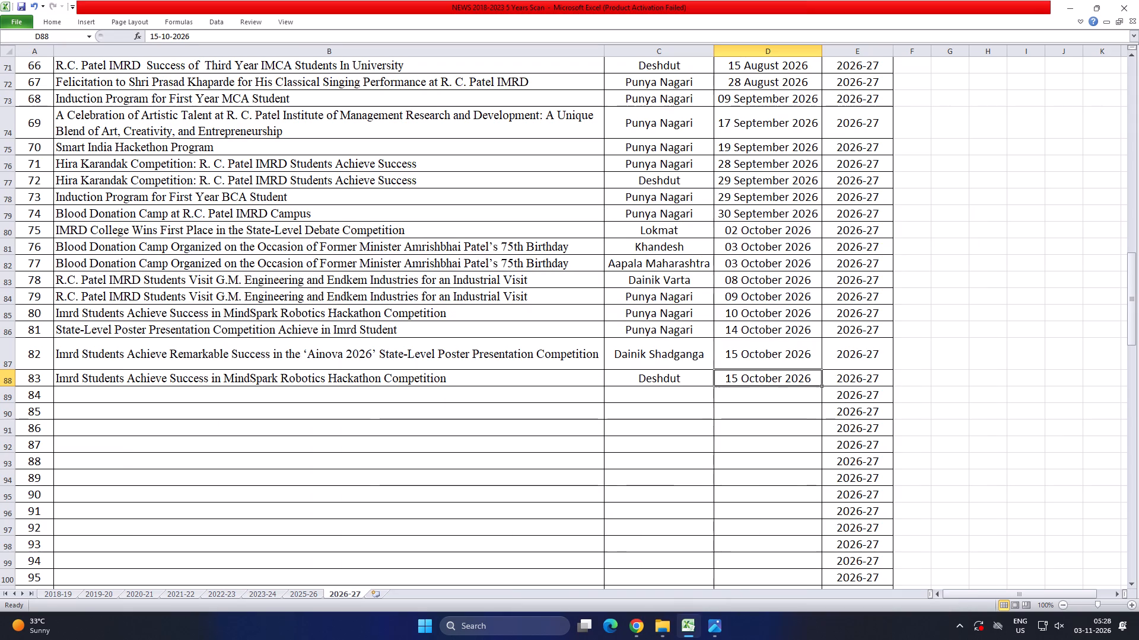
key(F2)
key(Left)
key(Left)
key(Left)
key(Left)
key(Left)
key(Left)
key(Left)
key(Left)
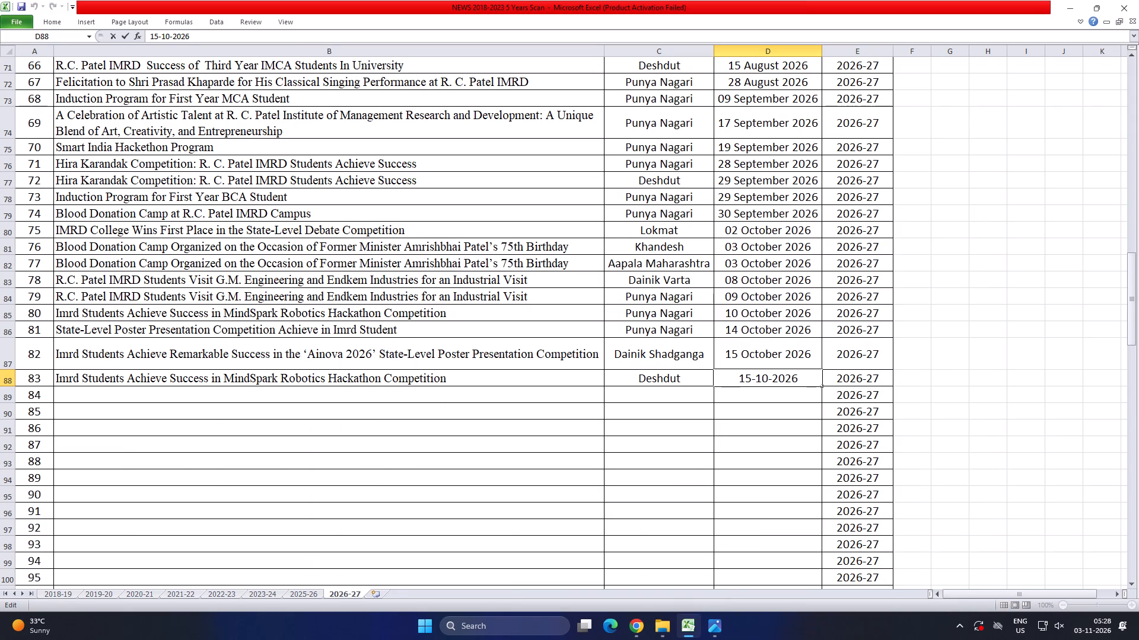
key(BackSpace)
key(BackSpace)
text(25)
key(Return)
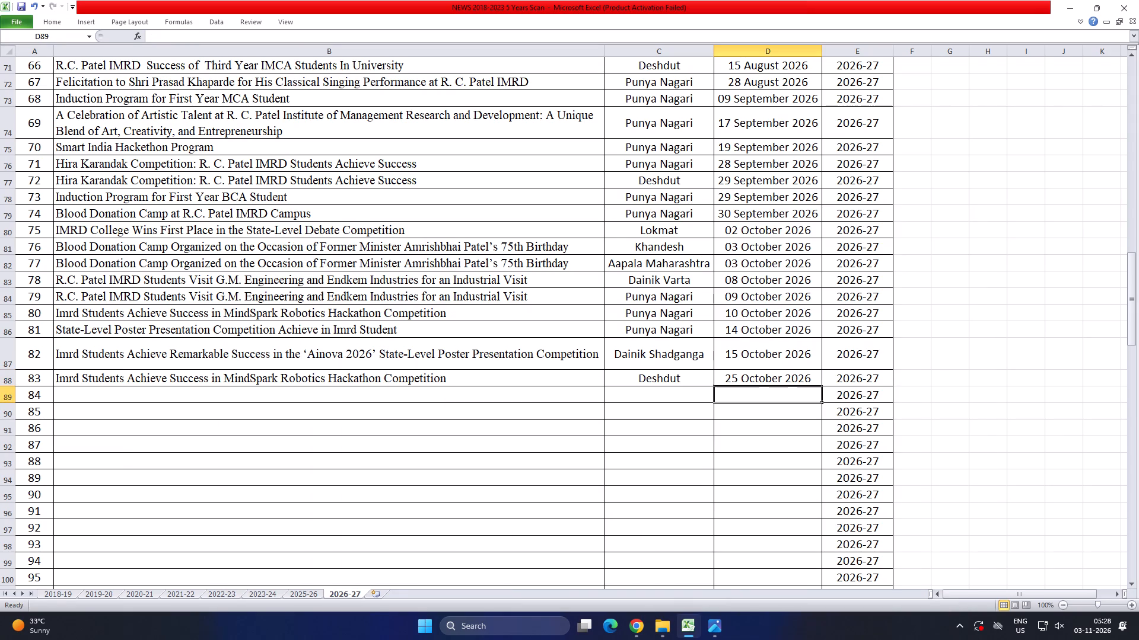
key(ctrl+s)
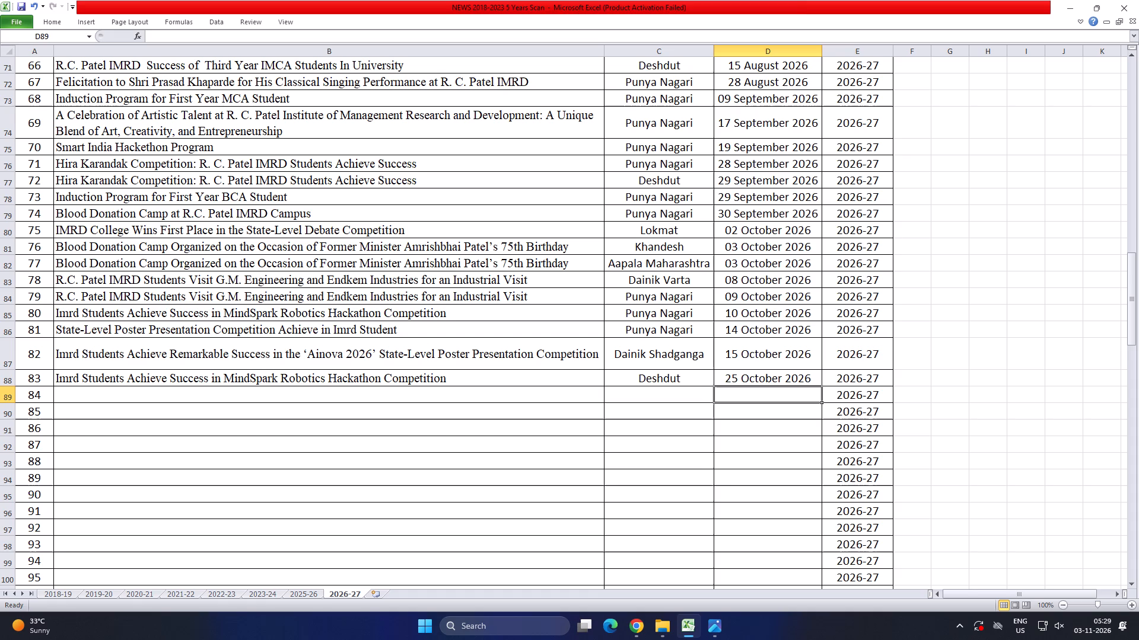
Compare the clippings from 25.10.2026 back to 10.10.2026 for the robotics hackathon's name, and close the image viewer.
click(726, 620)
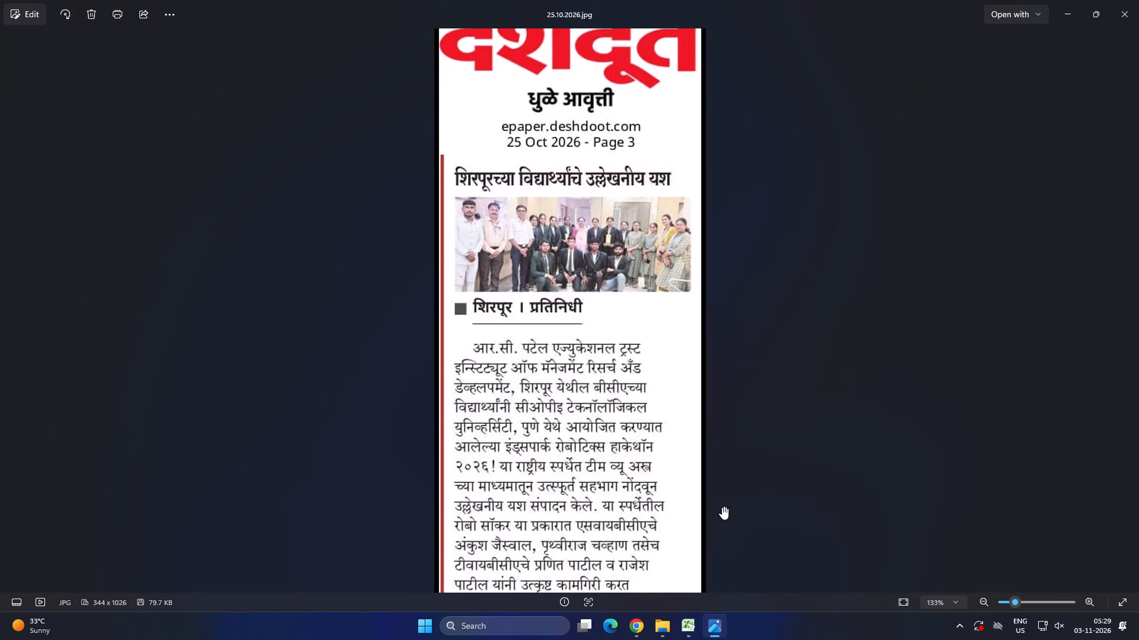
drag(661, 499, 652, 414)
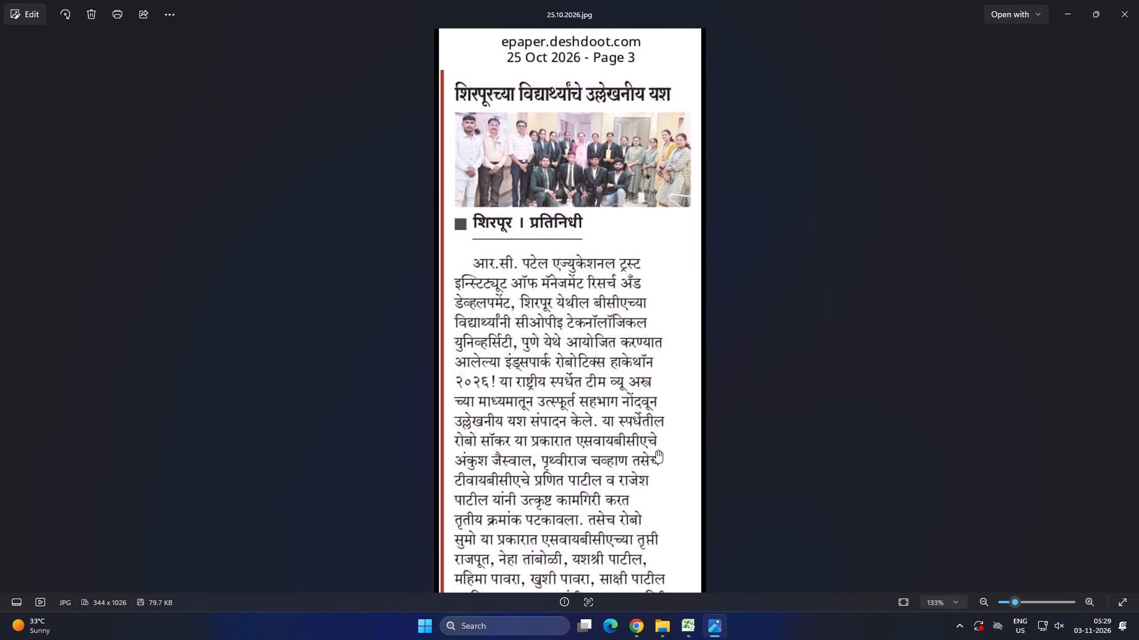
click(685, 625)
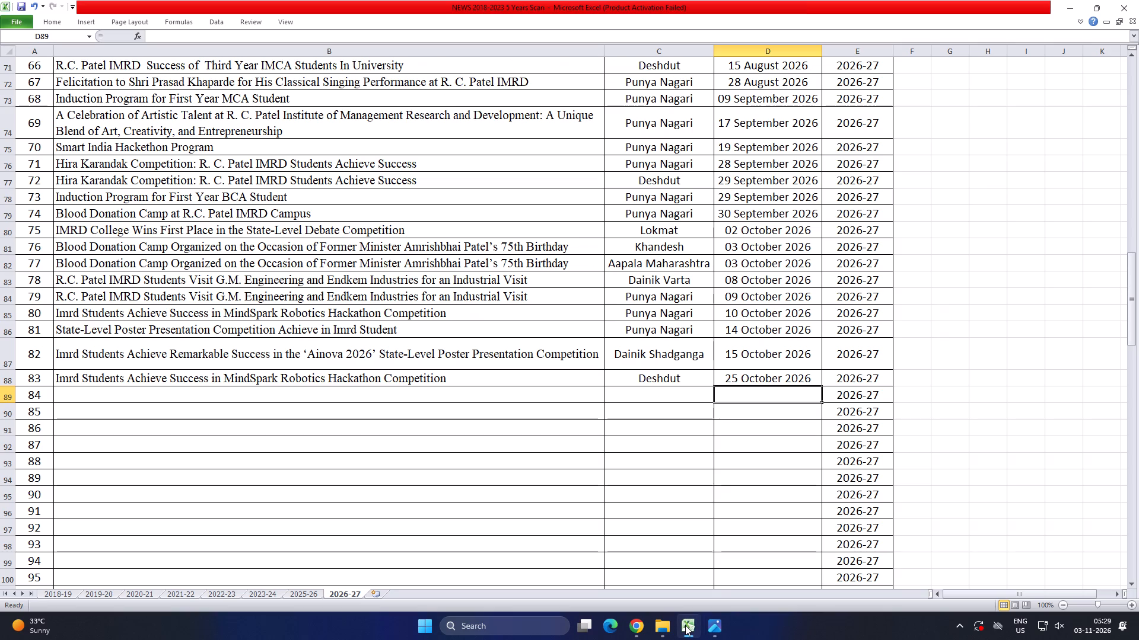
click(716, 636)
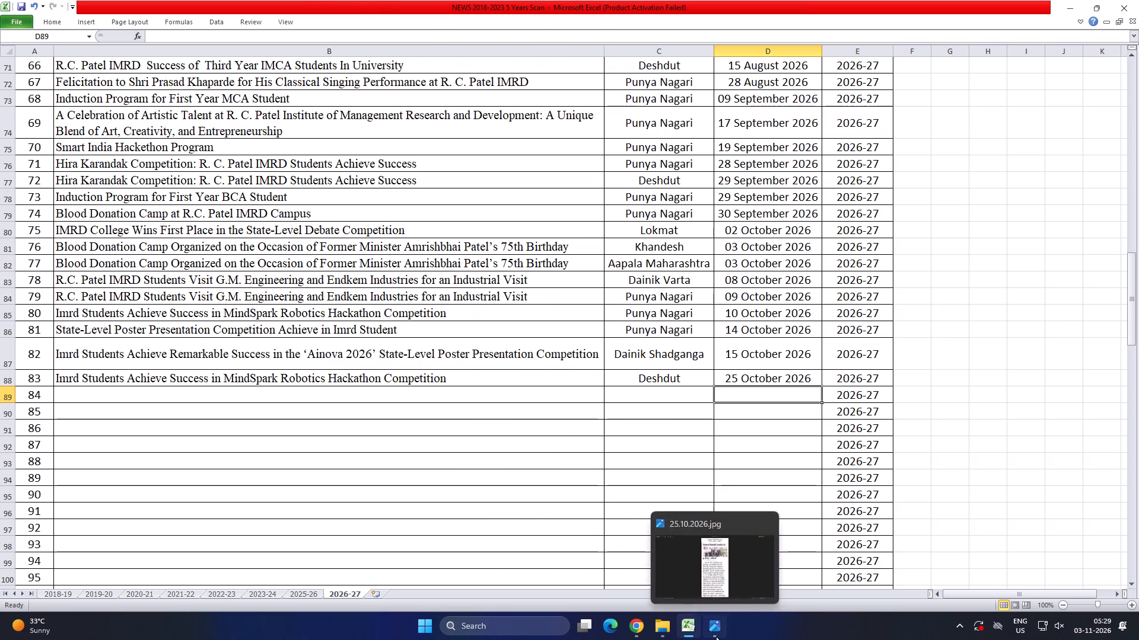
key(Left)
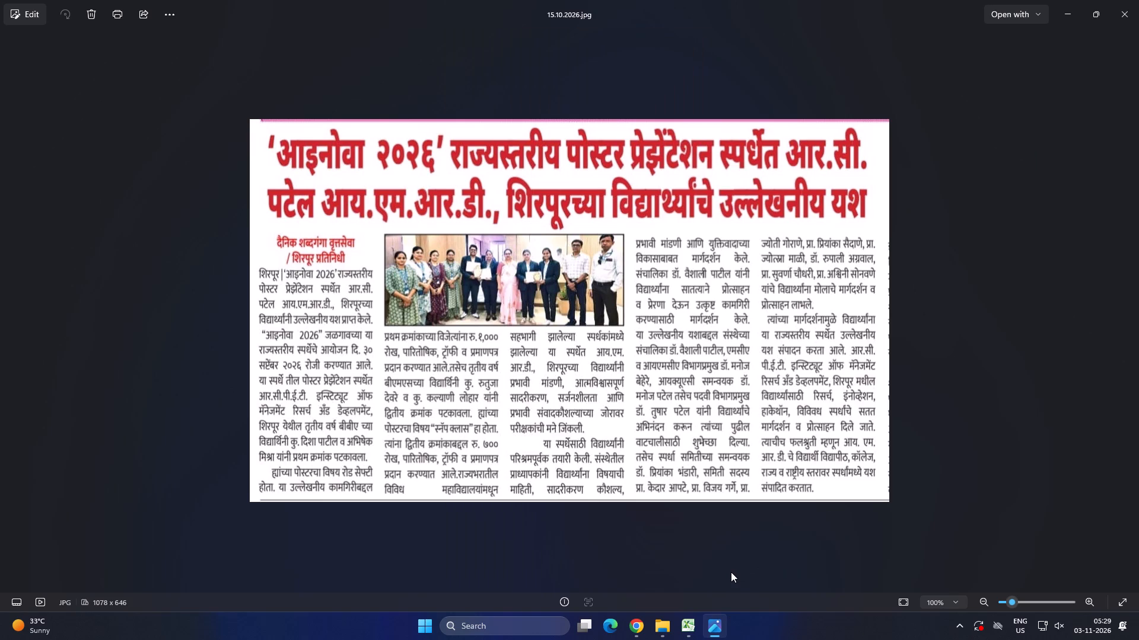
key(Left)
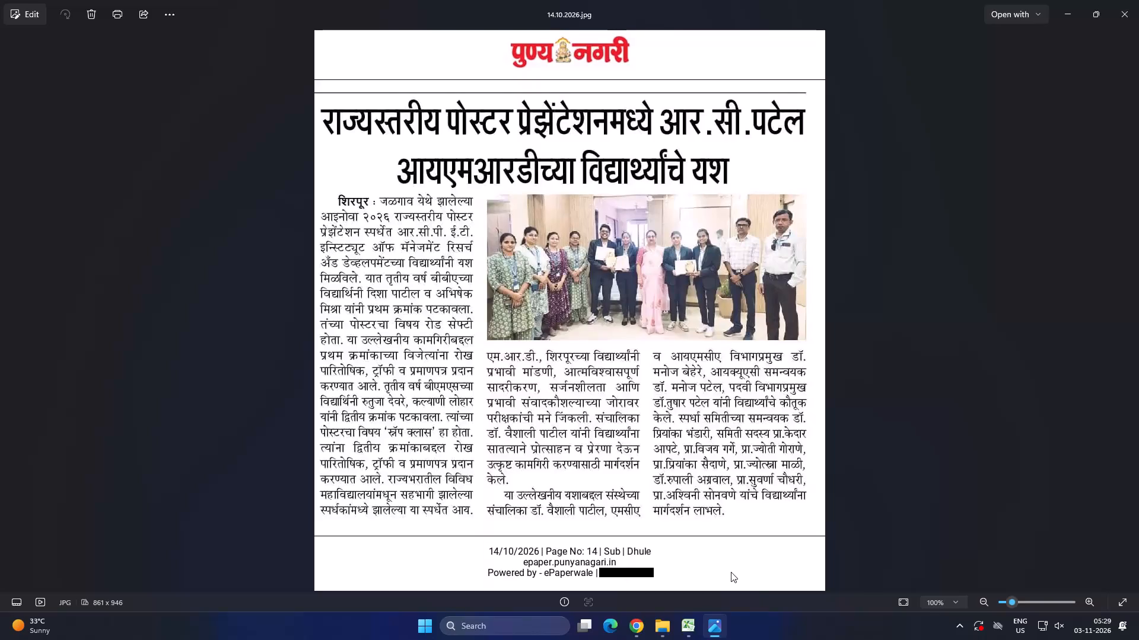
key(Left)
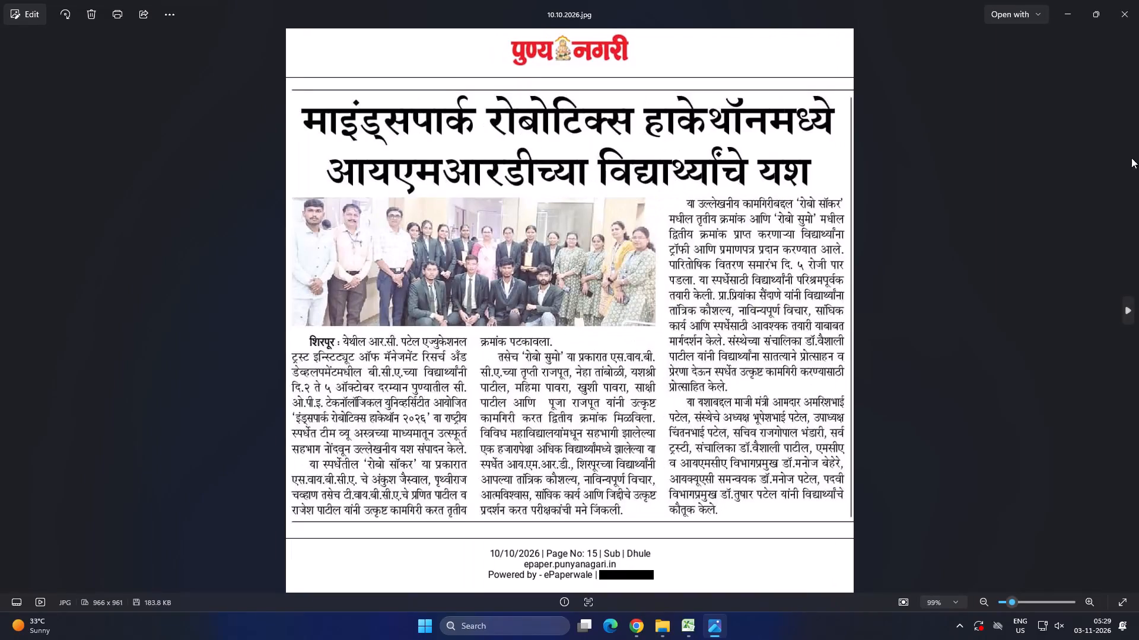
click(1118, 23)
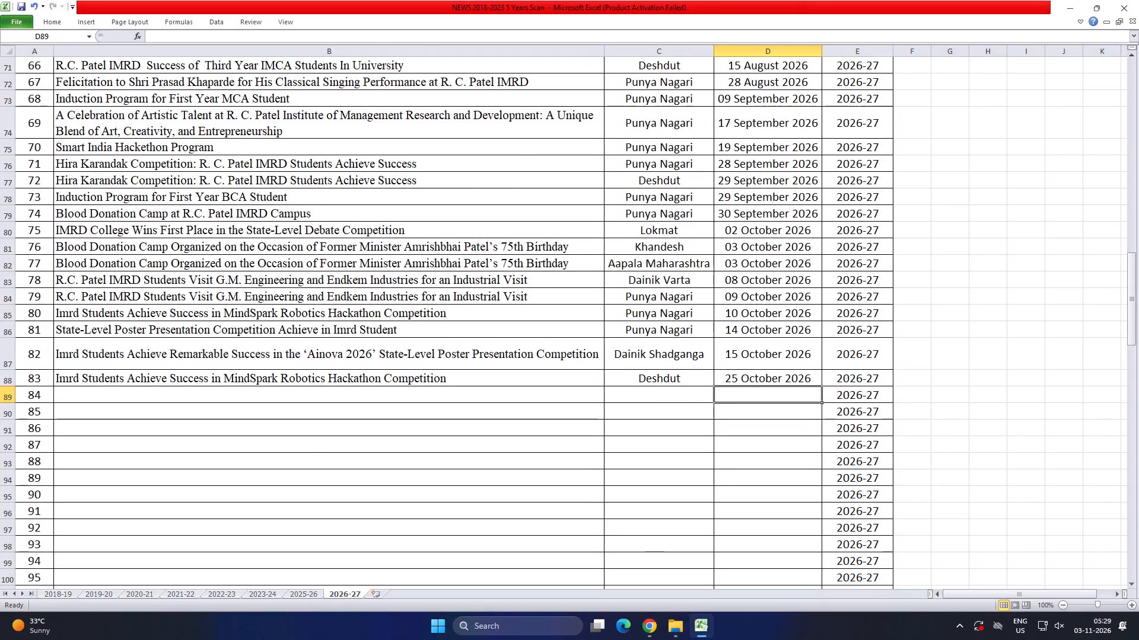
Delete the word "MindSpark" from entry 83's heading.
double_click(273, 377)
key(Right)
key(shift+Left)
key(shift+Left)
key(shift+Left)
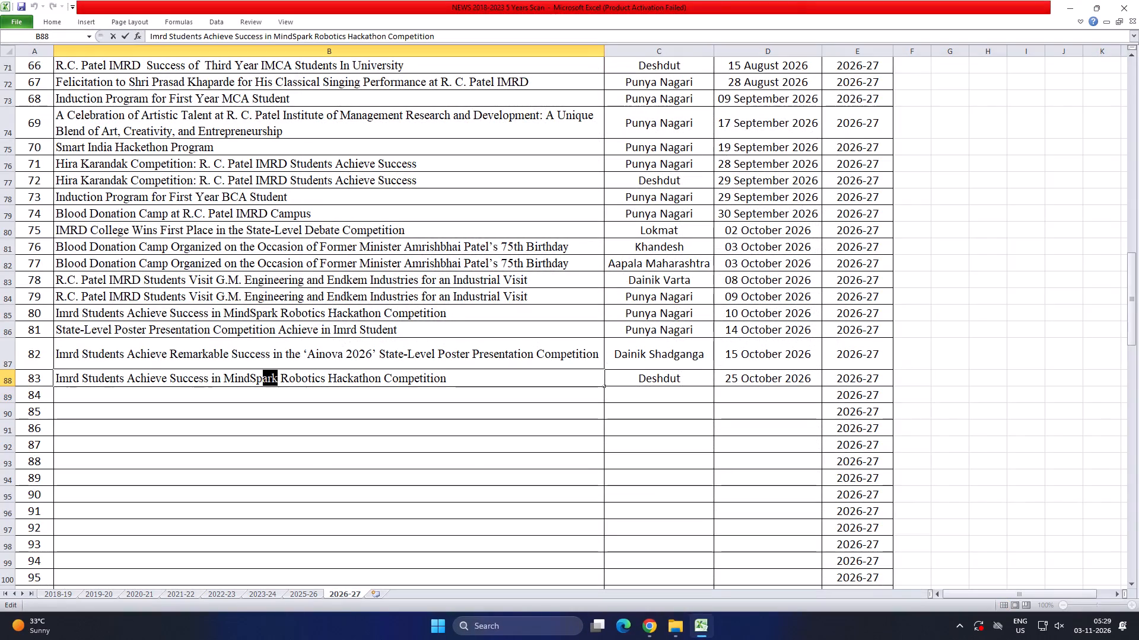
key(shift+Left)
key(shift+Left)
key(shift+Left)
key(shift+Left)
key(shift+Left)
key(shift+Left)
key(Delete)
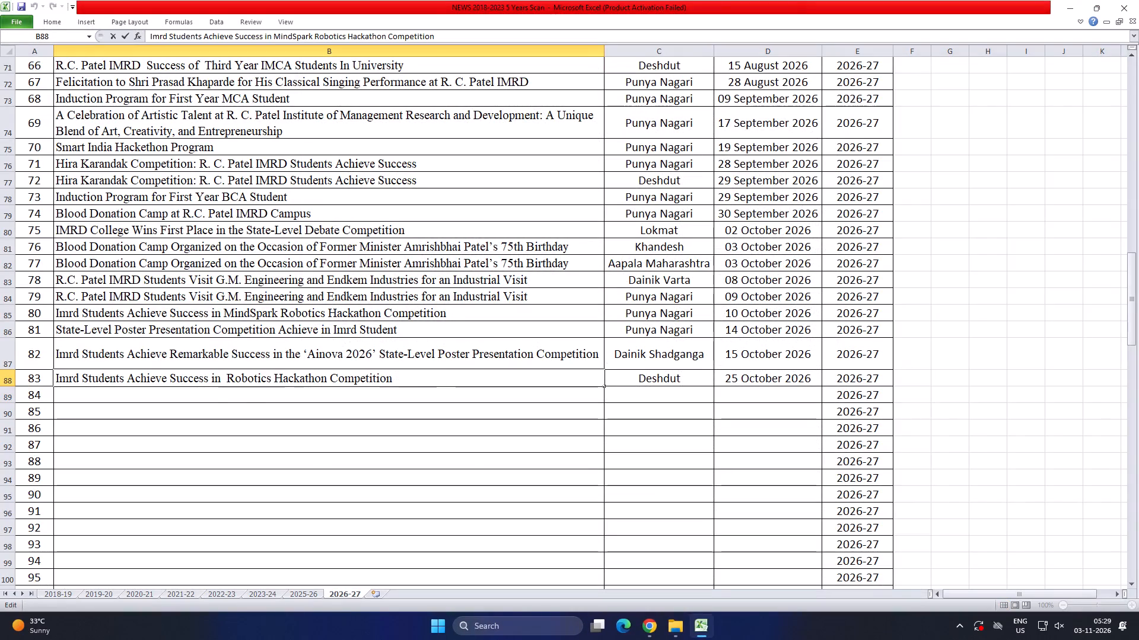
click(322, 427)
Delete the word "MindSpark" from entry 80's heading.
double_click(269, 320)
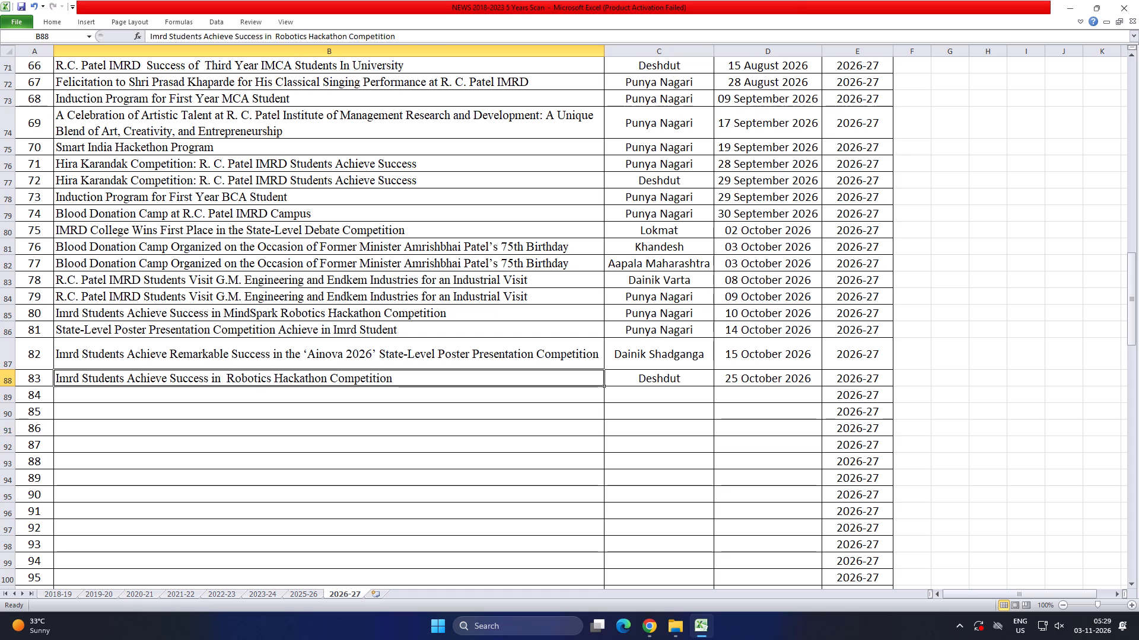
double_click(277, 313)
drag(277, 313, 245, 313)
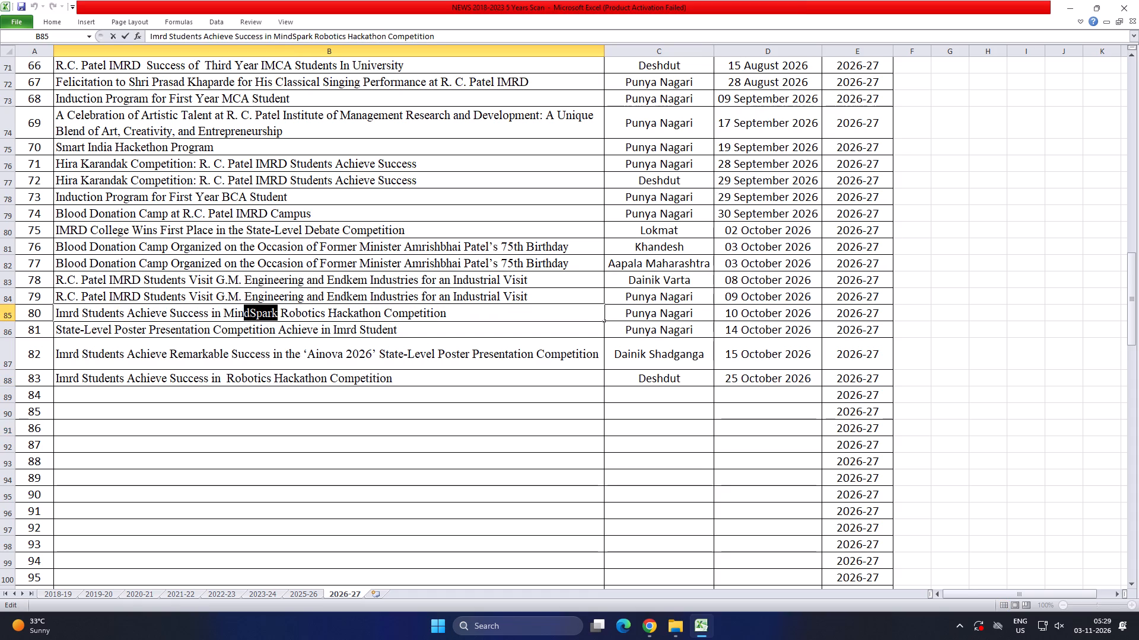
drag(245, 313, 227, 313)
key(Delete)
key(Return)
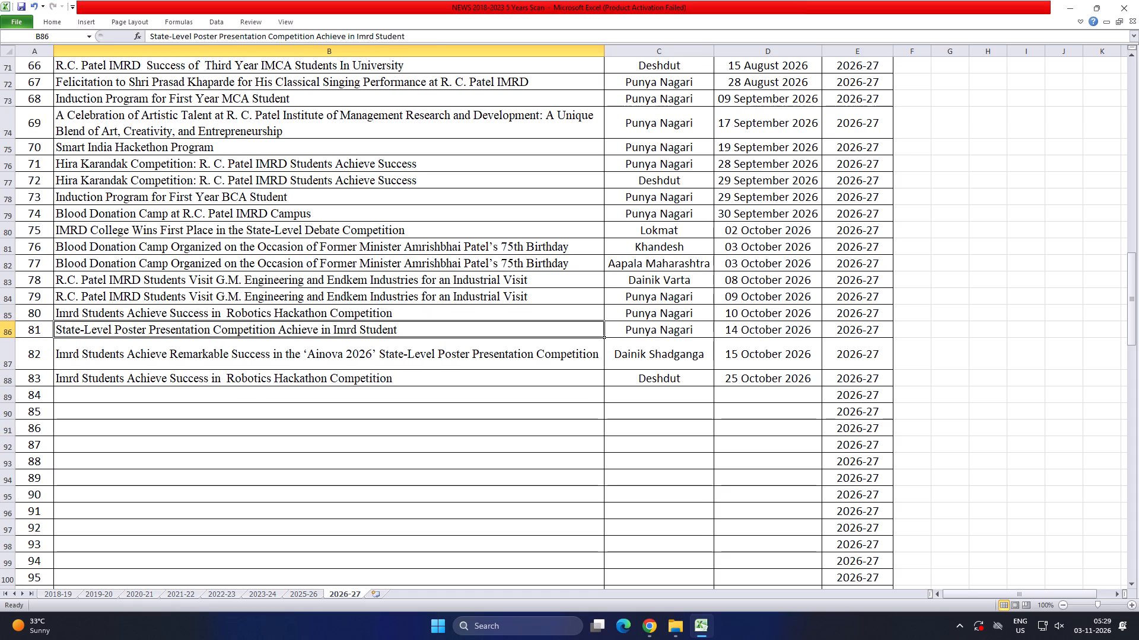
scroll(447, 492, down, 1)
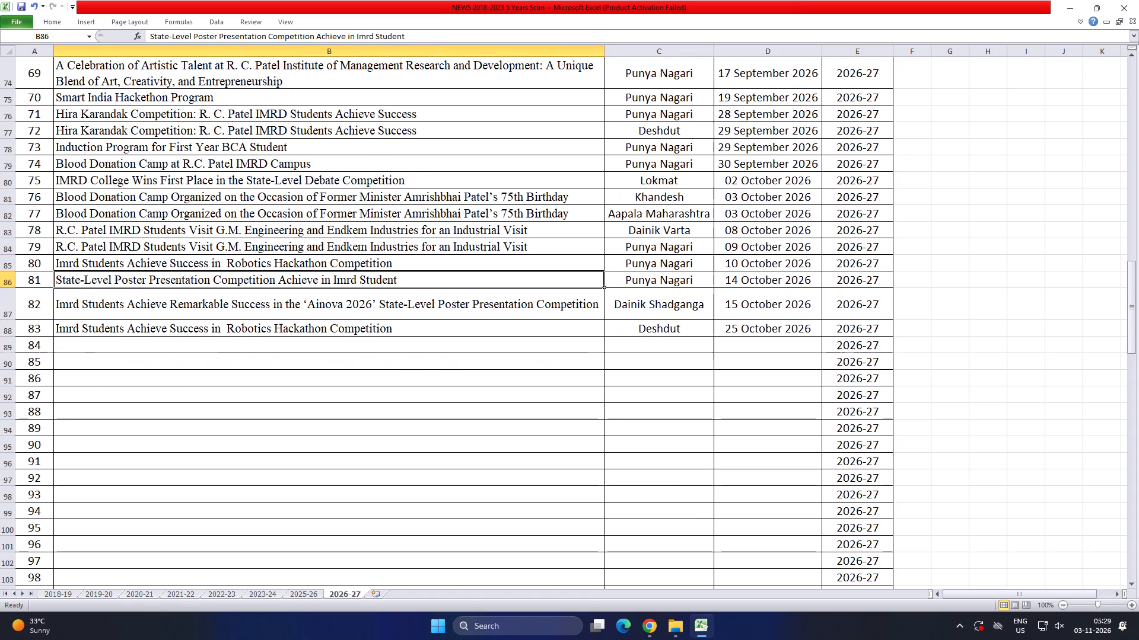
Save the workbook.
key(ctrl+s)
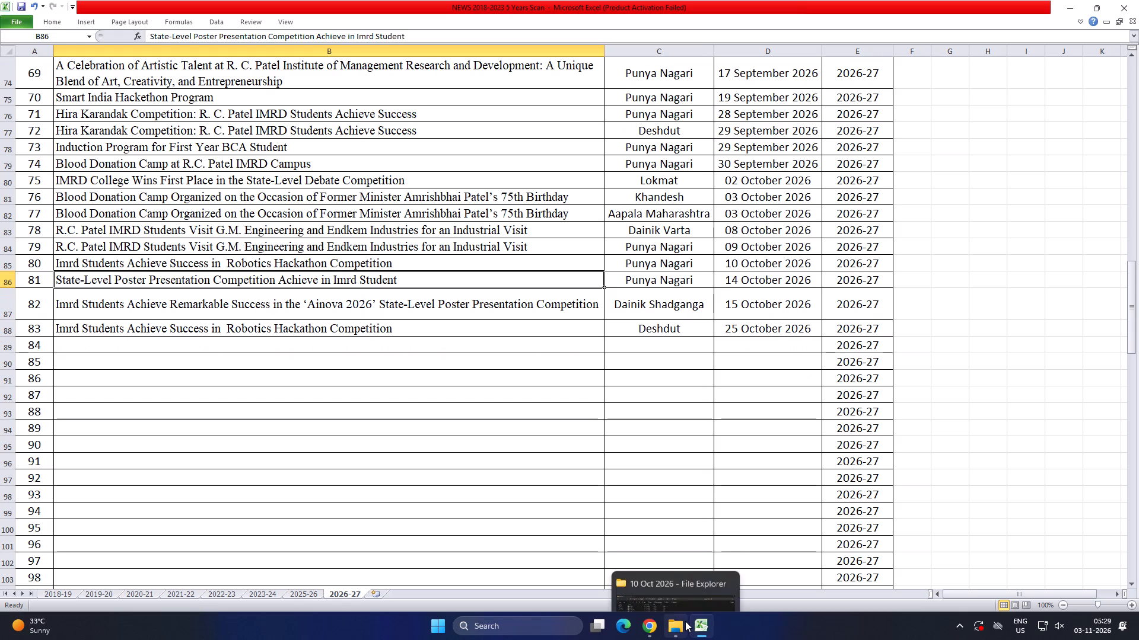
Open the 27.10.2026 clipping from the 10 Oct 2026 folder and read its headline for entry 84 of the workbook.
click(685, 621)
key(Down)
key(Return)
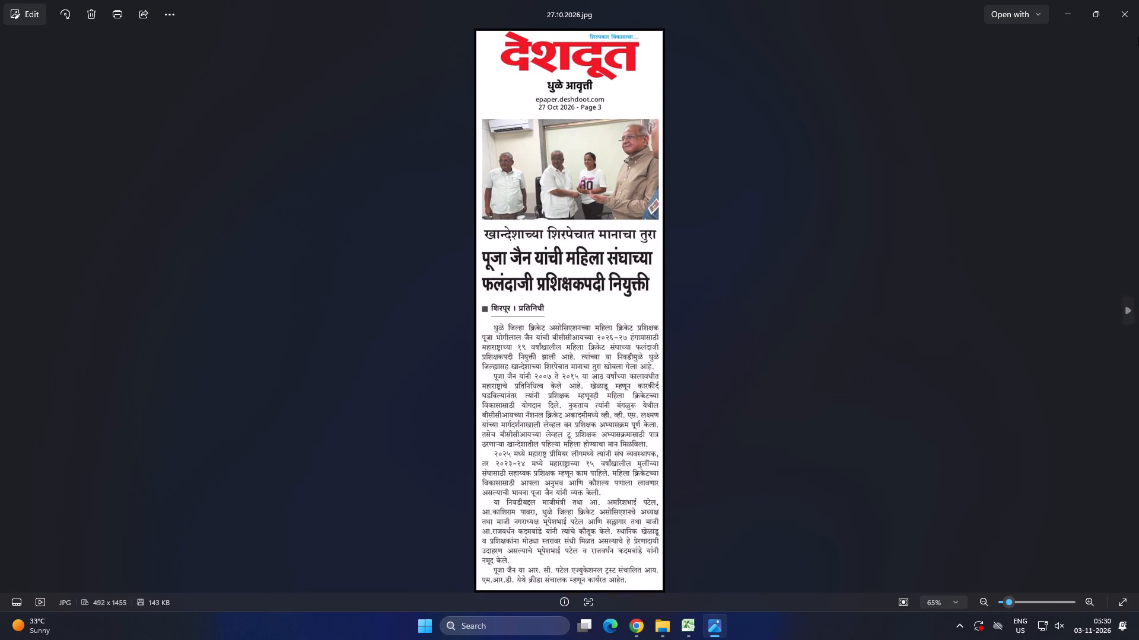
click(1137, 3)
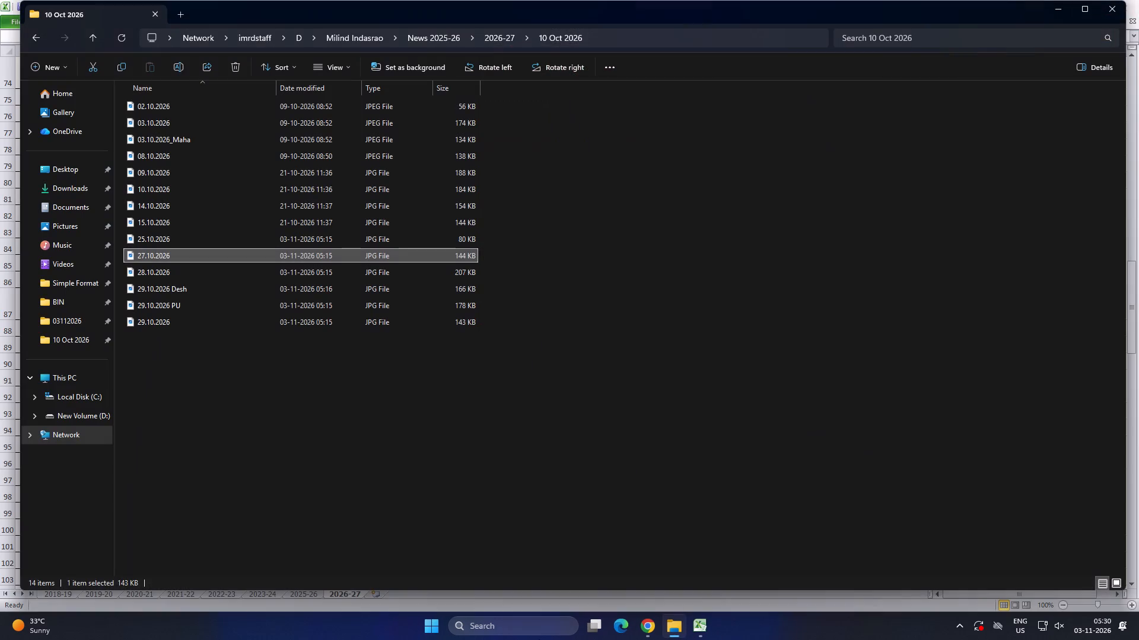
click(709, 617)
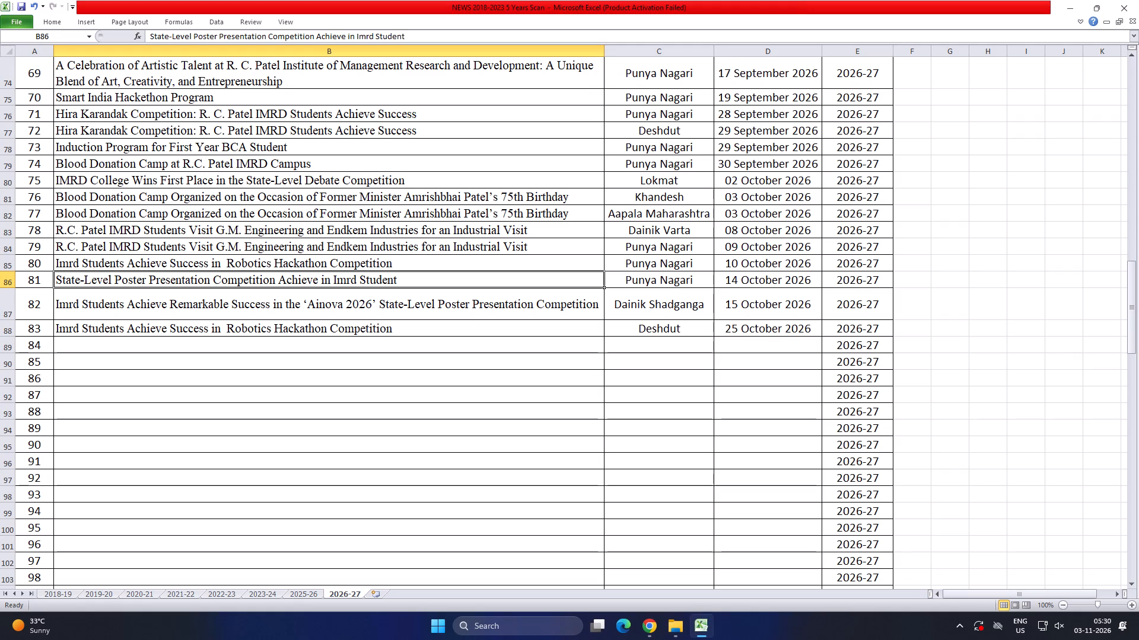
click(186, 349)
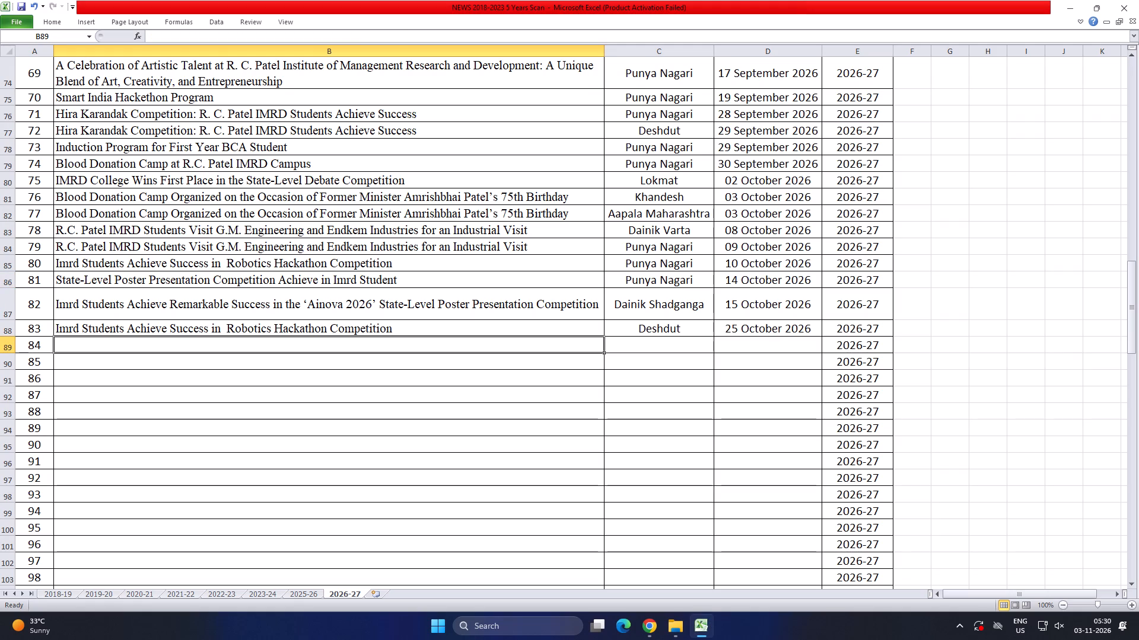
click(684, 626)
key(Return)
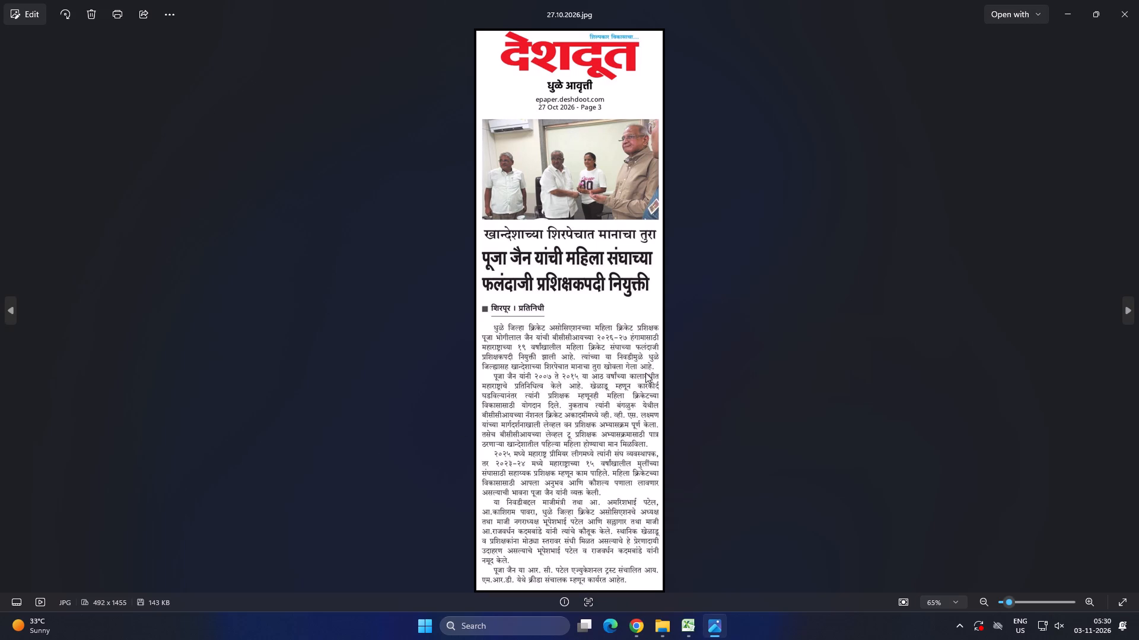
shift+scroll(645, 373, up, 3)
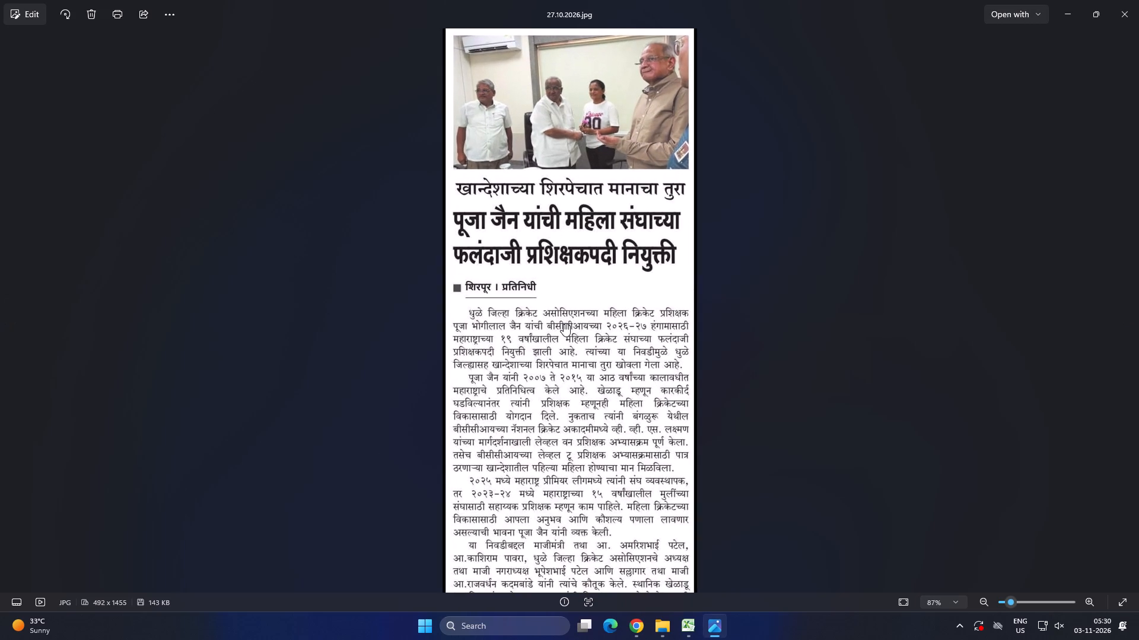
click(1067, 20)
click(634, 626)
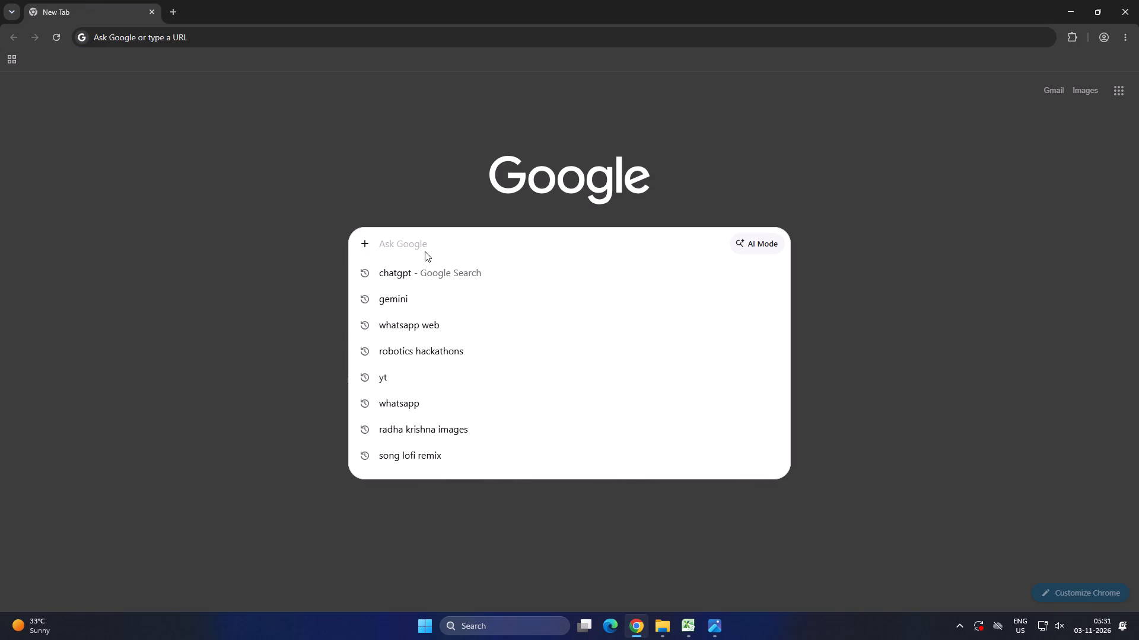
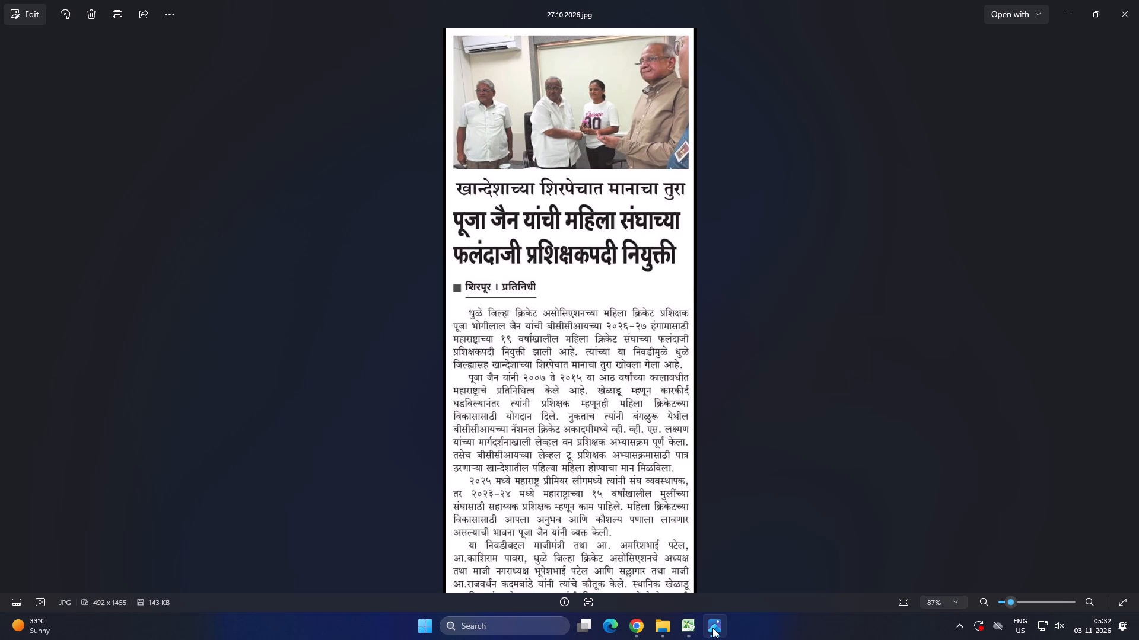
In the news workbook, enter entry 84's heading as the coach's name followed by "Appointed As Women's Cricket Team Fielding Coach".
click(677, 622)
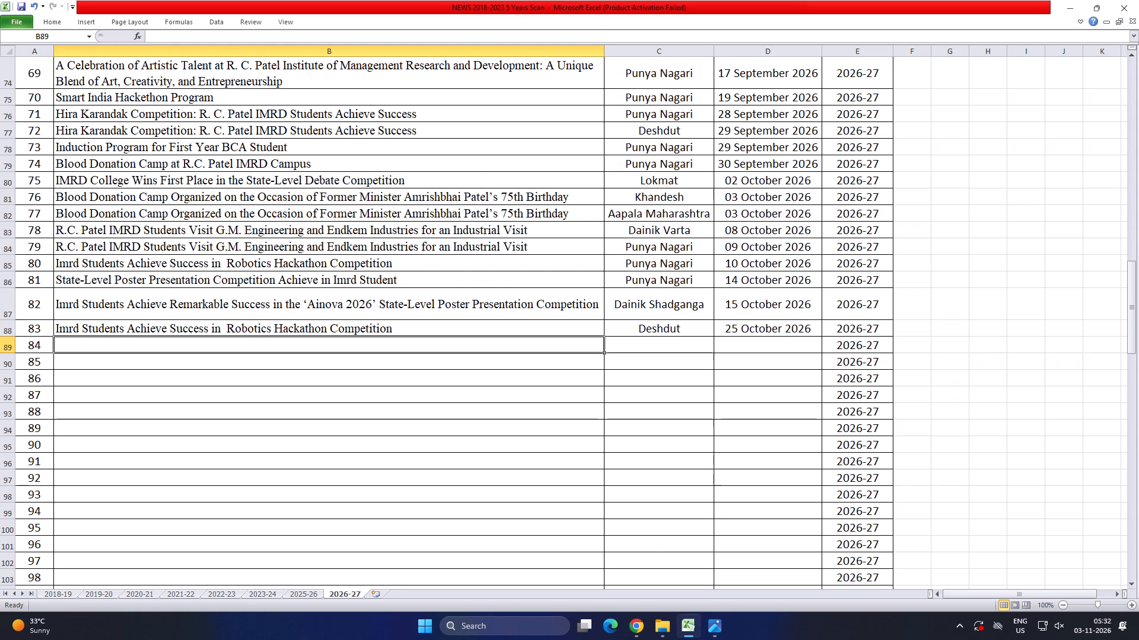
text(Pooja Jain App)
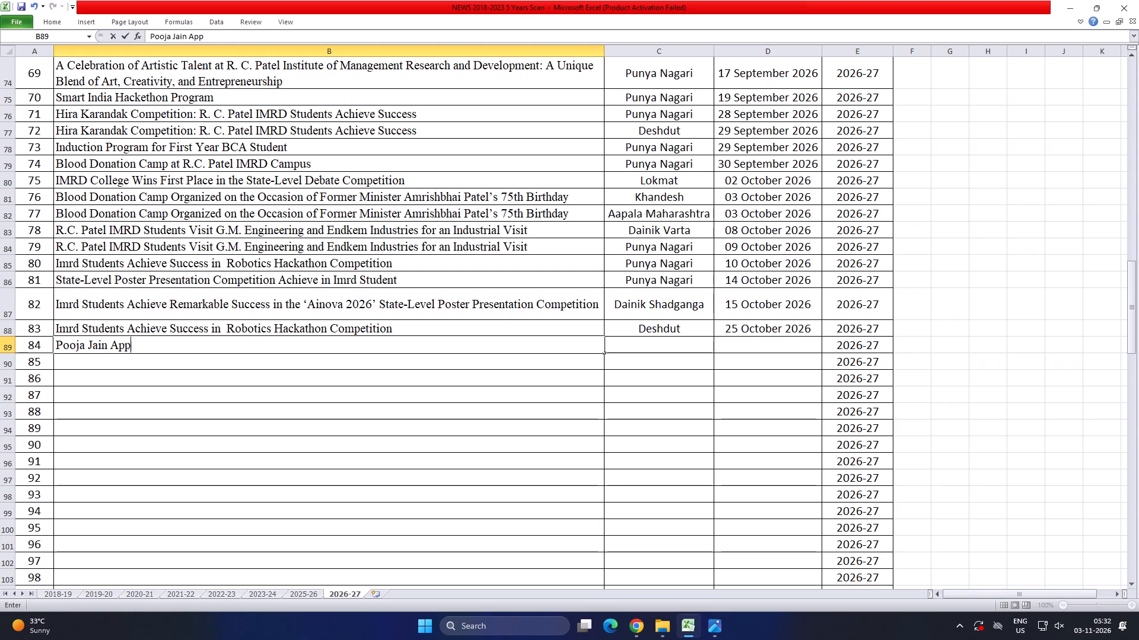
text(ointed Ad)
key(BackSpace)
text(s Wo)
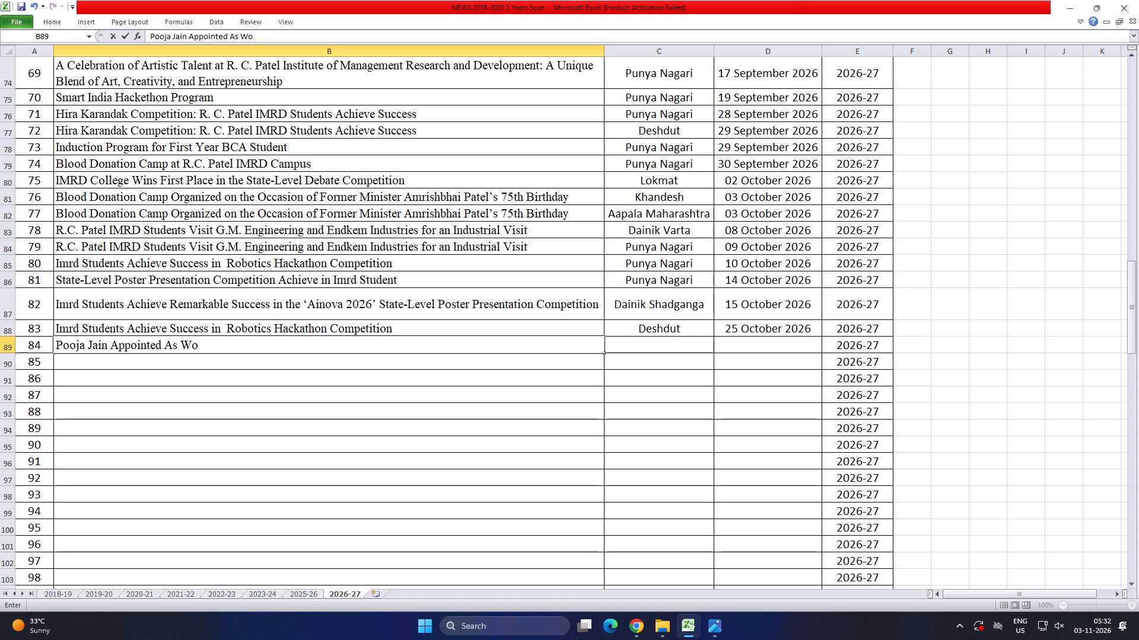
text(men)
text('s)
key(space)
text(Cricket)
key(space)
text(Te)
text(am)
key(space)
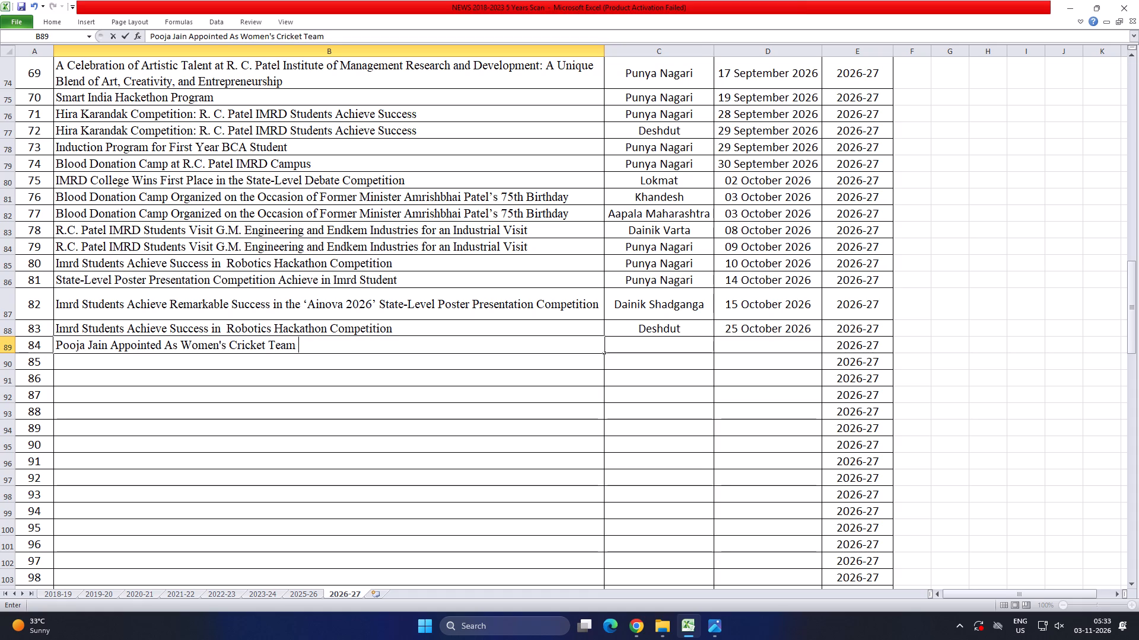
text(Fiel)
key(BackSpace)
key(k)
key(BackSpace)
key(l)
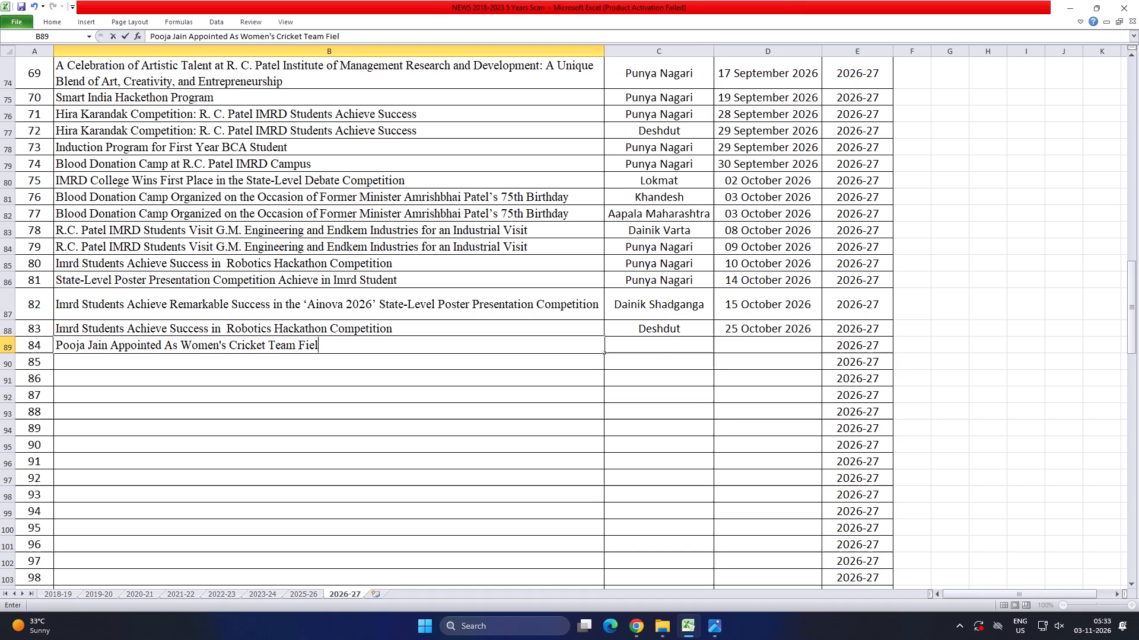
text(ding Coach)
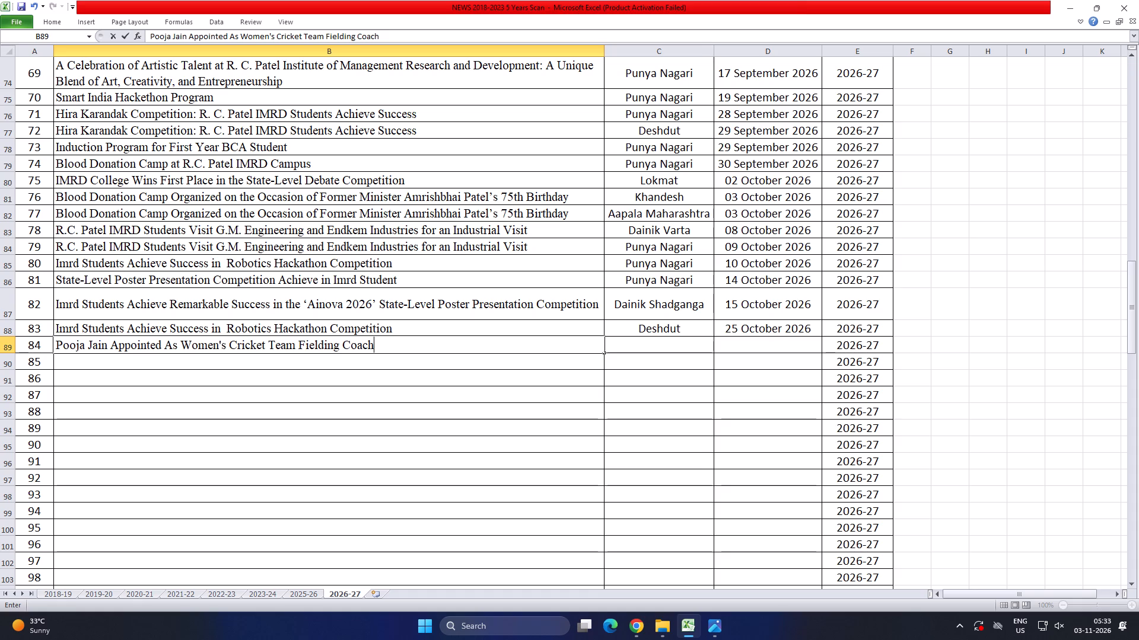
Recheck the clipping and replace "Appointed" in entry 84's heading with "Madam Selected".
click(728, 619)
click(712, 636)
click(712, 636)
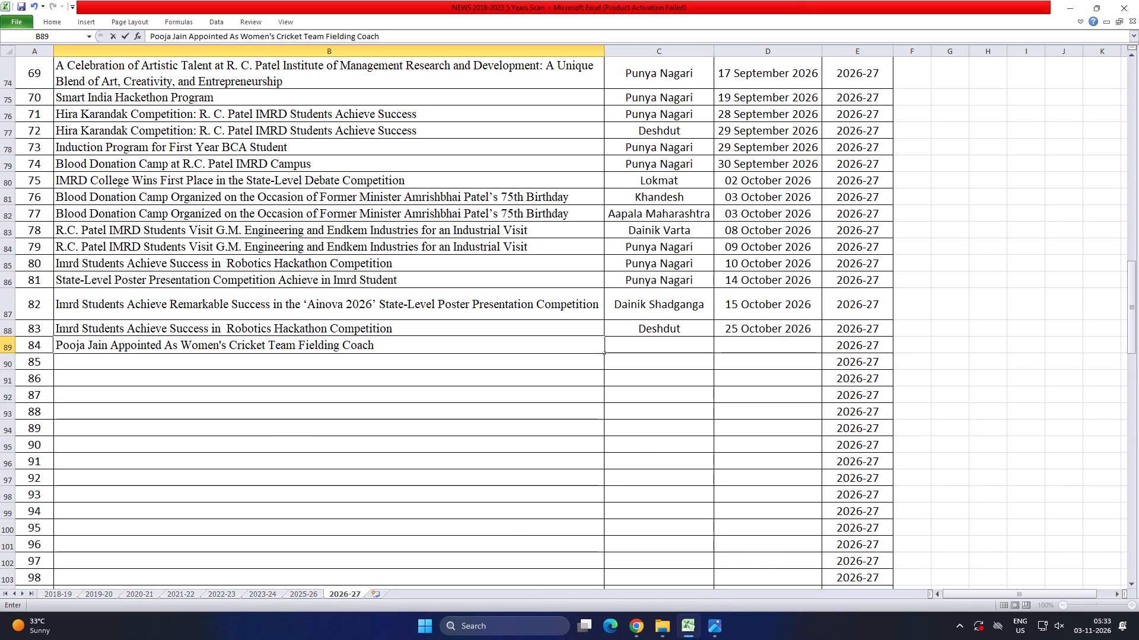
drag(114, 344, 158, 344)
key(Right)
key(BackSpace)
key(BackSpace)
key(BackSpace)
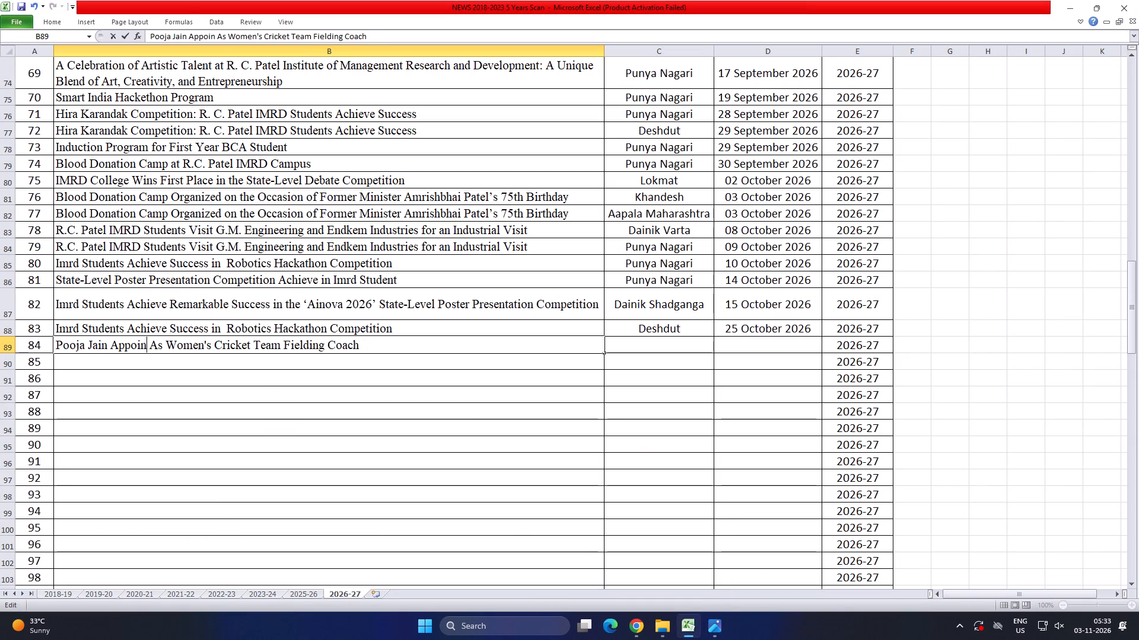
key(BackSpace)
key(BackSpace)
key(BackSpace)
key(BackSpace)
key(BackSpace)
key(BackSpace)
key(BackSpace)
key(space)
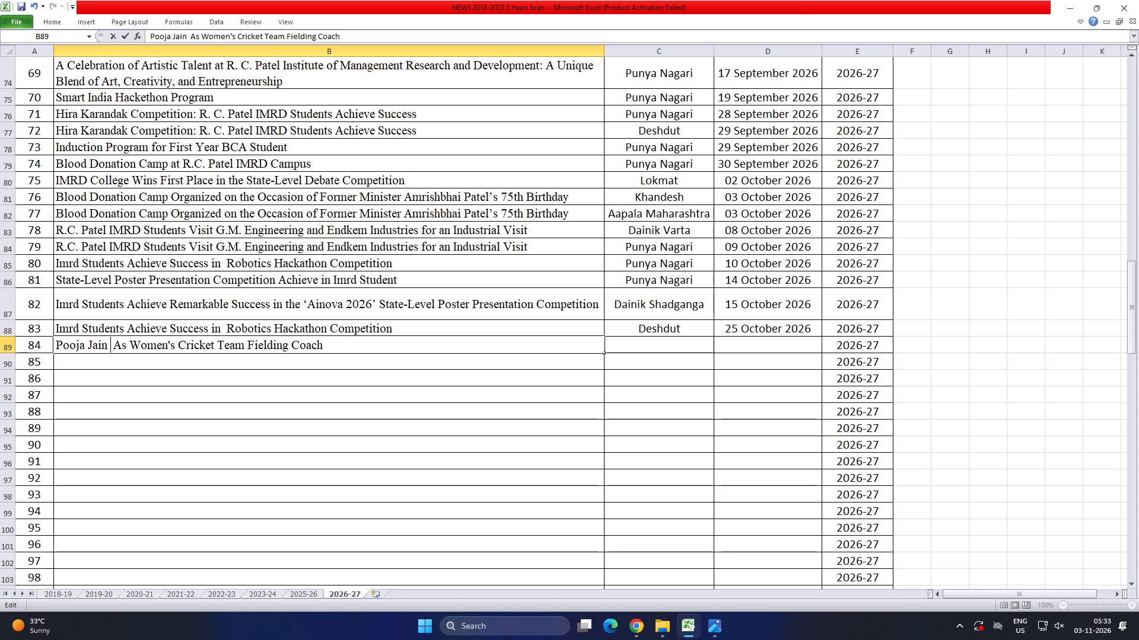
text(Madam Selected)
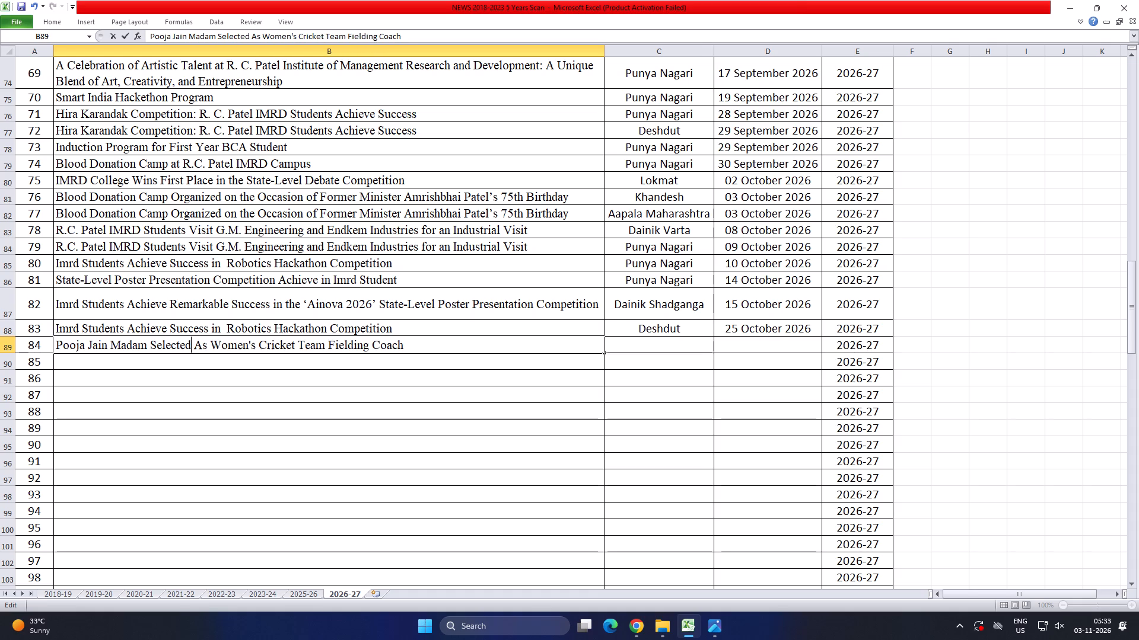
key(space)
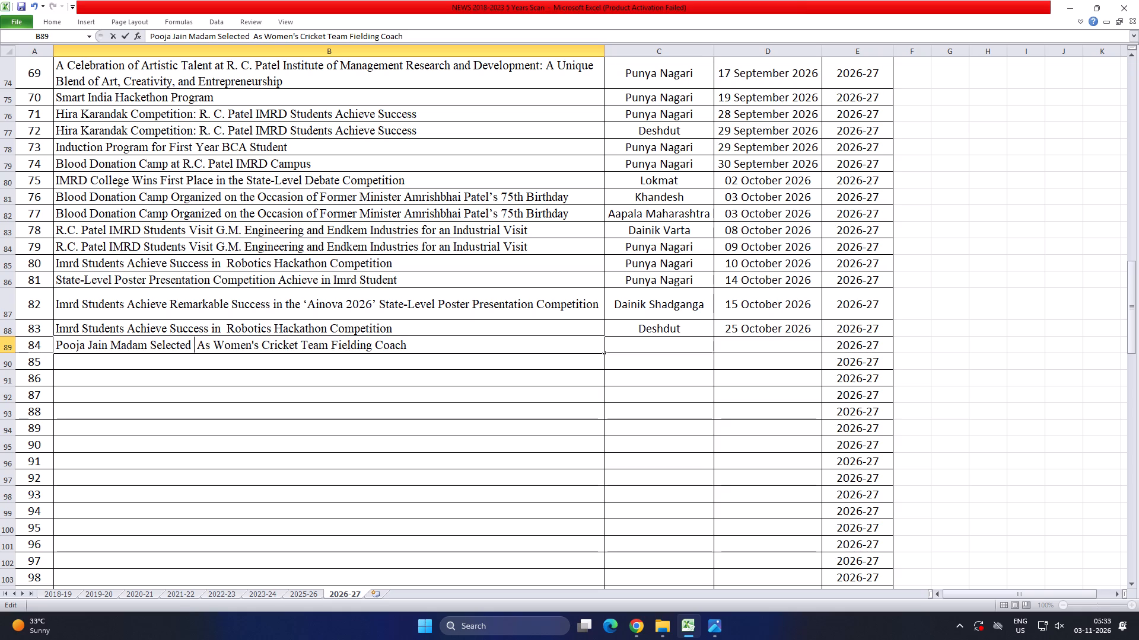
Check the clipping for the season and add "For The 2026-27" to the end of entry 84's heading.
click(437, 343)
key(space)
click(718, 618)
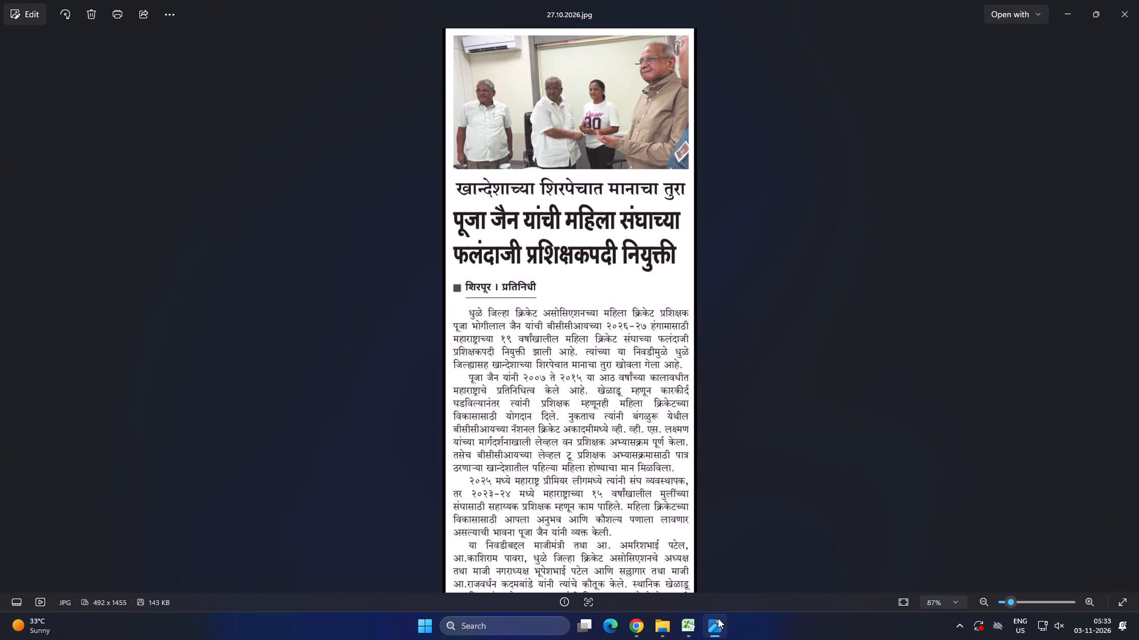
click(718, 618)
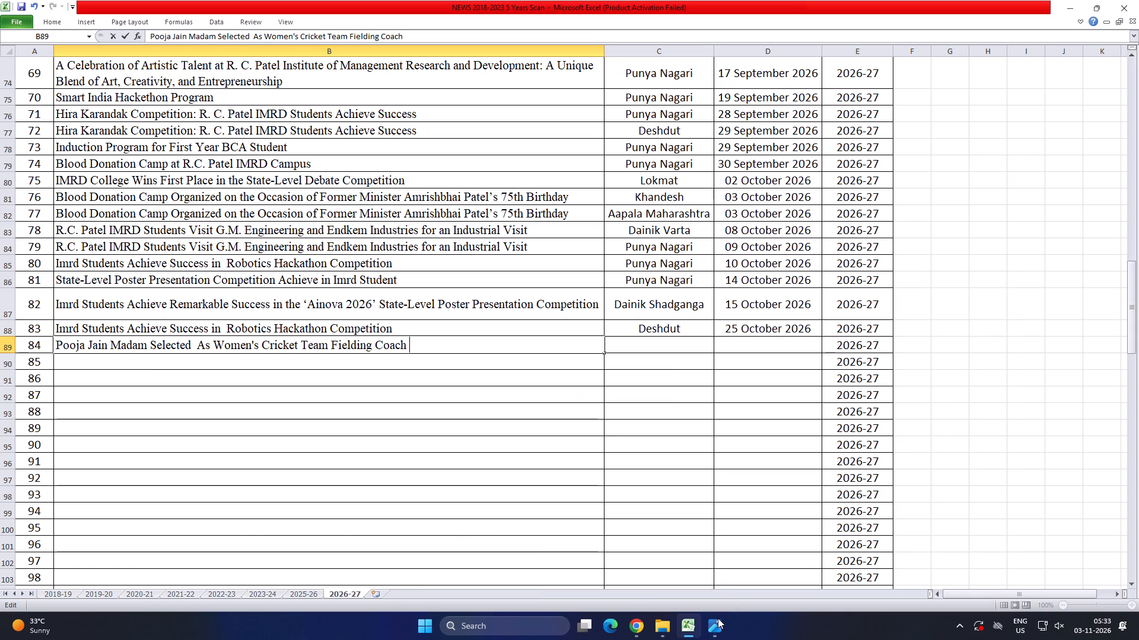
text(For The)
key(space)
text(2026-27)
key(Return)
Check the masthead of the 27.10.2026 clipping and enter Deshdut as entry 84's newspaper.
key(Up)
key(Right)
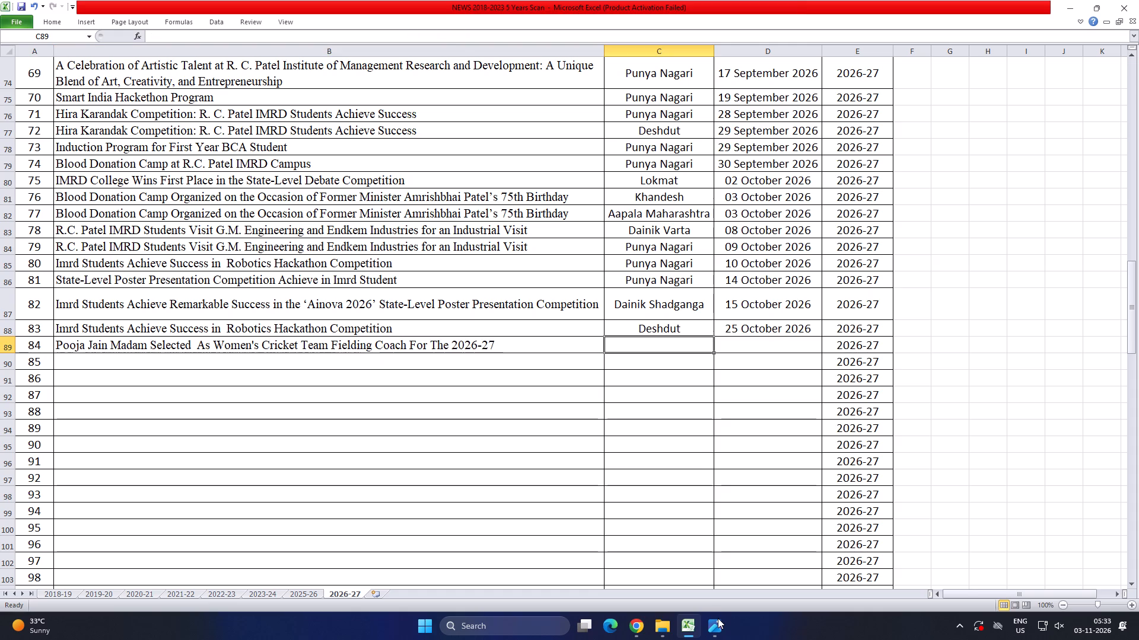
click(718, 618)
drag(638, 180, 628, 292)
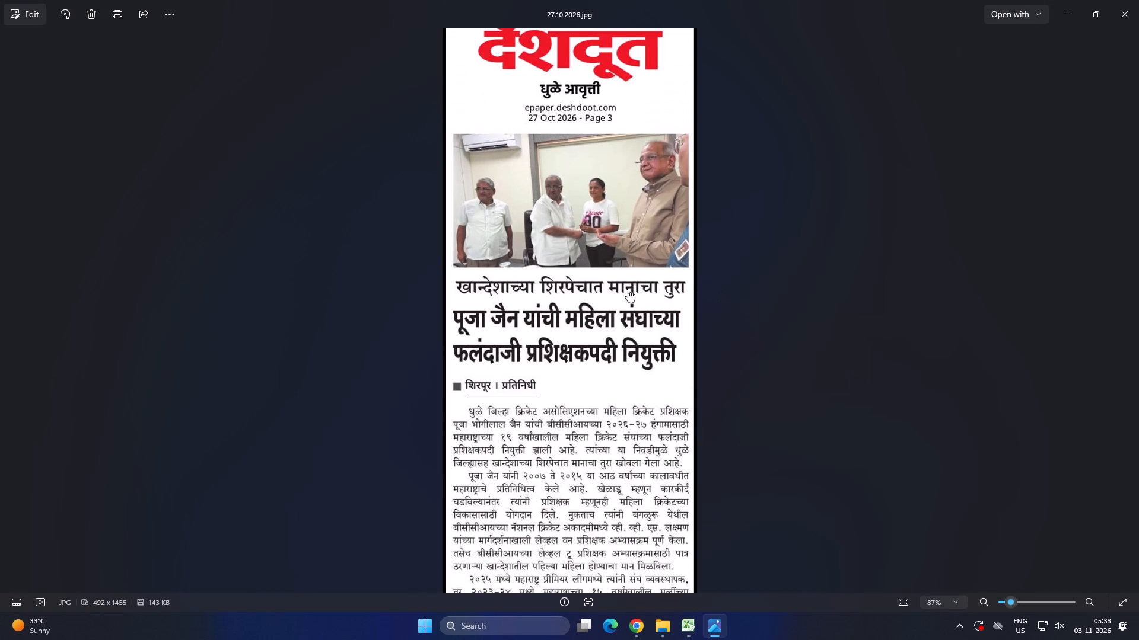
drag(628, 292, 628, 319)
click(1071, 18)
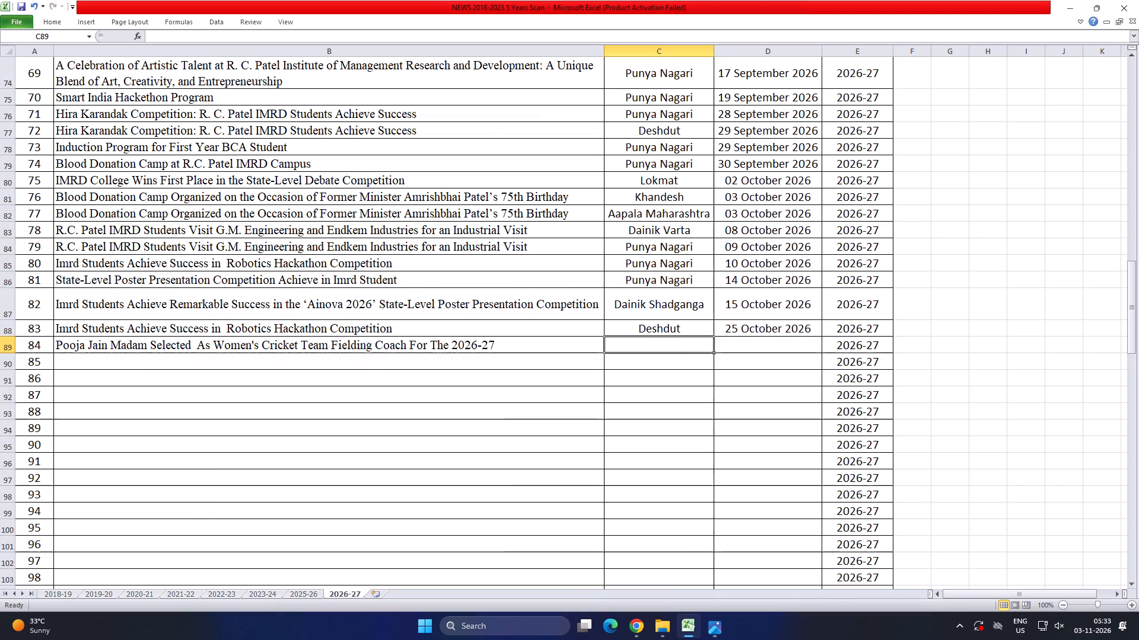
text(de)
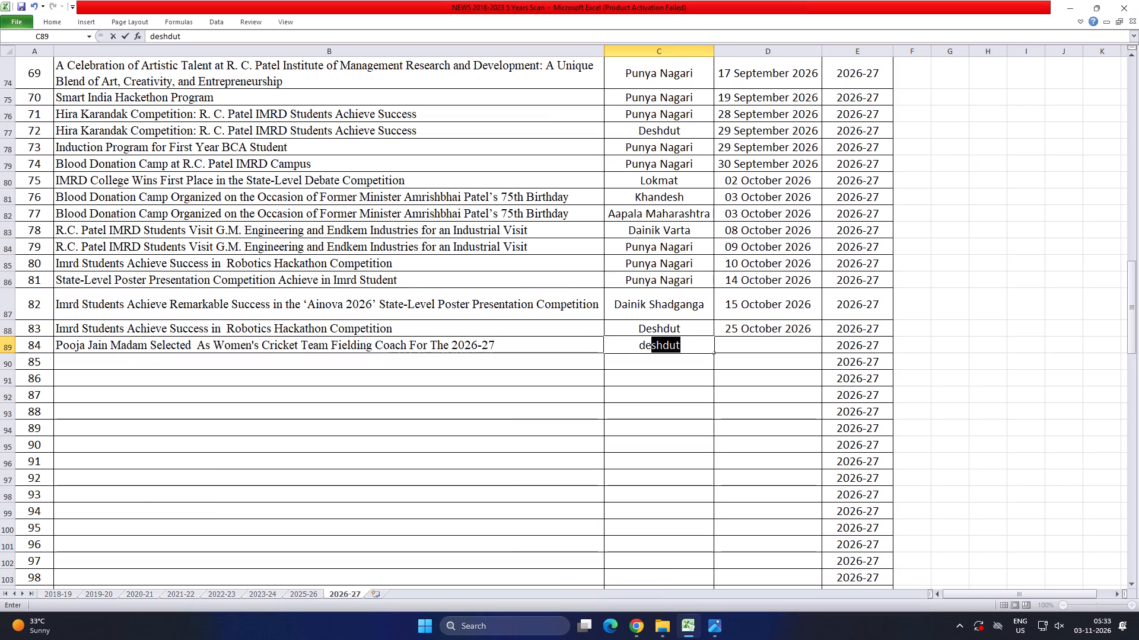
key(Return)
Copy entry 83's date into entry 84 and change it to 27-10-2026.
key(Up)
key(Right)
key(Up)
key(ctrl+c)
key(Down)
key(Return)
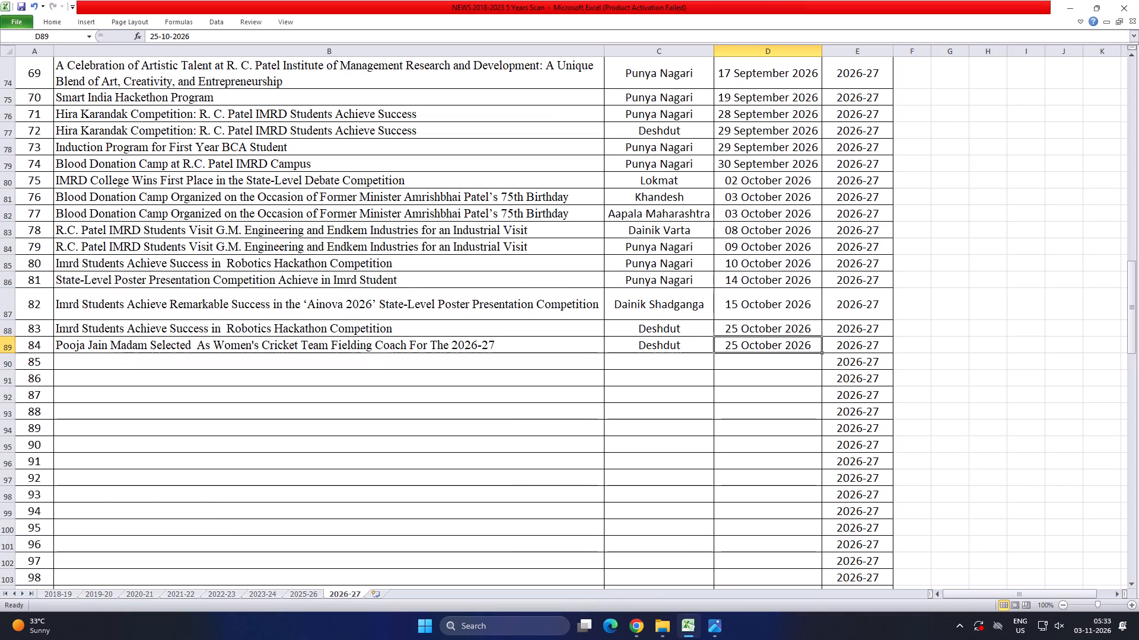
key(F2)
key(Left)
key(Left)
key(Left)
key(Left)
key(Left)
key(Left)
key(Left)
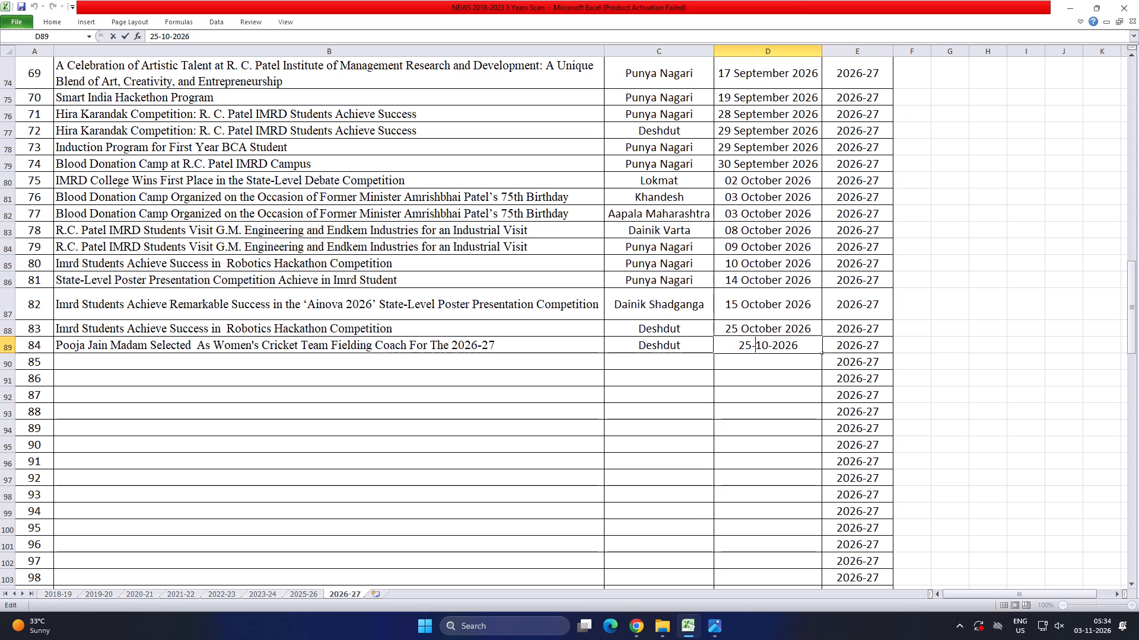
key(Left)
key(BackSpace)
key(7)
key(Return)
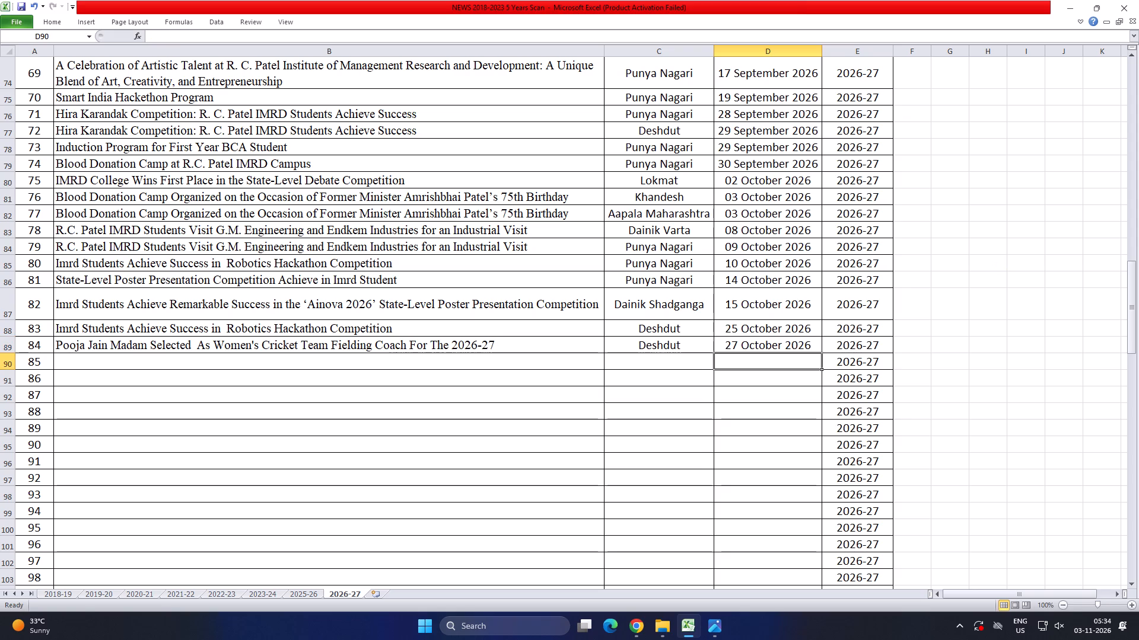
Save the workbook.
key(ctrl+s)
Read the 28.10.2026 clipping and enter "R.C.Patel Imrd College University Level Avishkar Competition With 4 Professors and 41 Student Selected" as entry 85's heading.
click(329, 366)
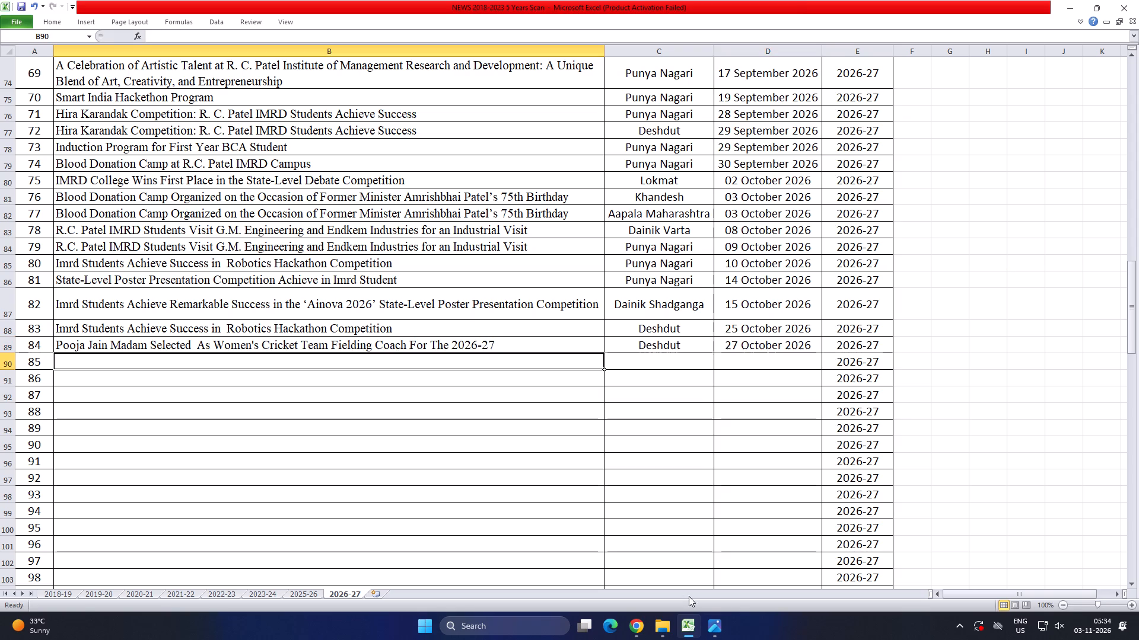
click(715, 619)
key(Right)
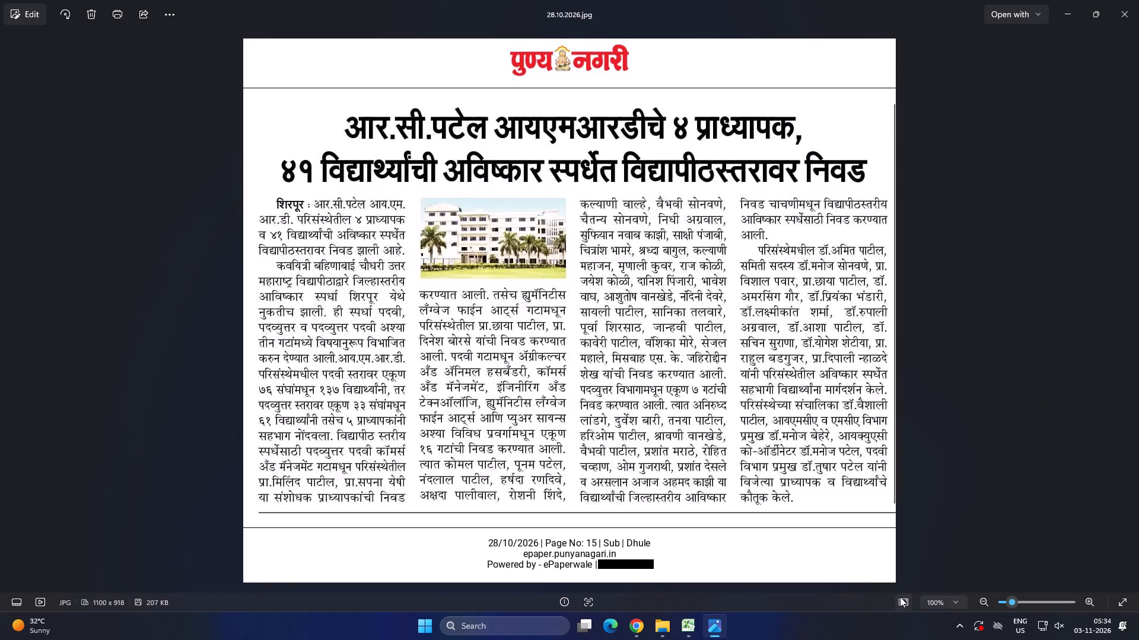
click(683, 625)
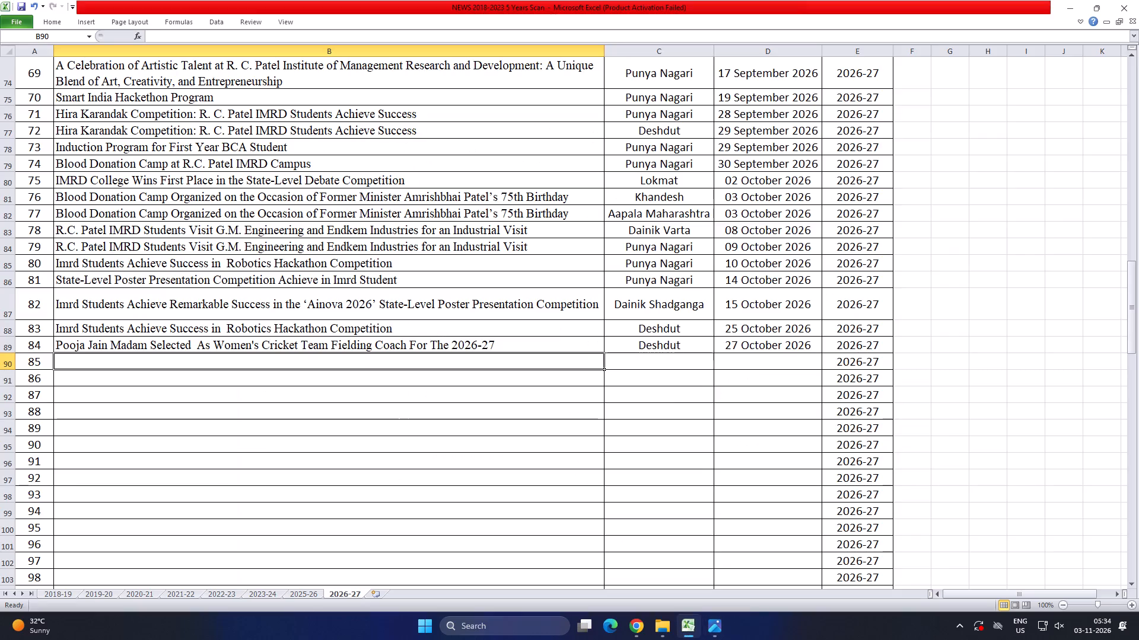
text(R.C.Patel I)
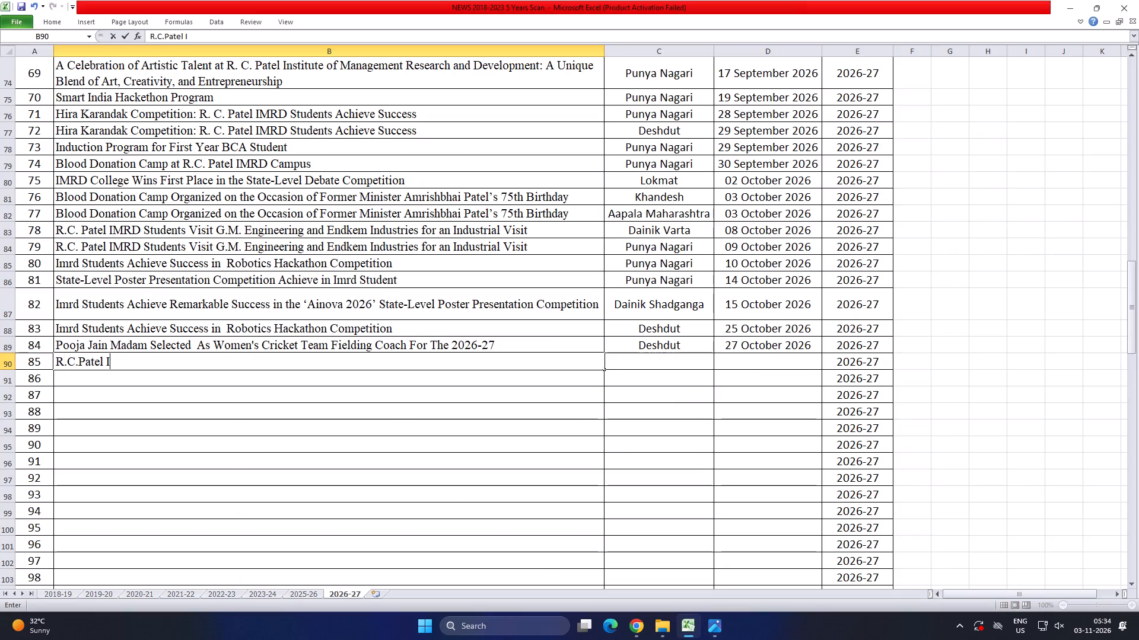
text(mrd)
key(space)
text(College S)
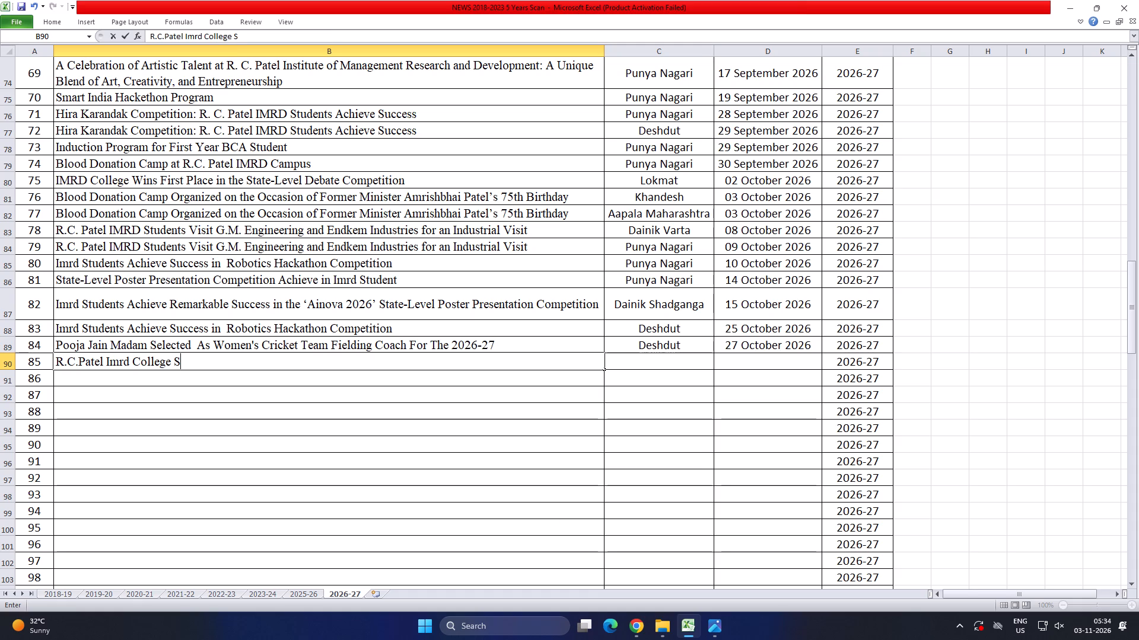
key(BackSpace)
key(shift+u)
text(ni)
text(versity)
key(space)
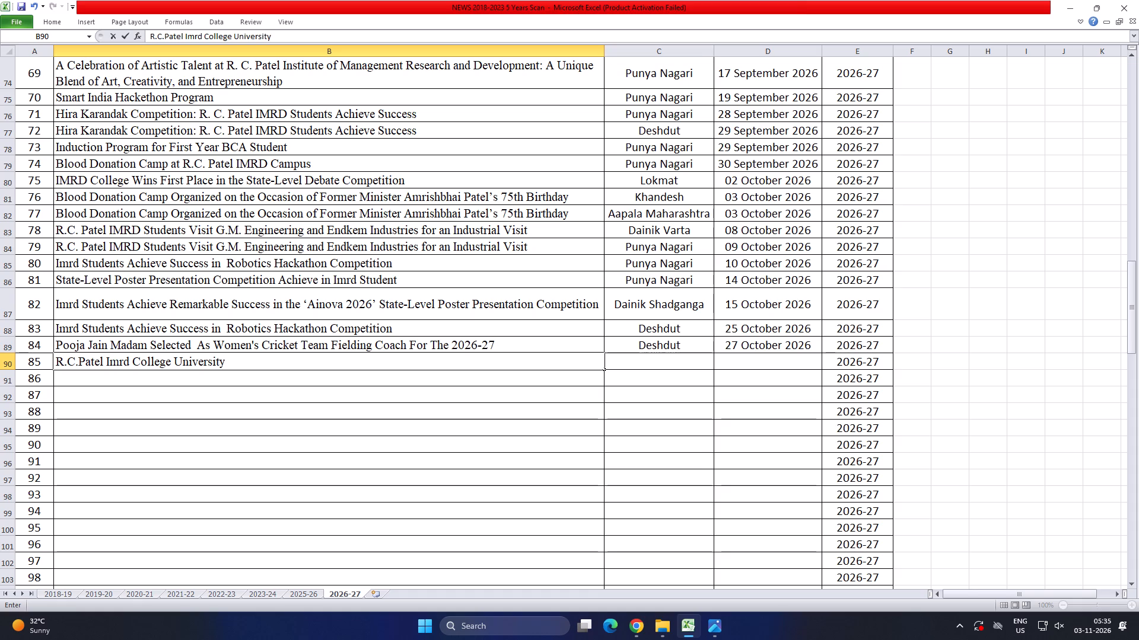
text(Level)
key(space)
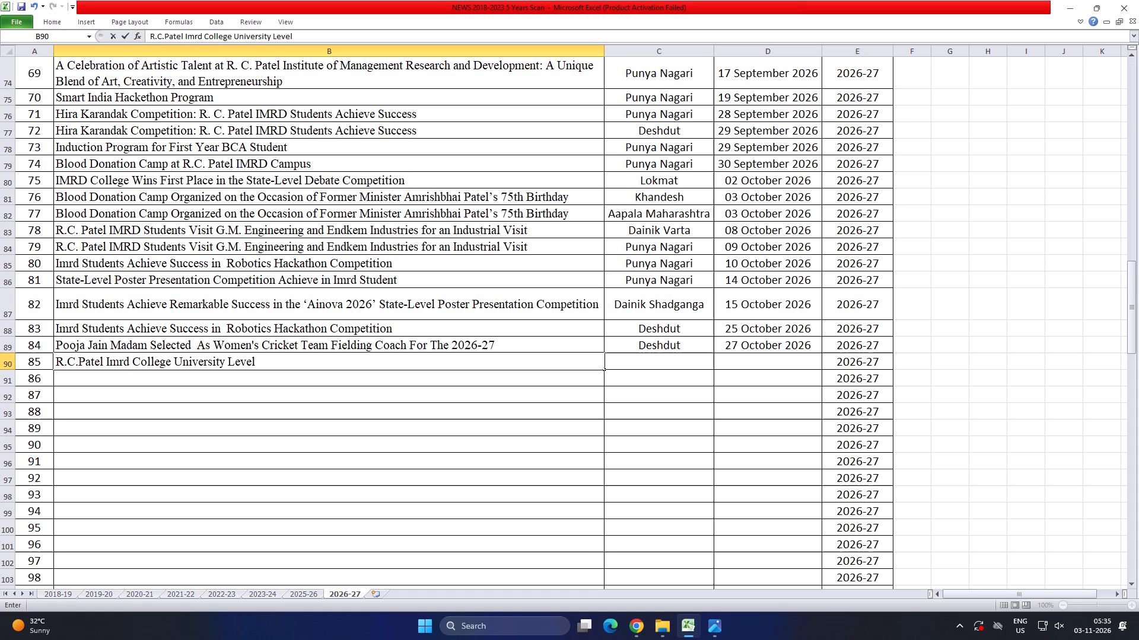
text(Avishkar Comp)
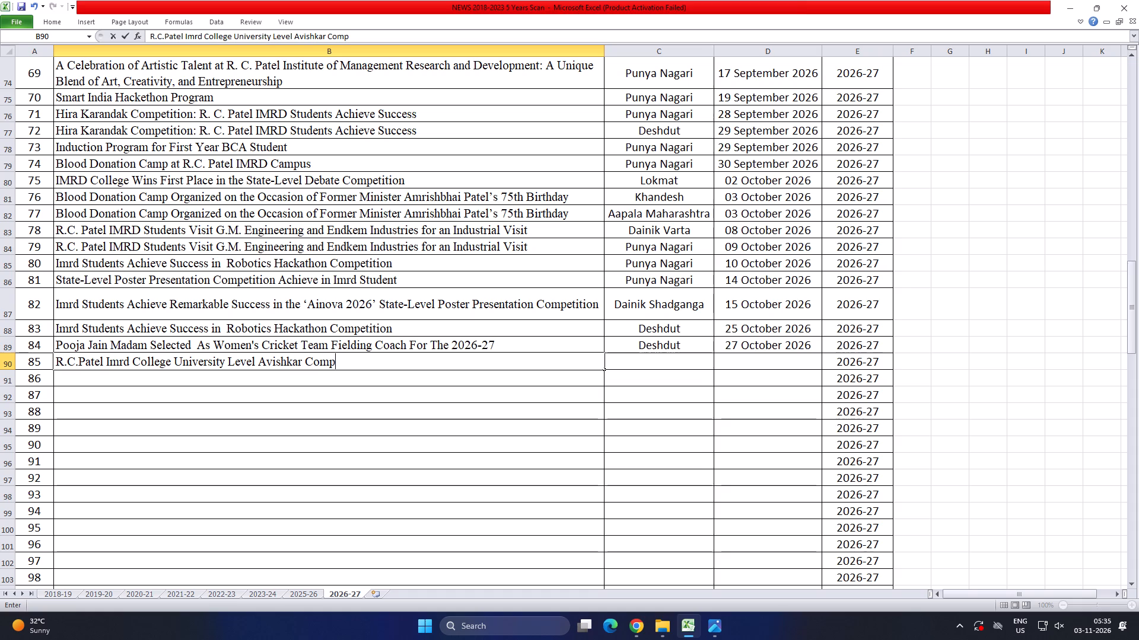
text(etition)
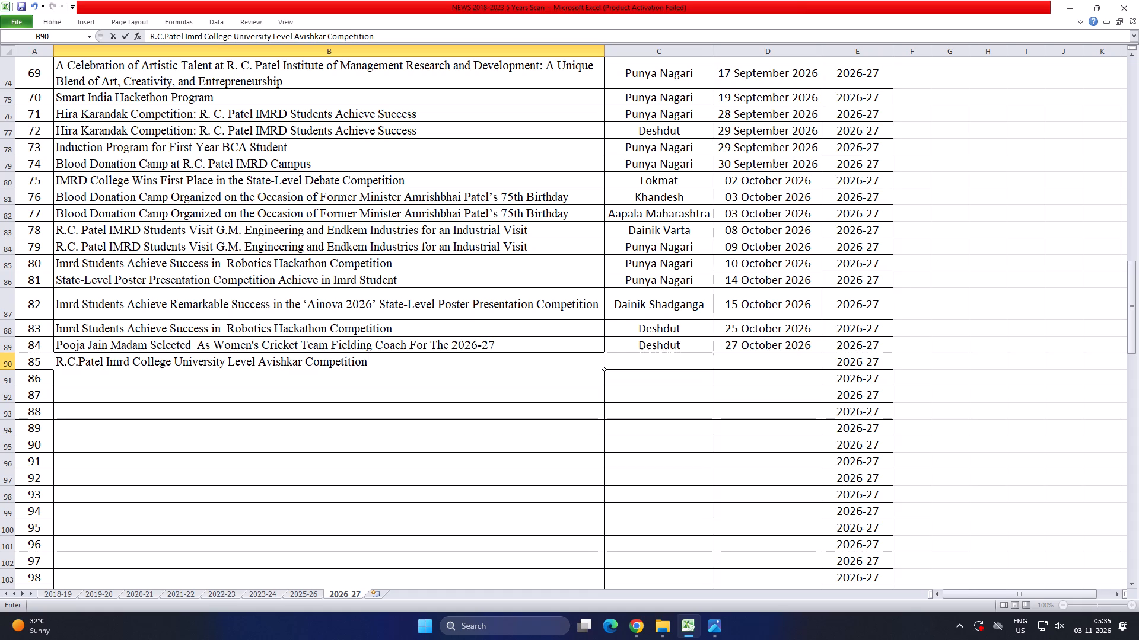
key(space)
text(With)
key(space)
key(4)
key(space)
text(Profe)
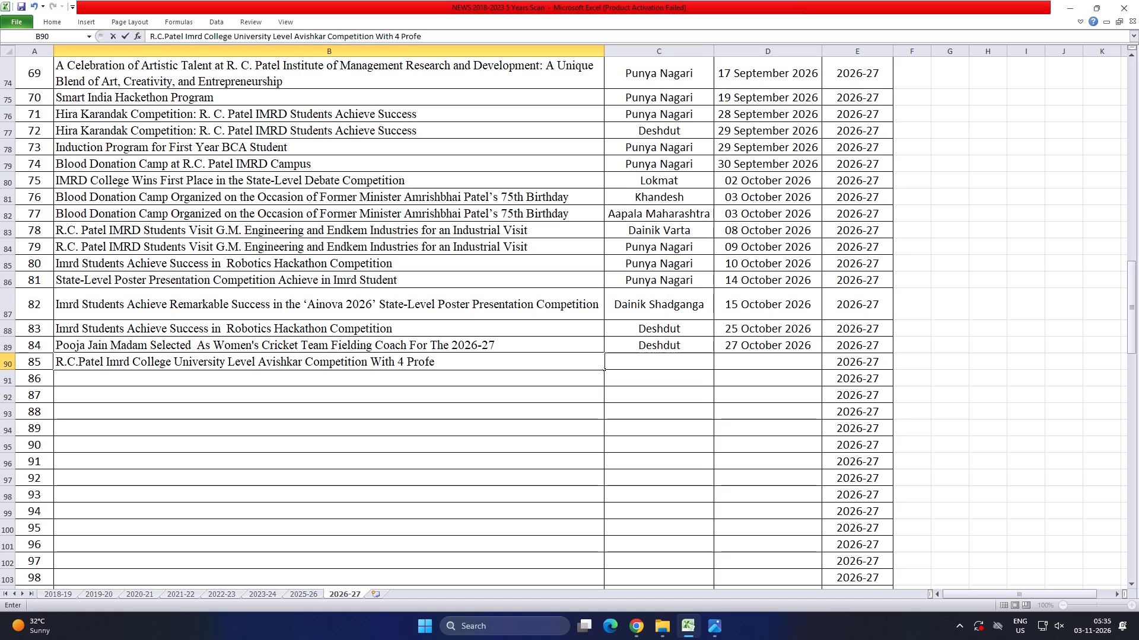
text(ssors and)
key(space)
text(41 S)
text(tudent Secl)
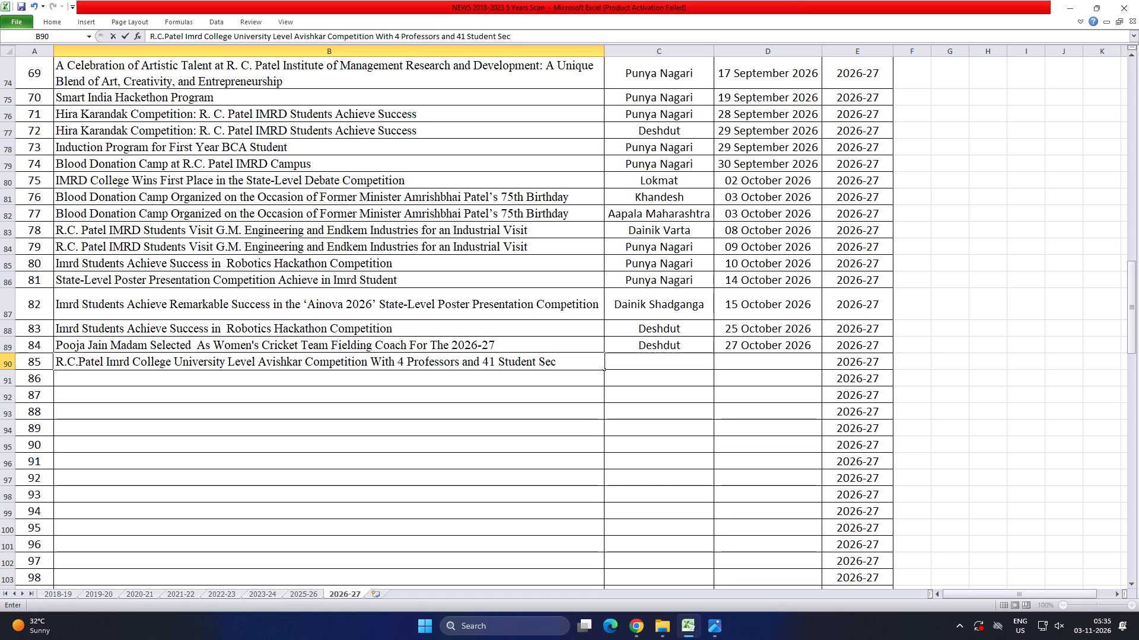
key(BackSpace)
key(BackSpace)
text(lect)
text(ed)
key(Return)
Check the masthead of the 28.10.2026 clipping and enter Punya Nagari as entry 85's newspaper.
key(Up)
key(Right)
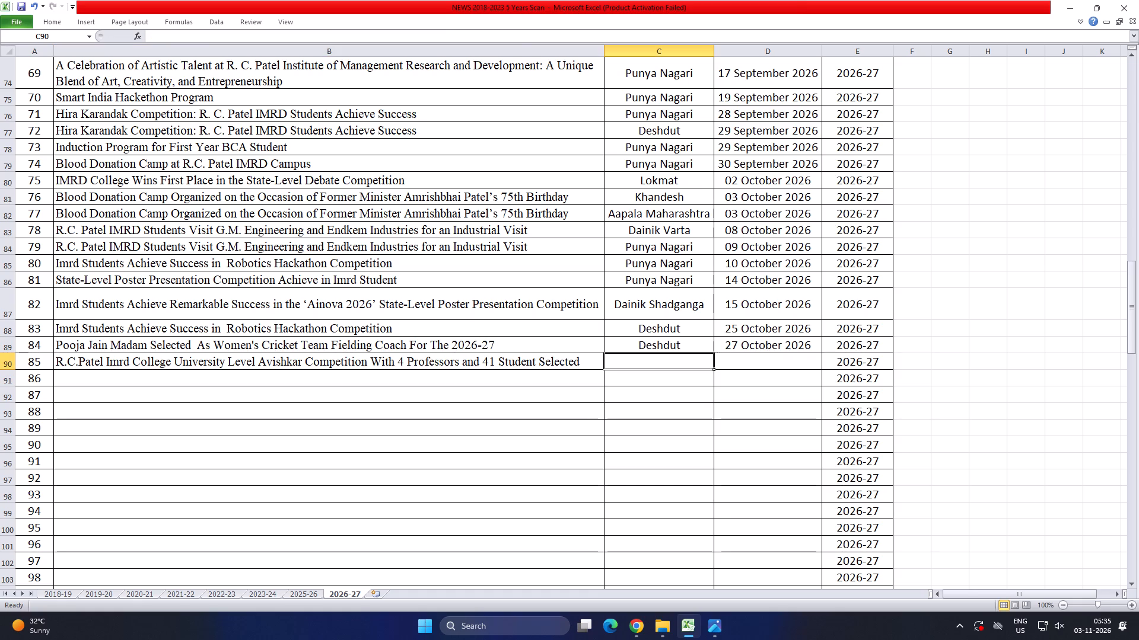
click(715, 623)
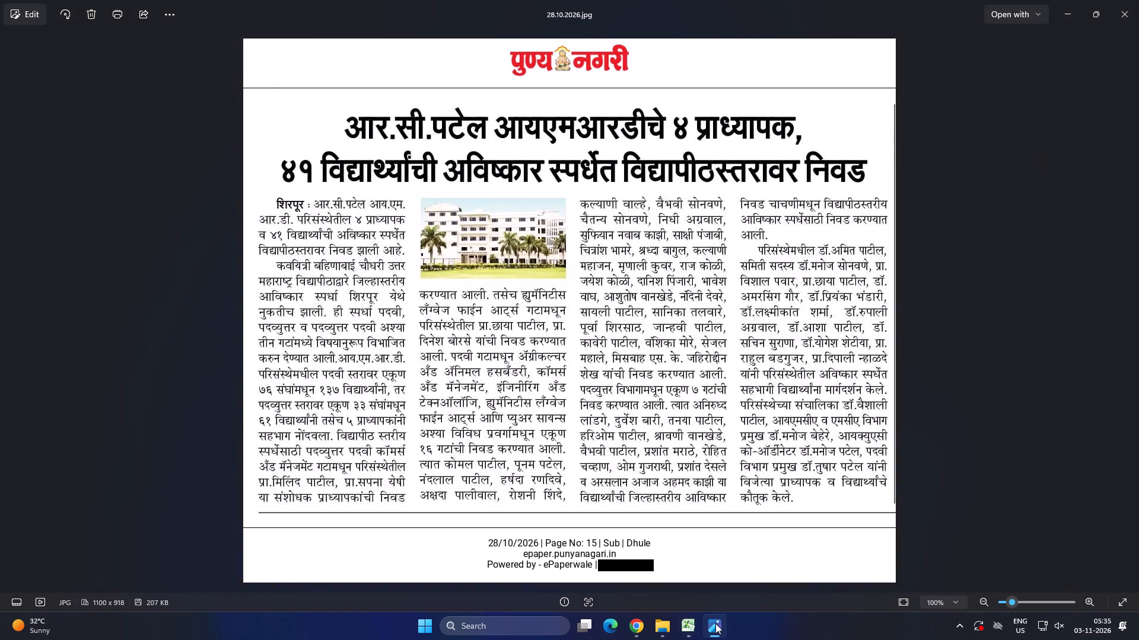
click(715, 623)
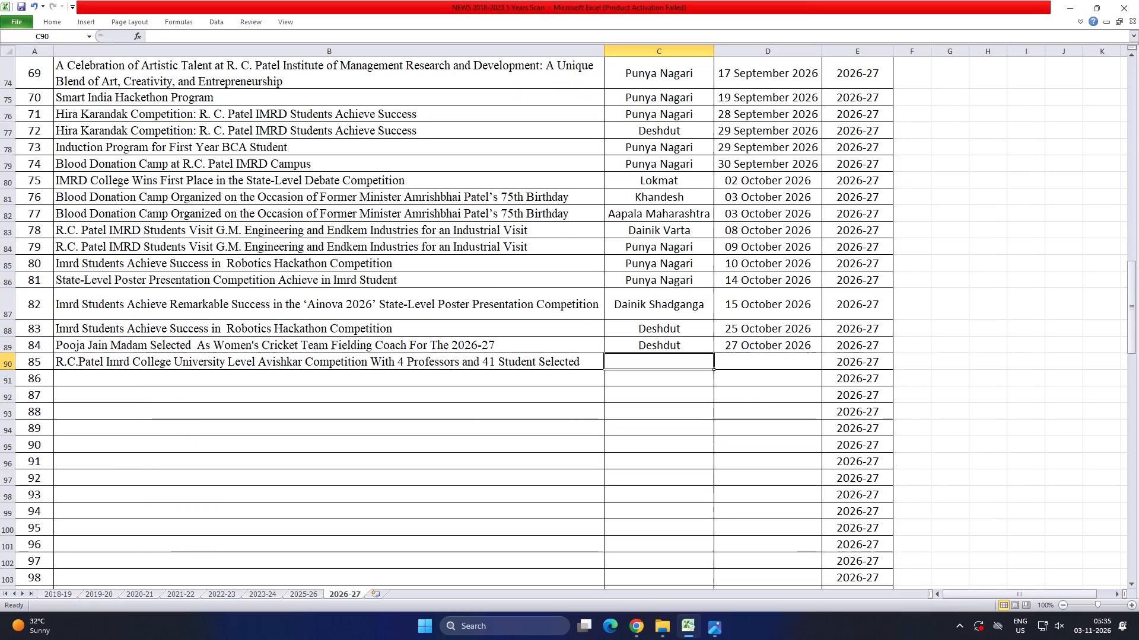
text(PU)
key(Return)
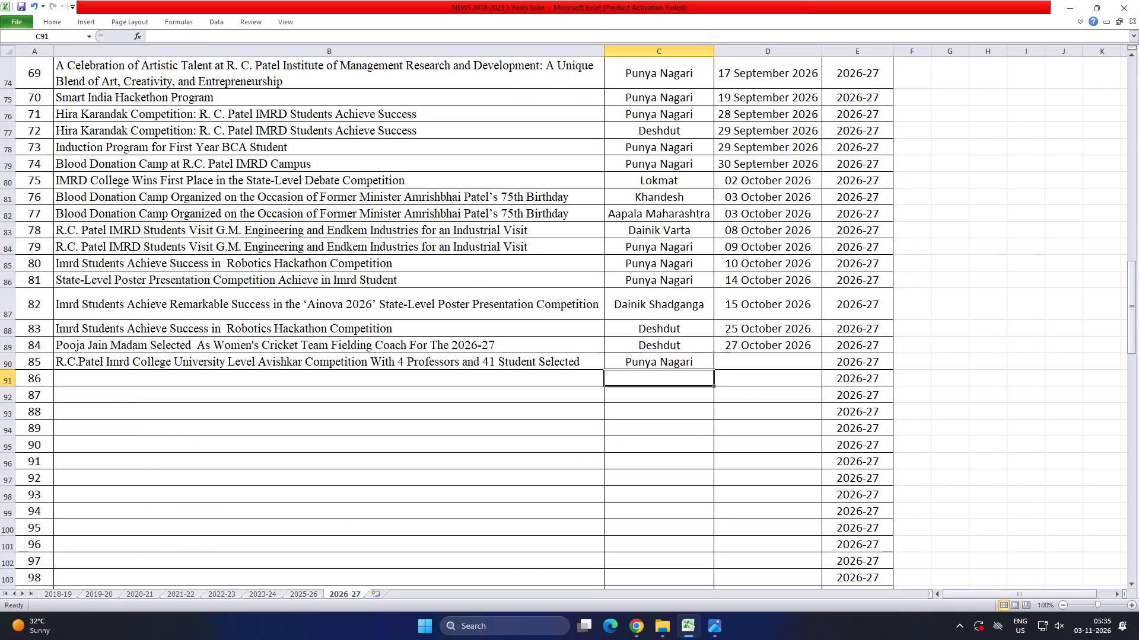
Copy entry 84's date into entry 85 and change it to 28-10-2026.
key(Up)
key(Right)
key(Up)
key(ctrl+c)
key(Down)
key(Return)
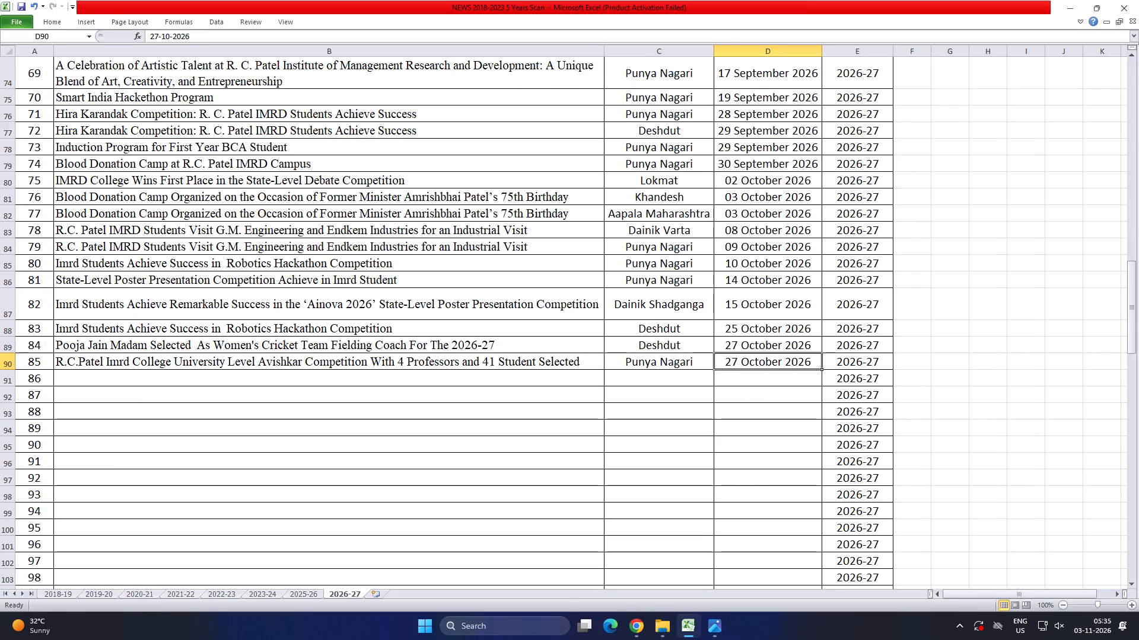
key(F2)
key(Left)
key(Left)
key(Left)
key(Left)
key(Left)
key(Left)
key(Left)
key(Left)
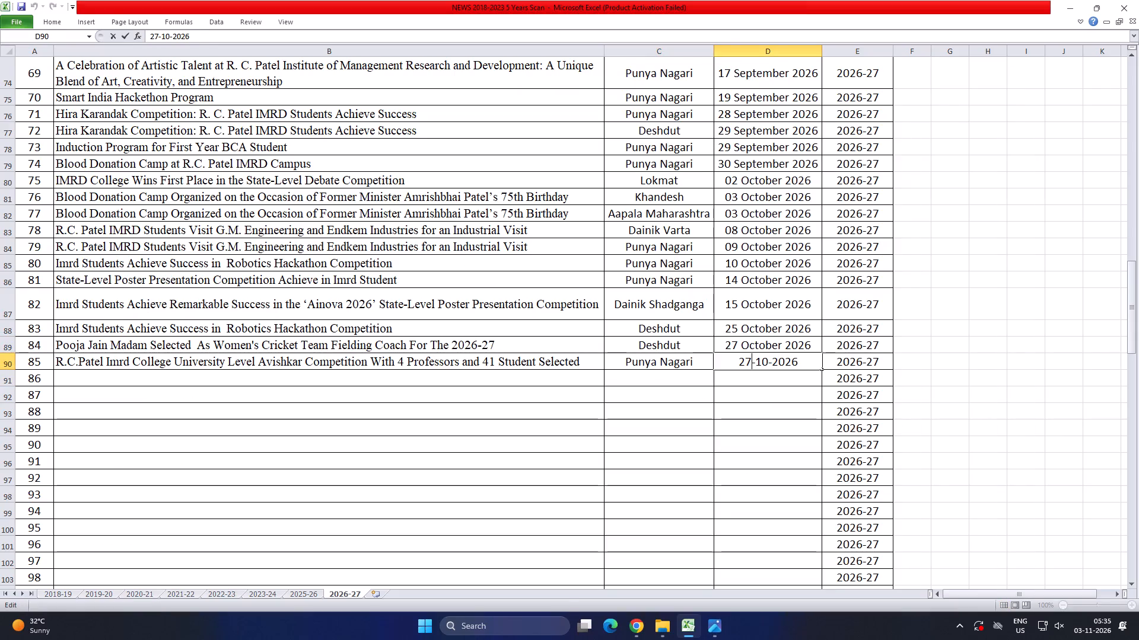
key(BackSpace)
key(8)
key(Return)
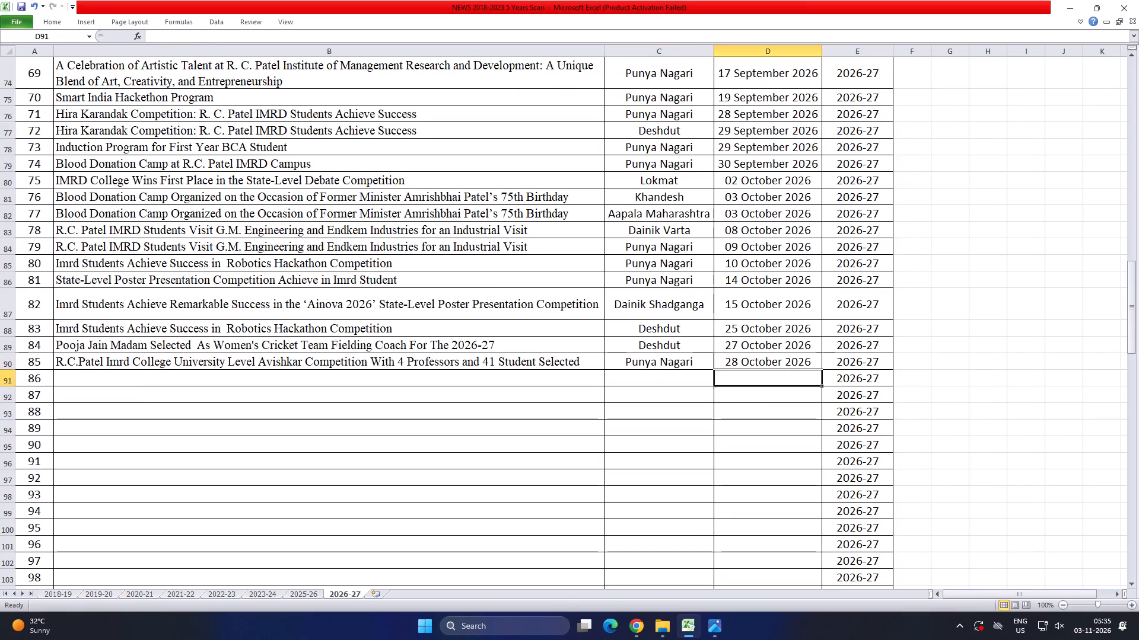
Save the workbook.
key(ctrl+s)
Read the 29.10.2026 Desh clipping and copy entry 85's heading into entry 86 for the same Avishkar competition news.
click(721, 616)
key(Right)
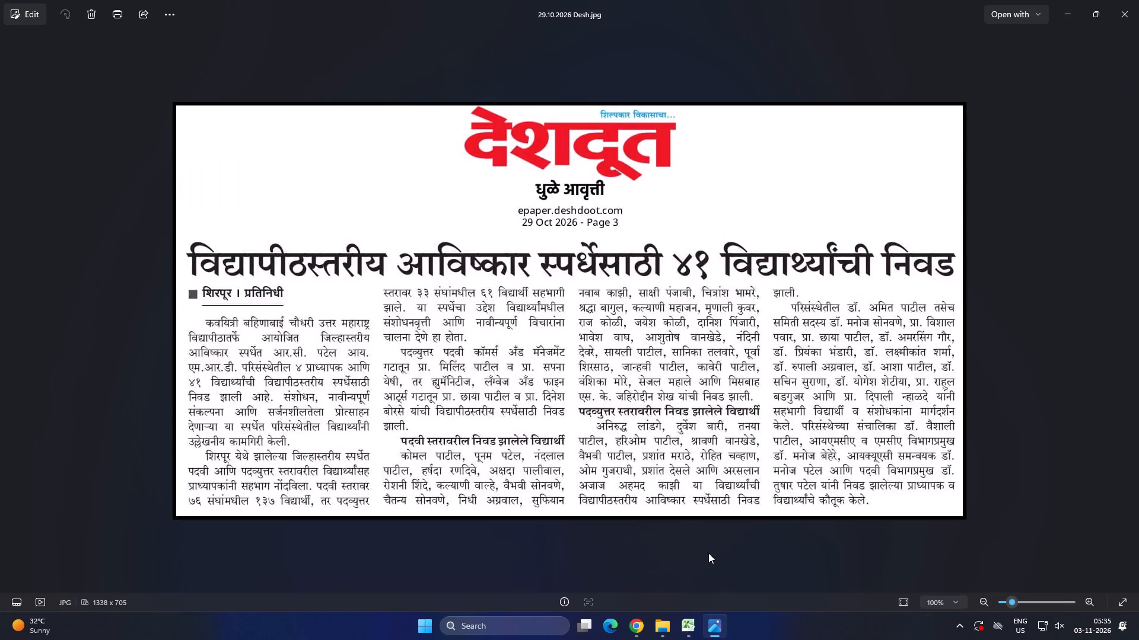
click(726, 628)
click(397, 365)
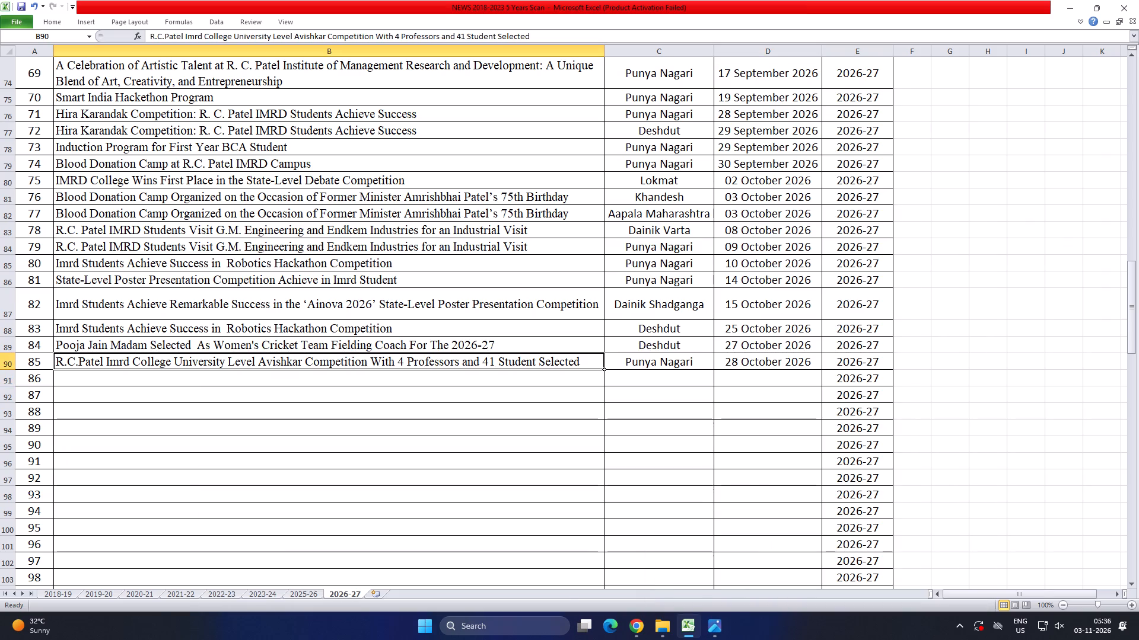
key(ctrl+c)
click(409, 381)
key(Return)
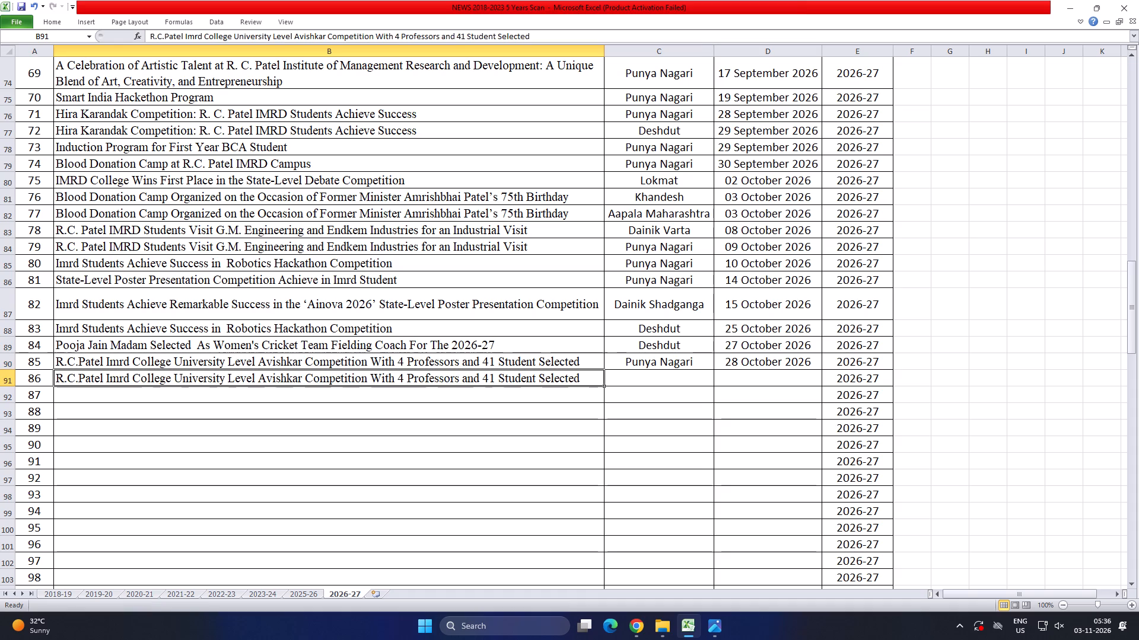
Check the masthead of the 29.10.2026 Desh clipping and enter Deshdut as entry 86's newspaper.
key(Right)
click(711, 623)
click(711, 623)
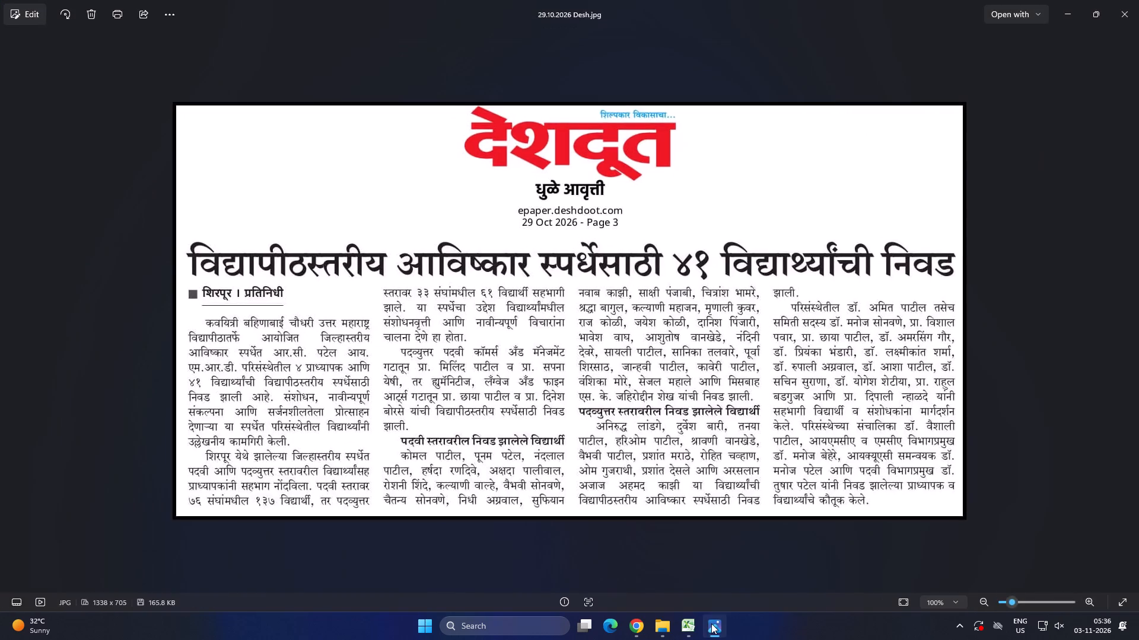
text(Des)
key(Return)
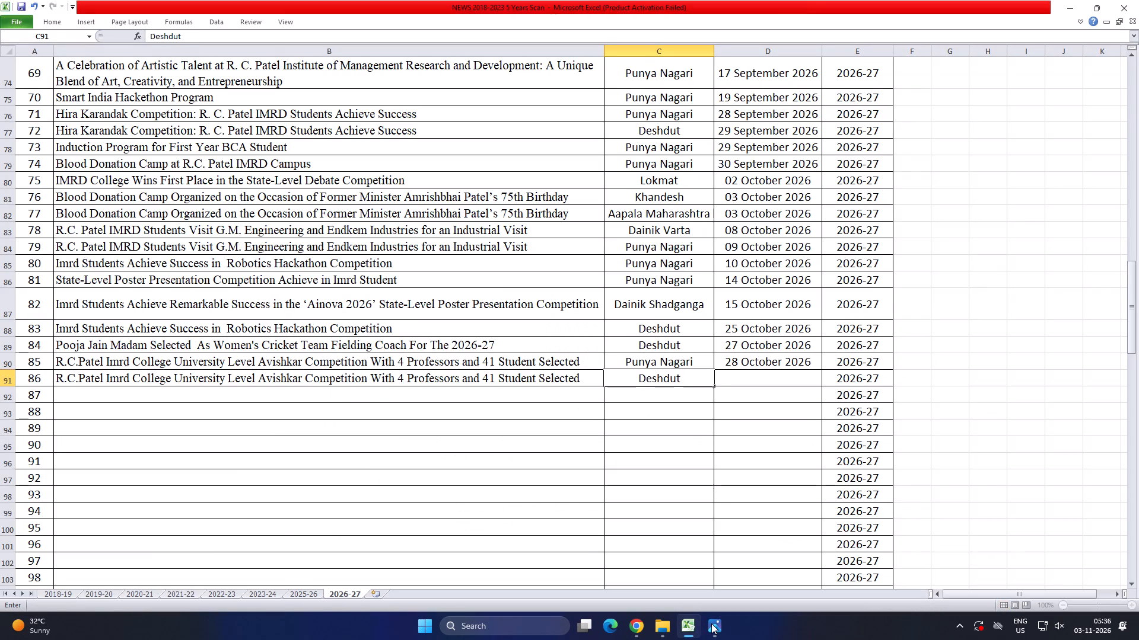
Copy entry 85's date into entry 86 and change it to 29-10-2026.
key(Up)
key(Right)
key(Up)
key(ctrl+c)
key(Down)
key(Return)
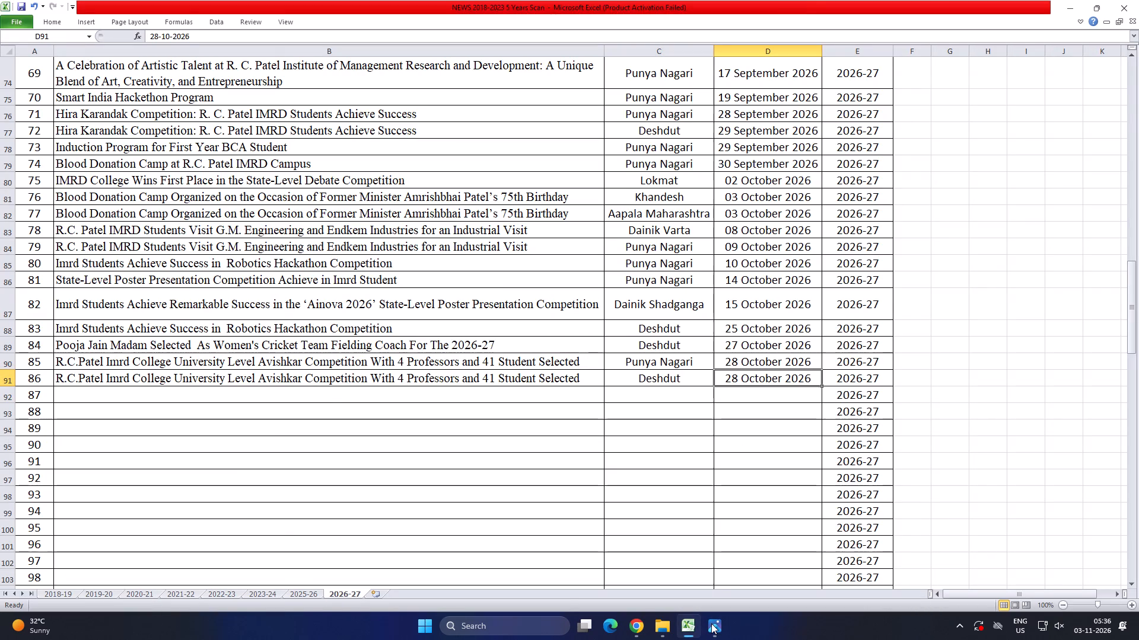
key(F2)
key(Left)
key(Left)
key(Left)
key(Left)
key(Left)
key(Left)
key(Left)
key(Left)
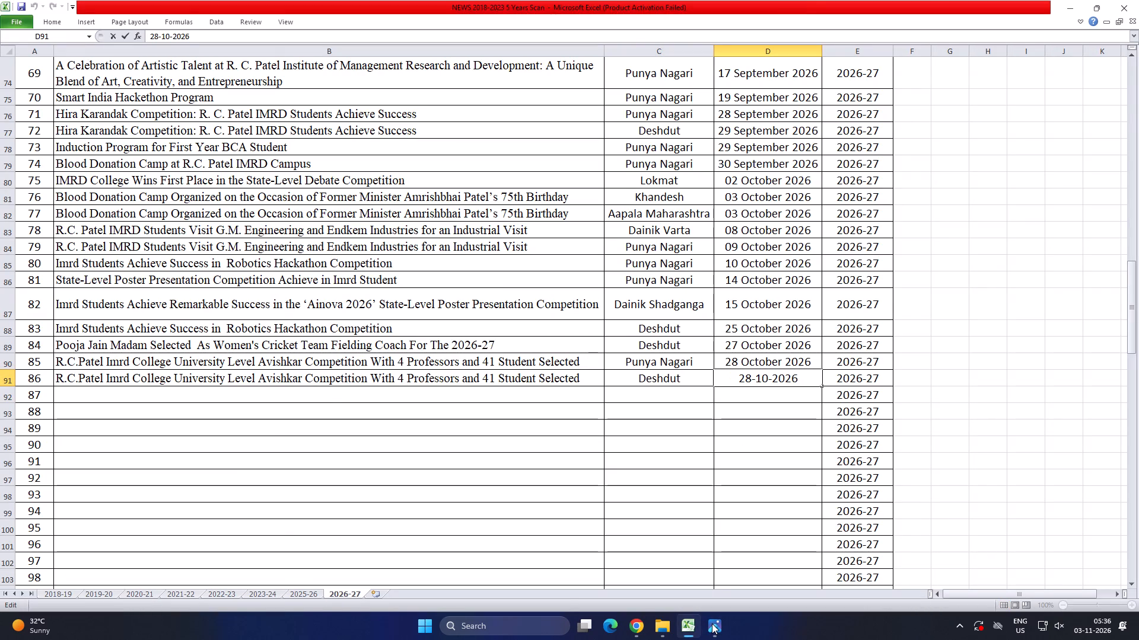
key(BackSpace)
key(9)
key(Return)
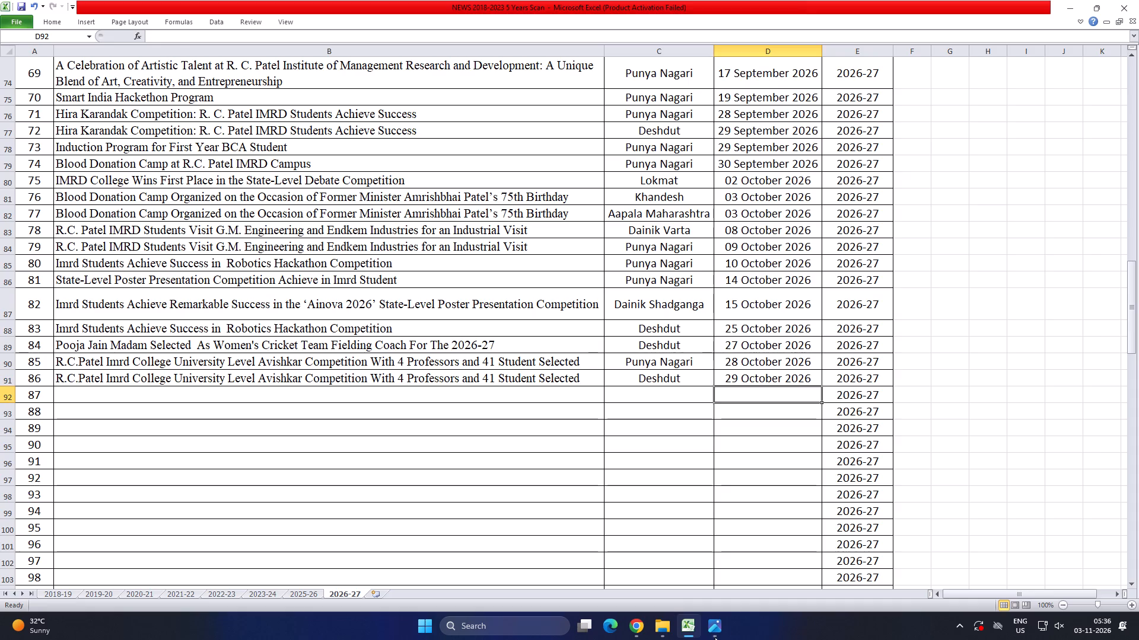
Open the 29.10.2026 PU clipping to read its heading for entry 87.
click(724, 623)
key(Right)
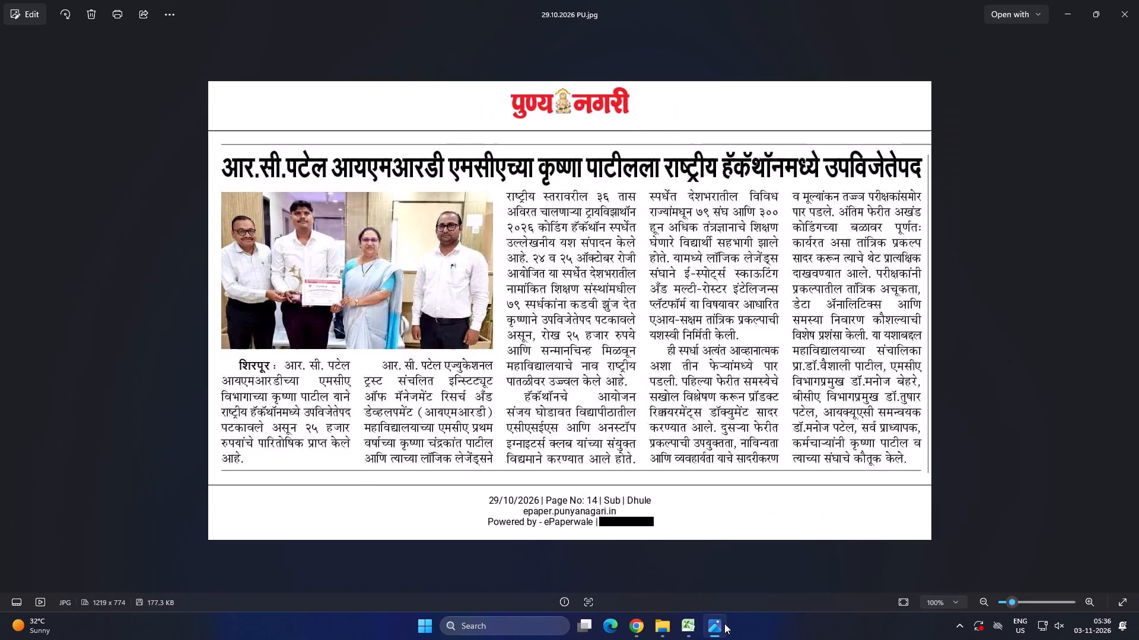
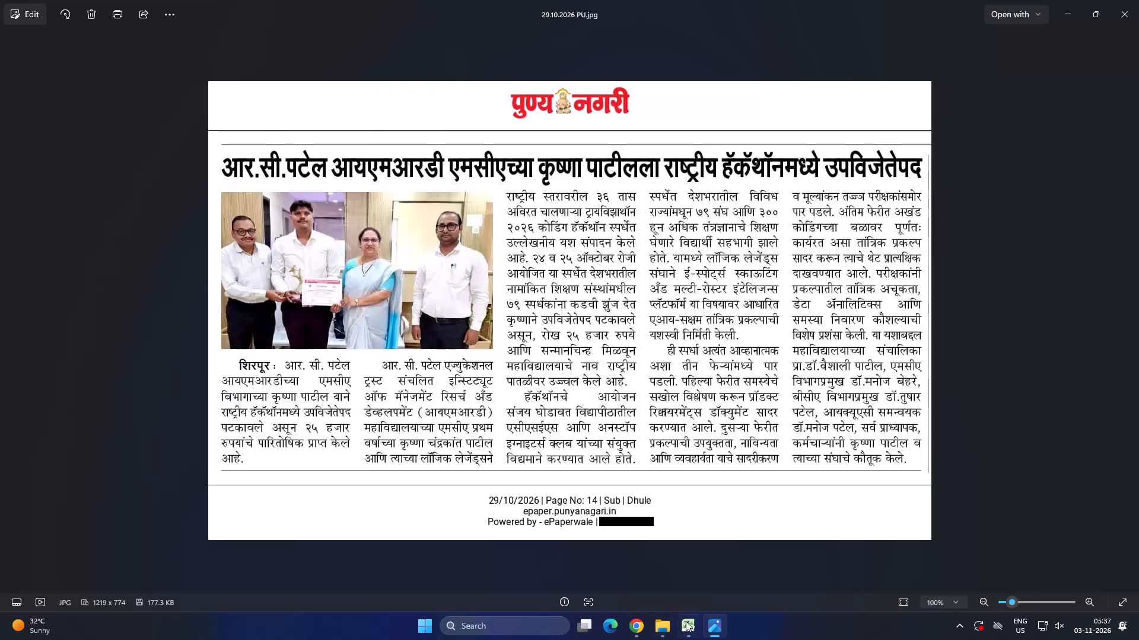
Return to the news workbook in Excel and save it.
click(686, 621)
scroll(367, 433, down, 3)
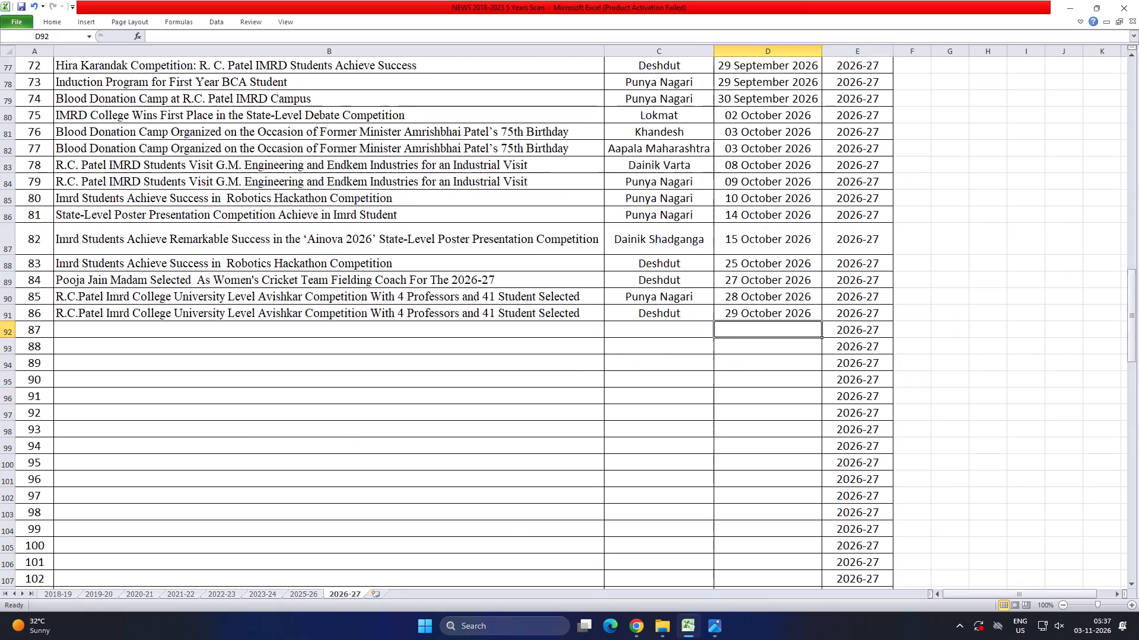
key(ctrl+s)
Enter entry 87's heading as "R.C.Patel Imrd MCA Student [student's name] Wins Runner-Up Position In National Hackathon".
click(282, 233)
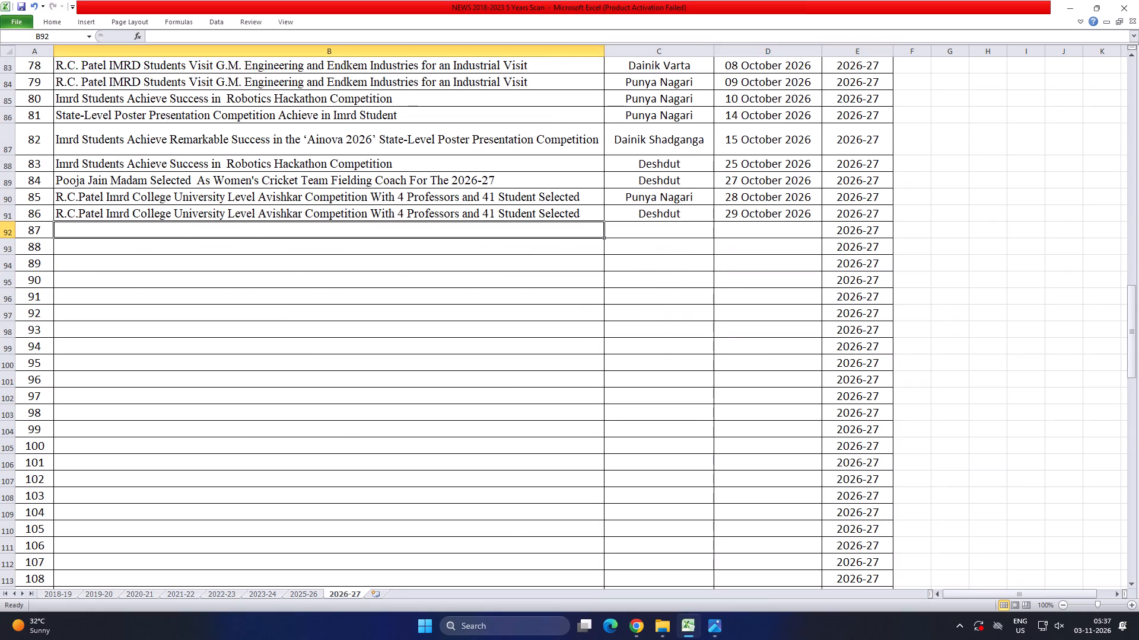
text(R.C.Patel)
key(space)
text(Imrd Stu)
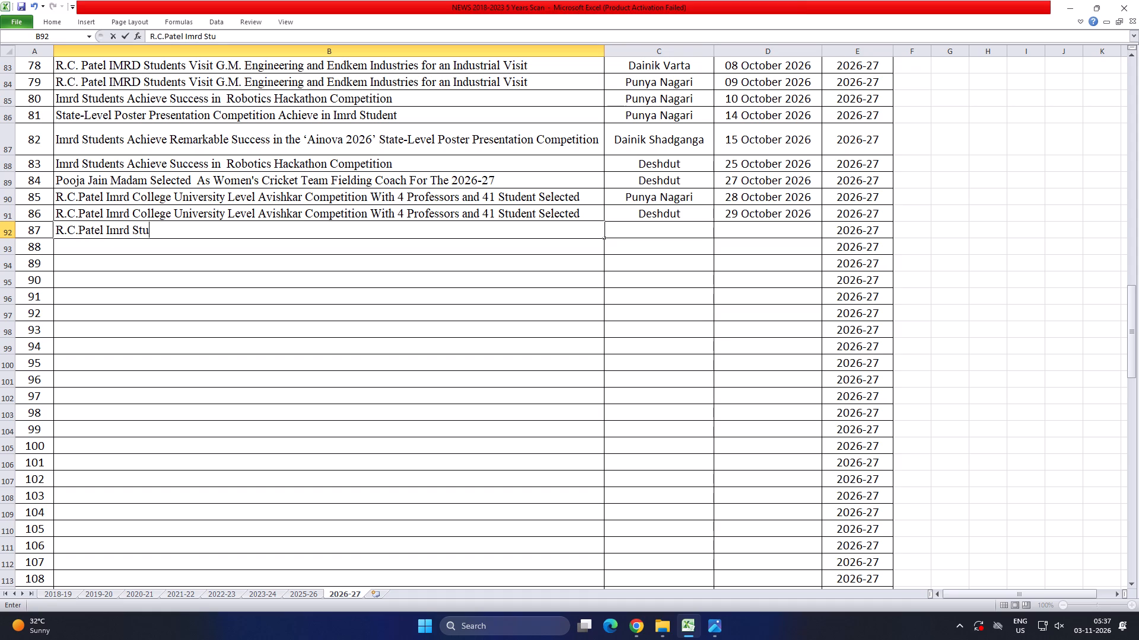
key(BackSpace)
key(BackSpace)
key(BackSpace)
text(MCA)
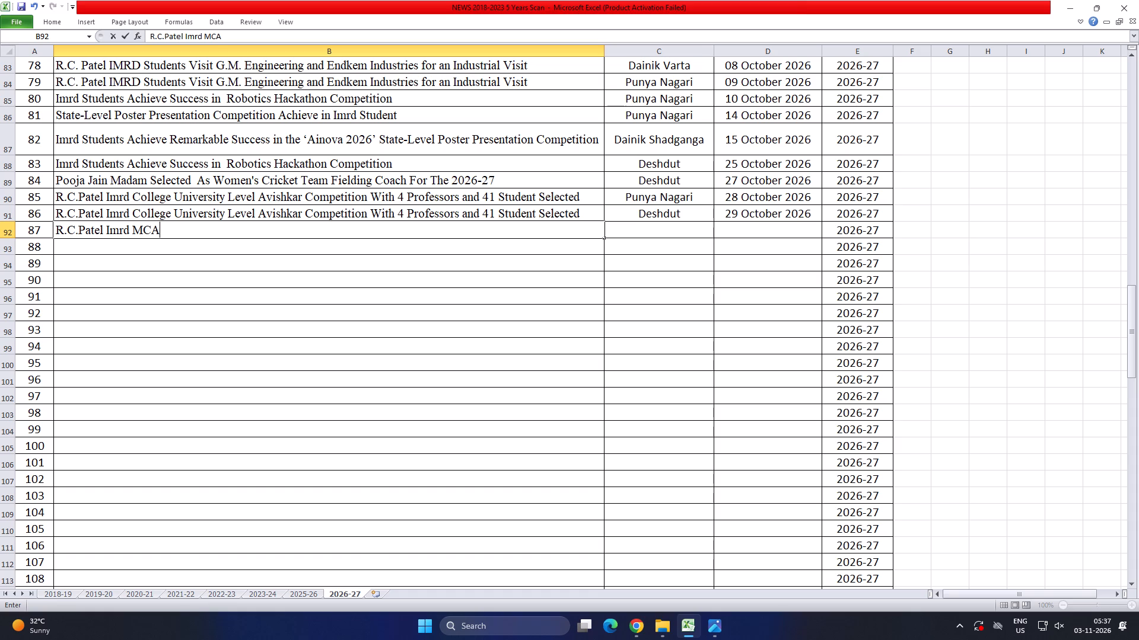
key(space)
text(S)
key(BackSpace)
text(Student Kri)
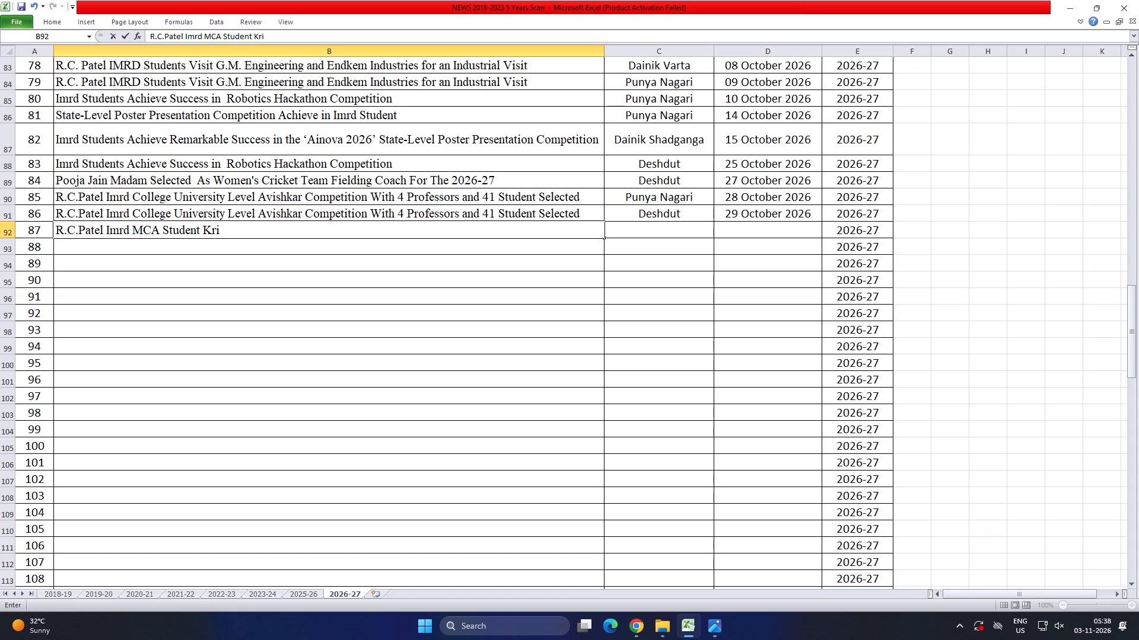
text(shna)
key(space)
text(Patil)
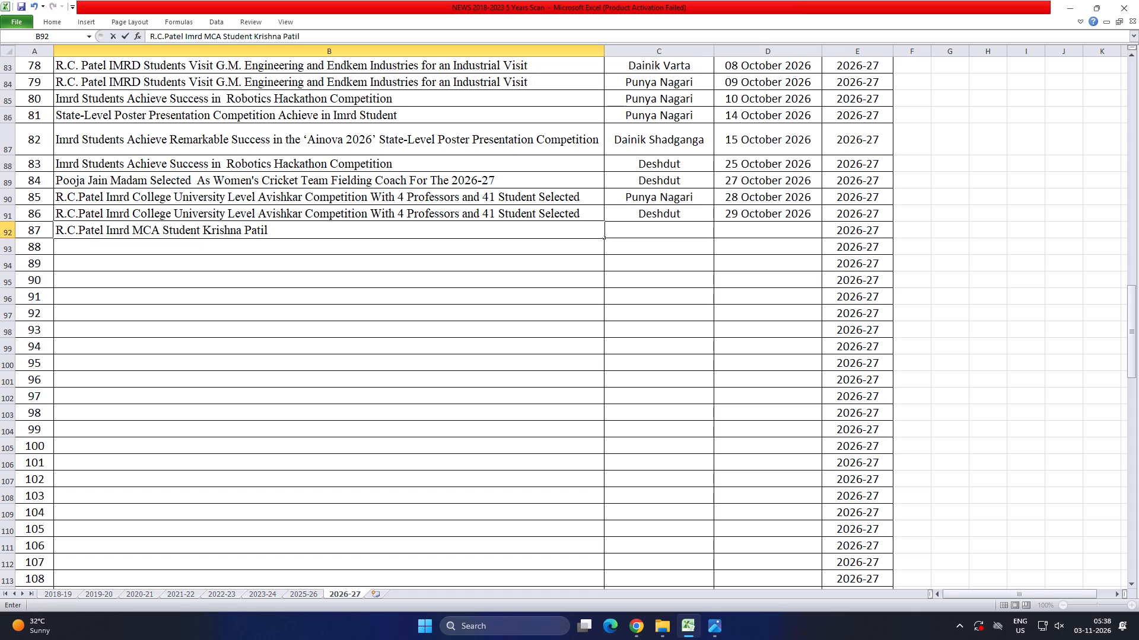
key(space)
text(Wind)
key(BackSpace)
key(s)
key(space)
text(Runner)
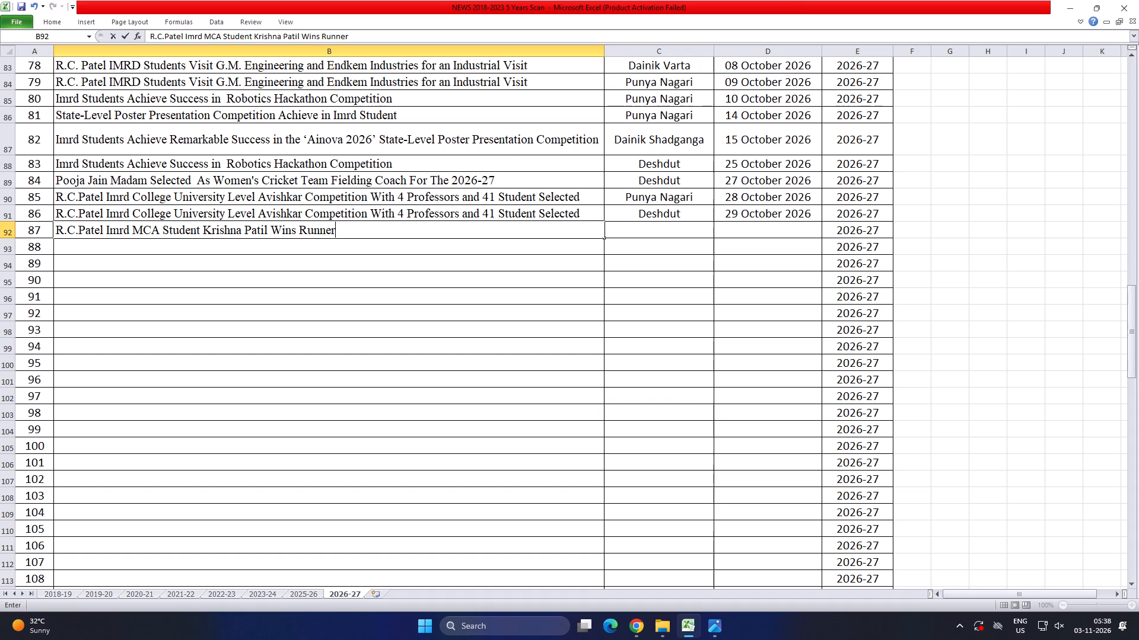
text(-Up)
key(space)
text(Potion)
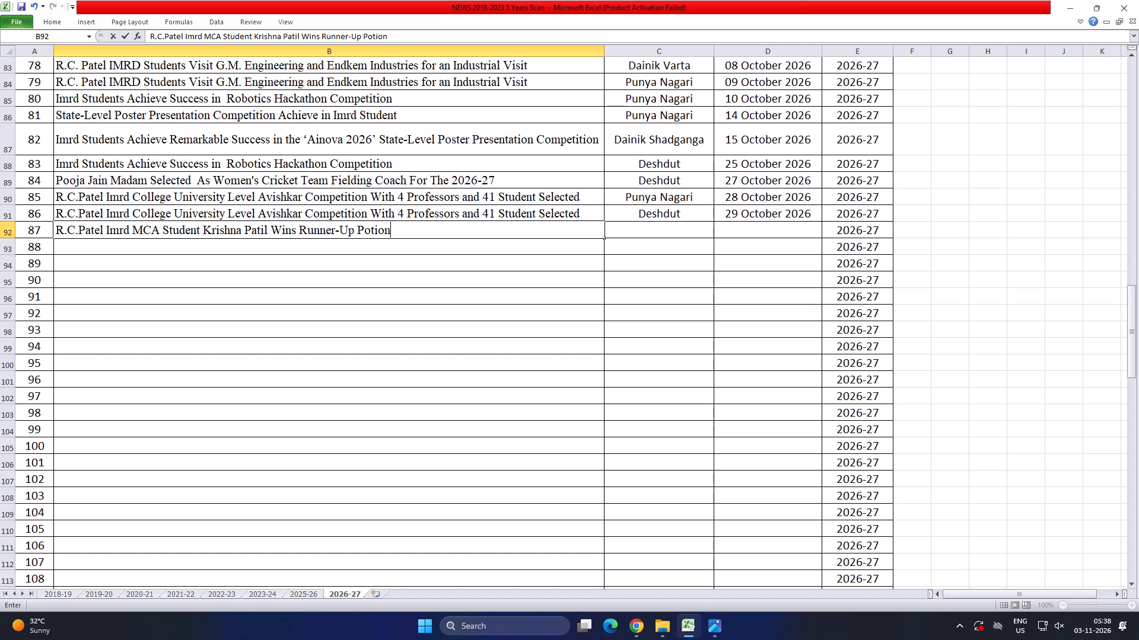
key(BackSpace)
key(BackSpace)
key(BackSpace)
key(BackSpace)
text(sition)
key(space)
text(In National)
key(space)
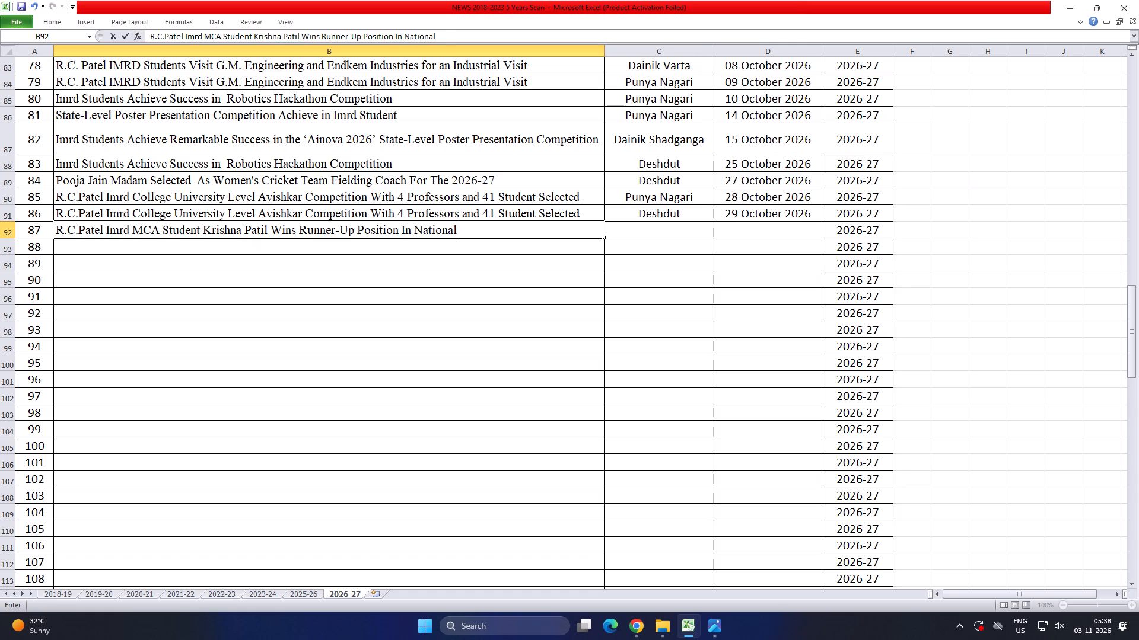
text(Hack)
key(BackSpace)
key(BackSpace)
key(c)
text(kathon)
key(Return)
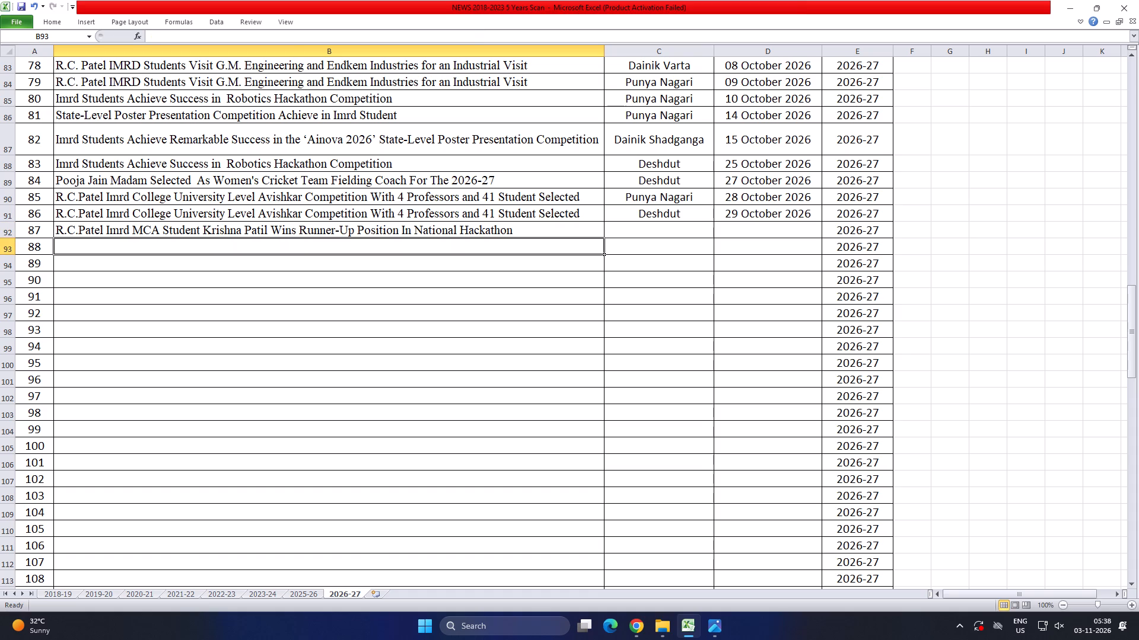
Check the masthead of the 29.10.2026 PU clipping and enter Punya Nagari as entry 87's newspaper.
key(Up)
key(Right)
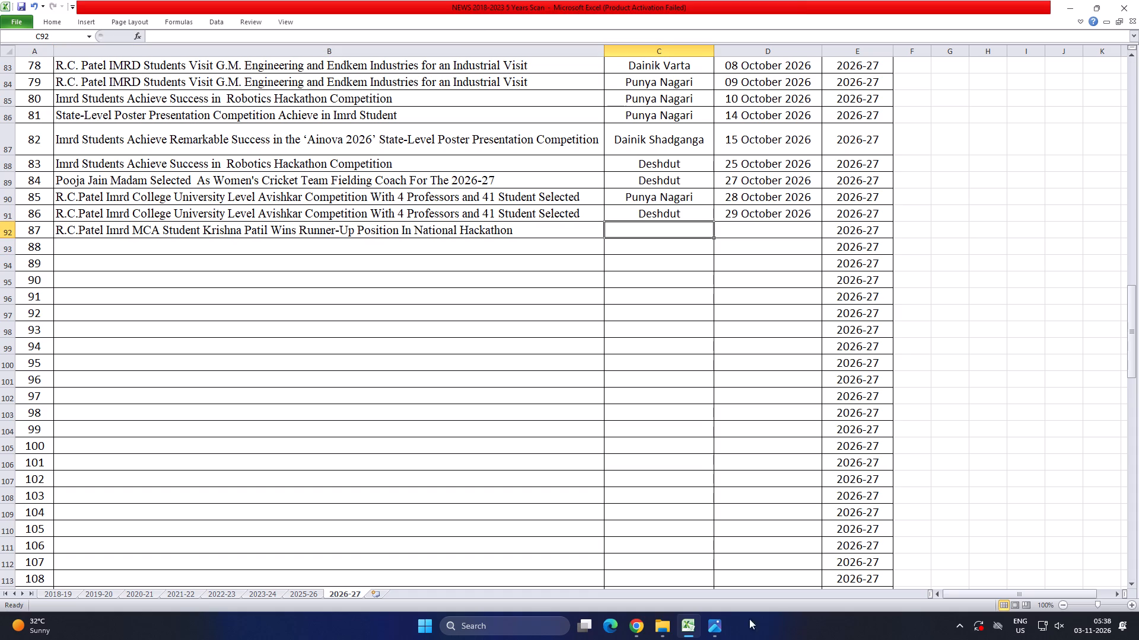
click(715, 624)
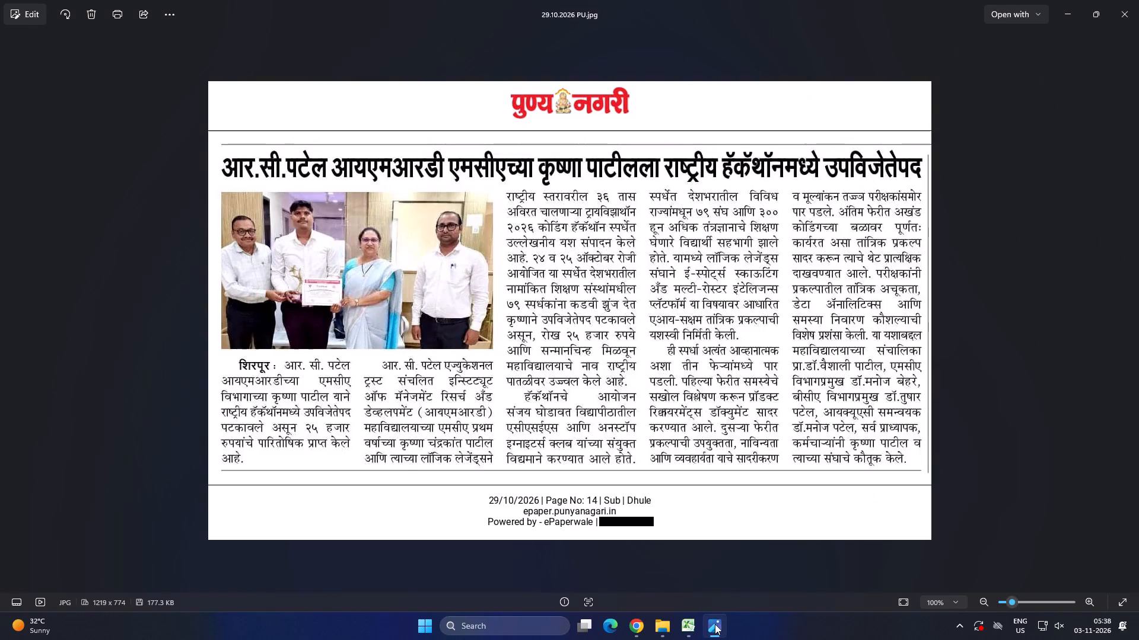
click(715, 624)
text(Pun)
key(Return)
Copy entry 86's date, 29 October 2026, into entry 87 and save the workbook.
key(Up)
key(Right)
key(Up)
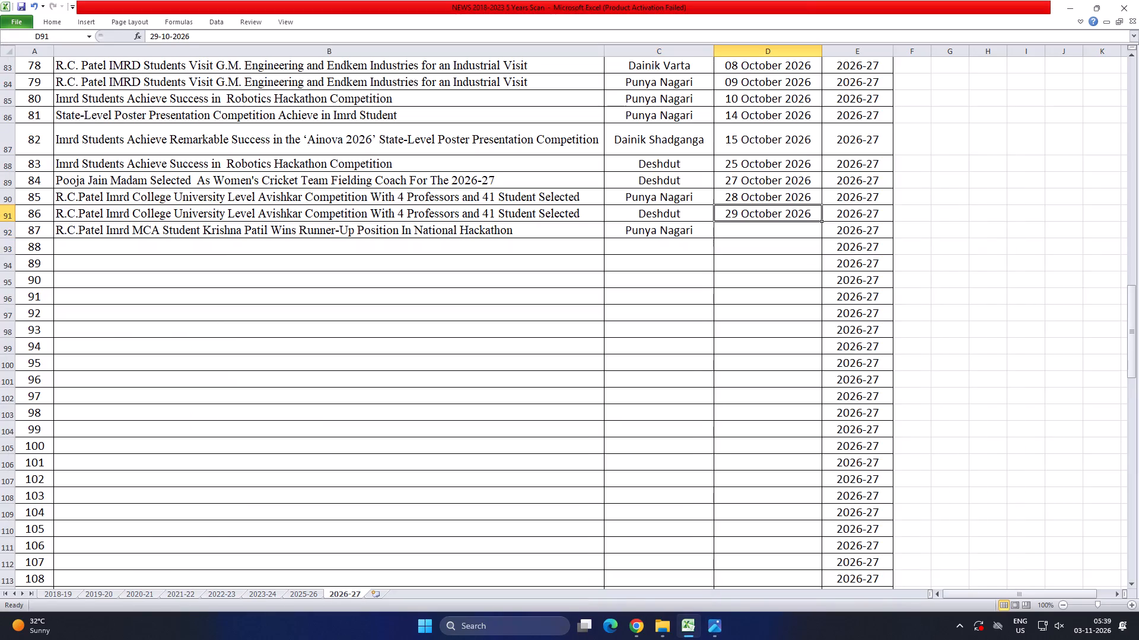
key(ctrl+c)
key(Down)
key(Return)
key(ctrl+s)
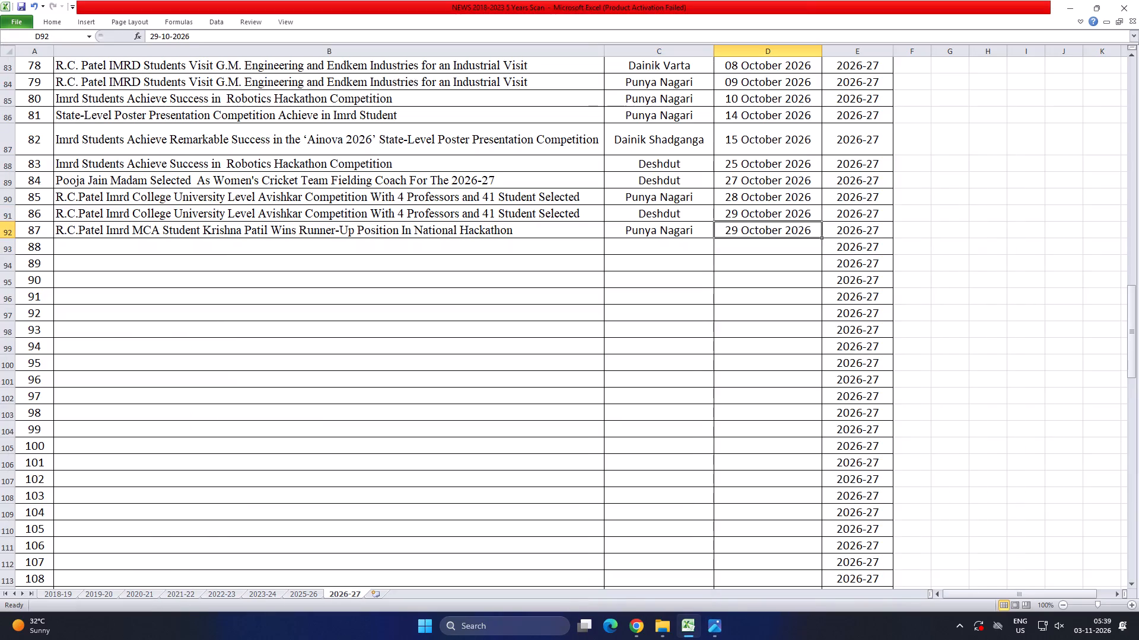
Read the following clipping, 29.10.2026, and copy entry 86's Avishkar competition heading into entry 88.
click(709, 624)
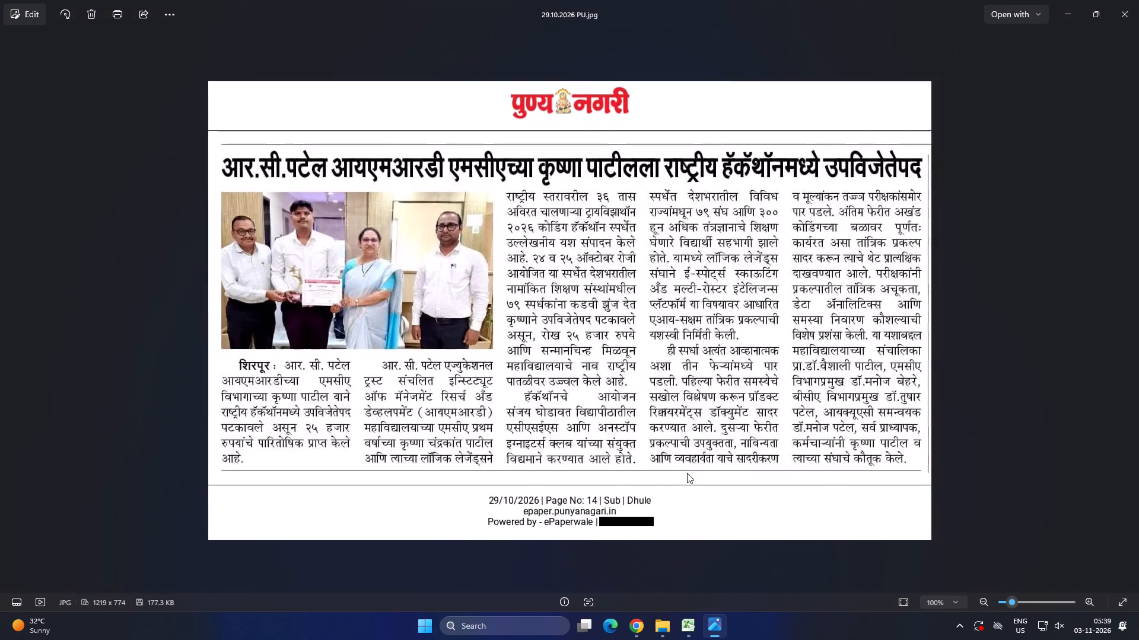
key(Right)
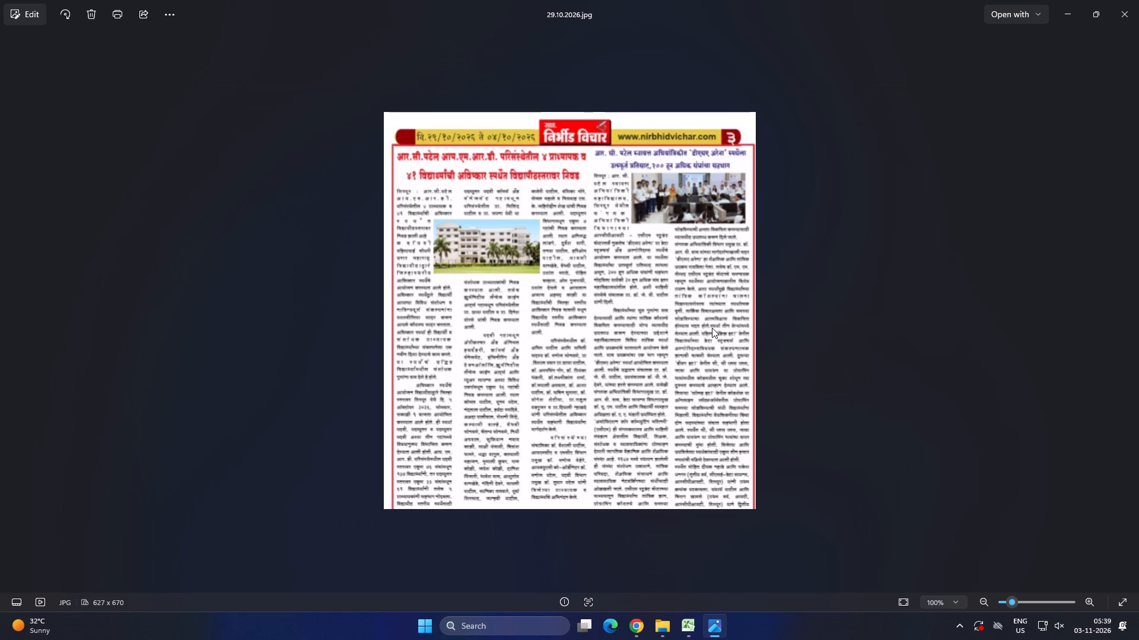
ctrl+scroll(672, 331, up, 3)
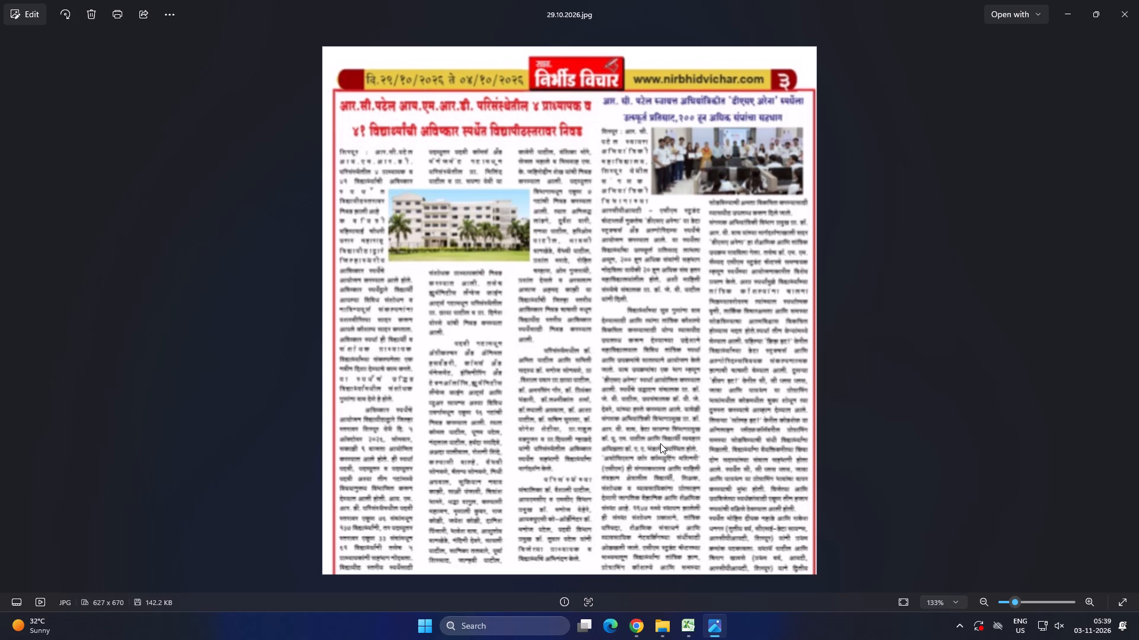
click(1071, 9)
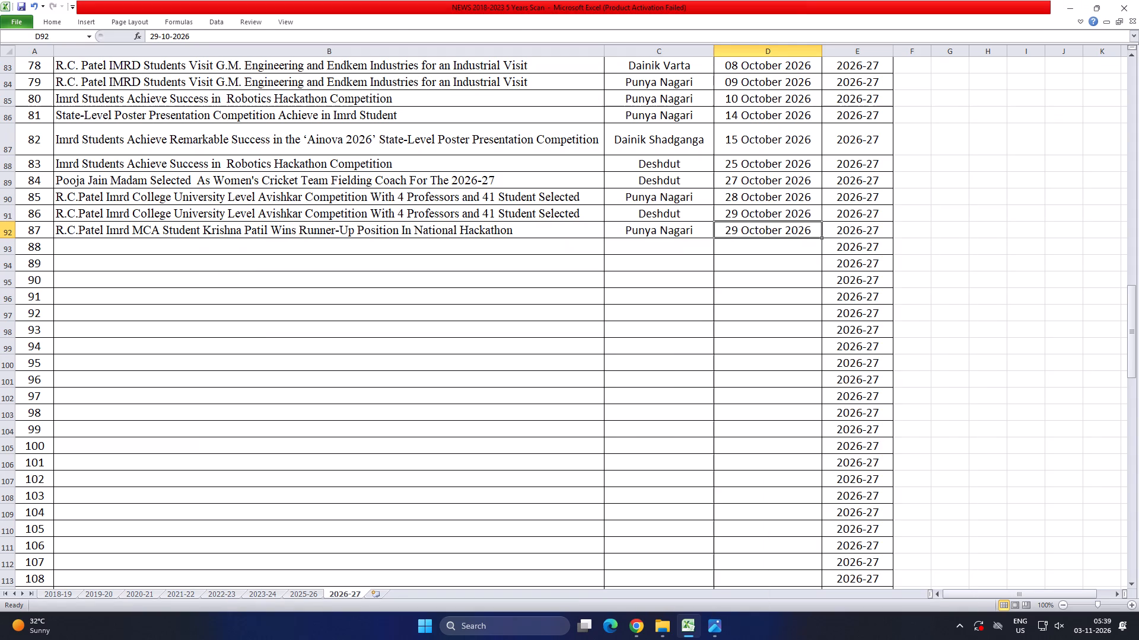
click(491, 215)
key(ctrl+c)
click(495, 251)
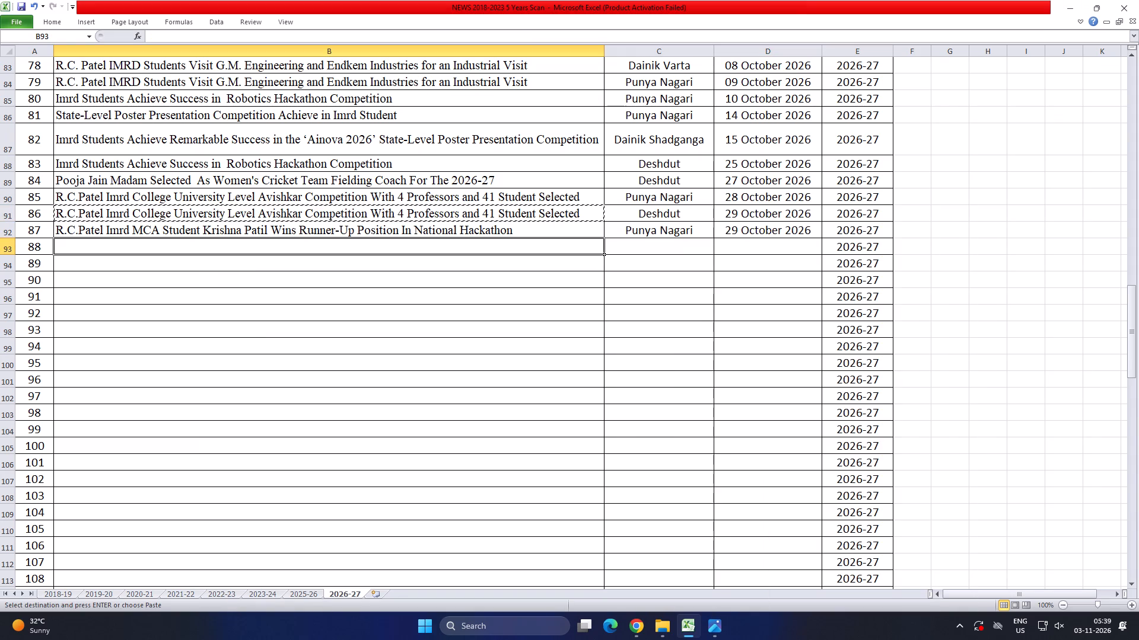
key(Return)
Enter Nirbhid Vichar as entry 88's newspaper.
click(640, 244)
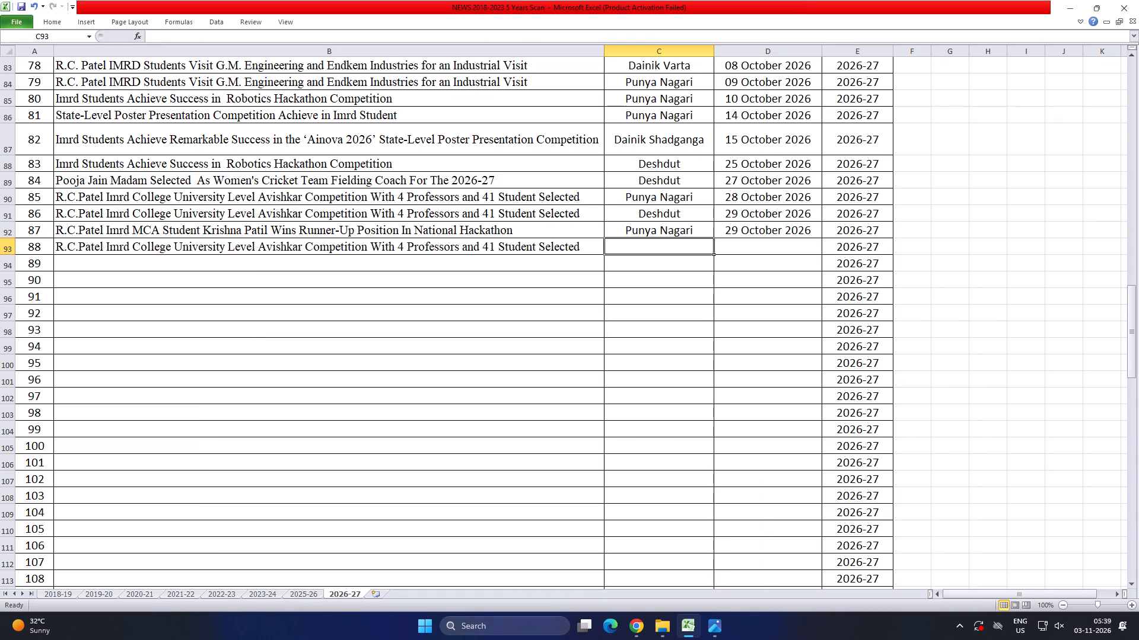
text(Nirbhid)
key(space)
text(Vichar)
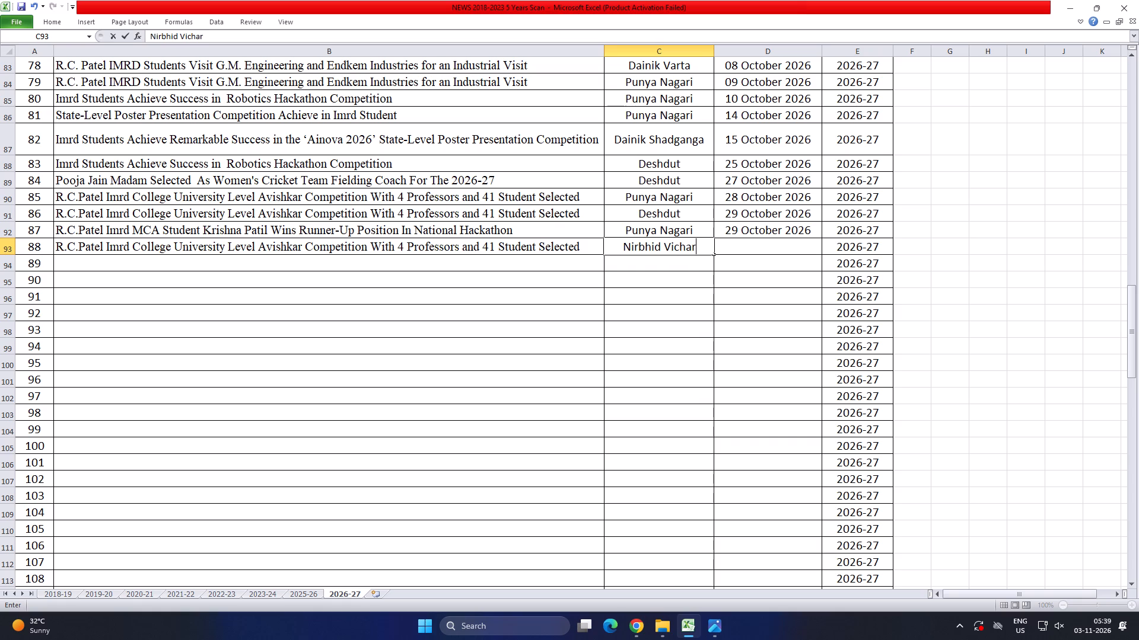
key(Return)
Check the clipping's date, copy entry 87's date, 29 October 2026, into entry 88, and save the workbook.
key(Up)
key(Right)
click(718, 628)
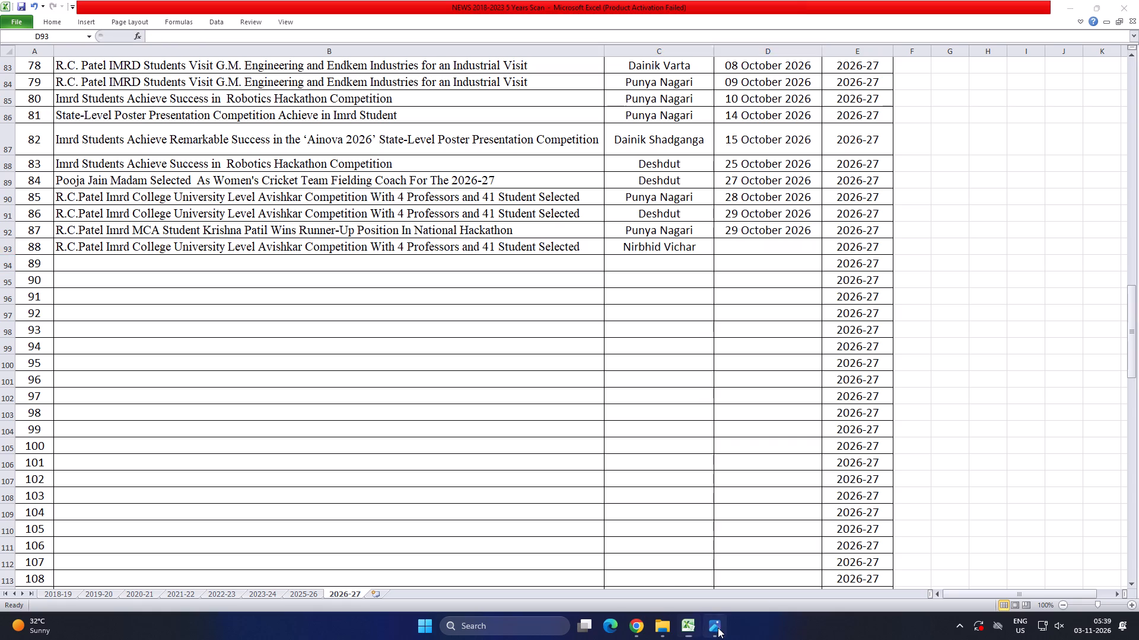
click(718, 628)
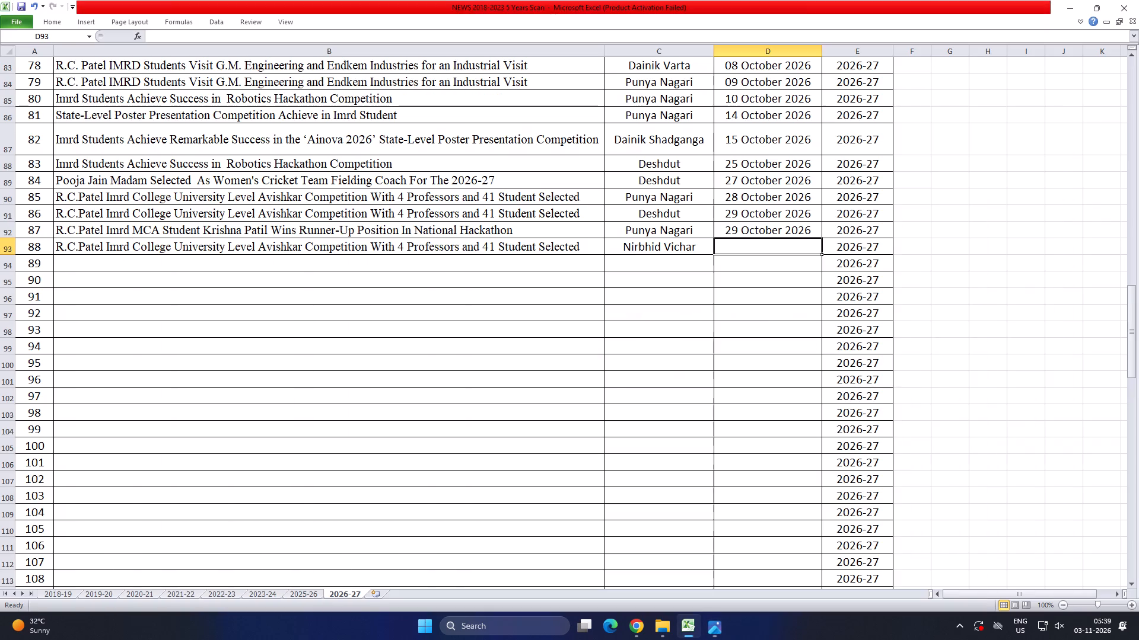
key(ctrl+c)
key(Down)
key(Return)
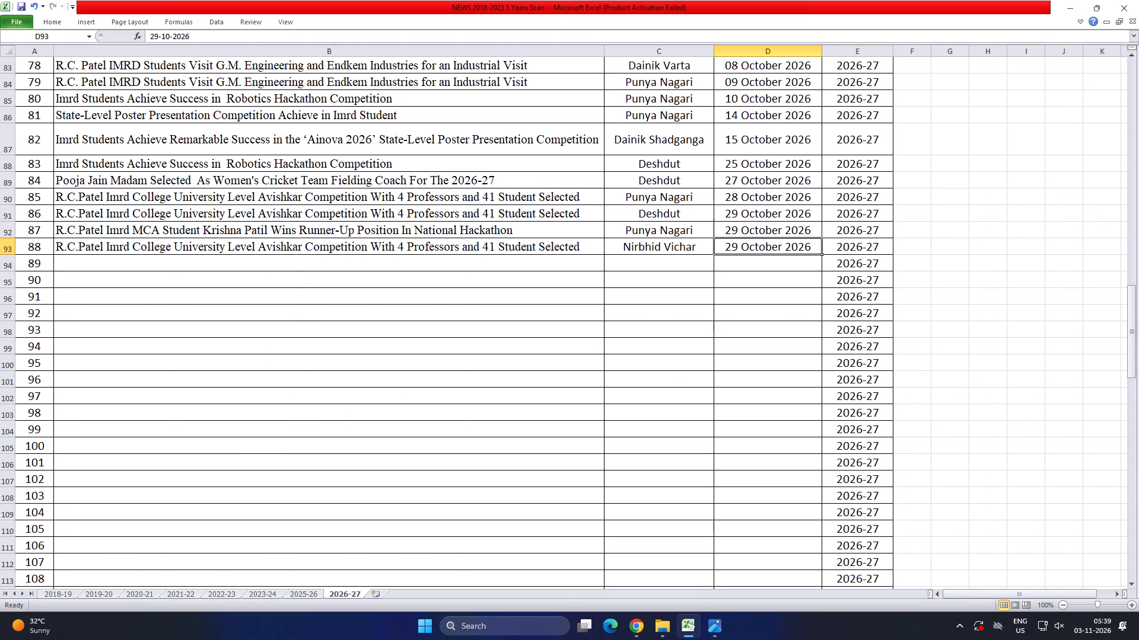
key(ctrl+s)
Check for any further October clipping after 29.10.2026 and close the image viewer.
click(723, 622)
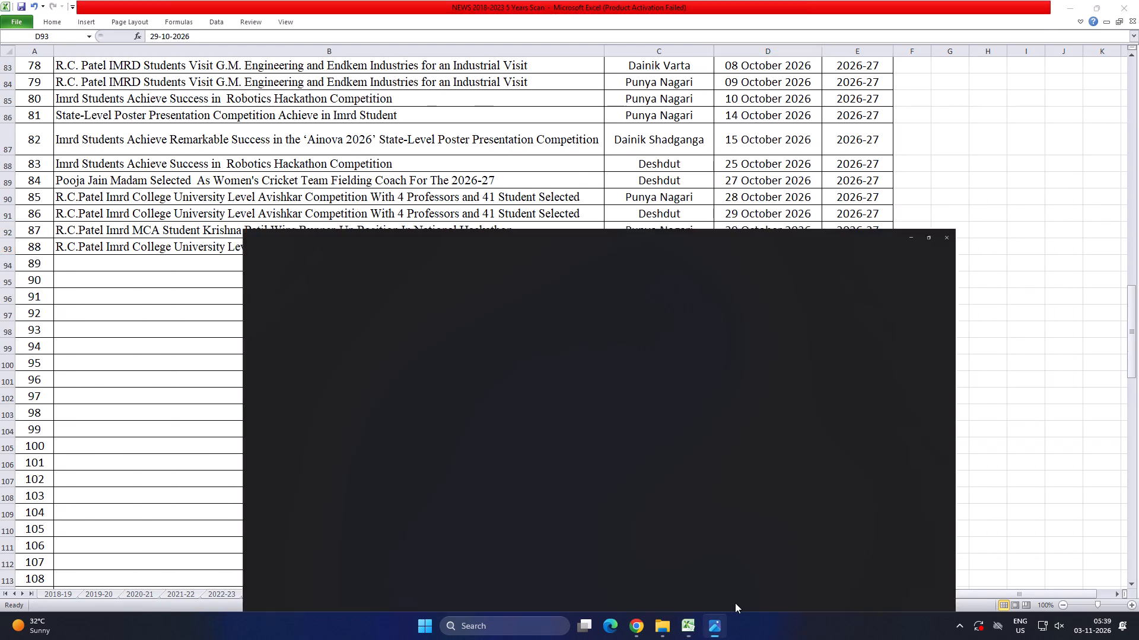
key(Right)
key(Right)
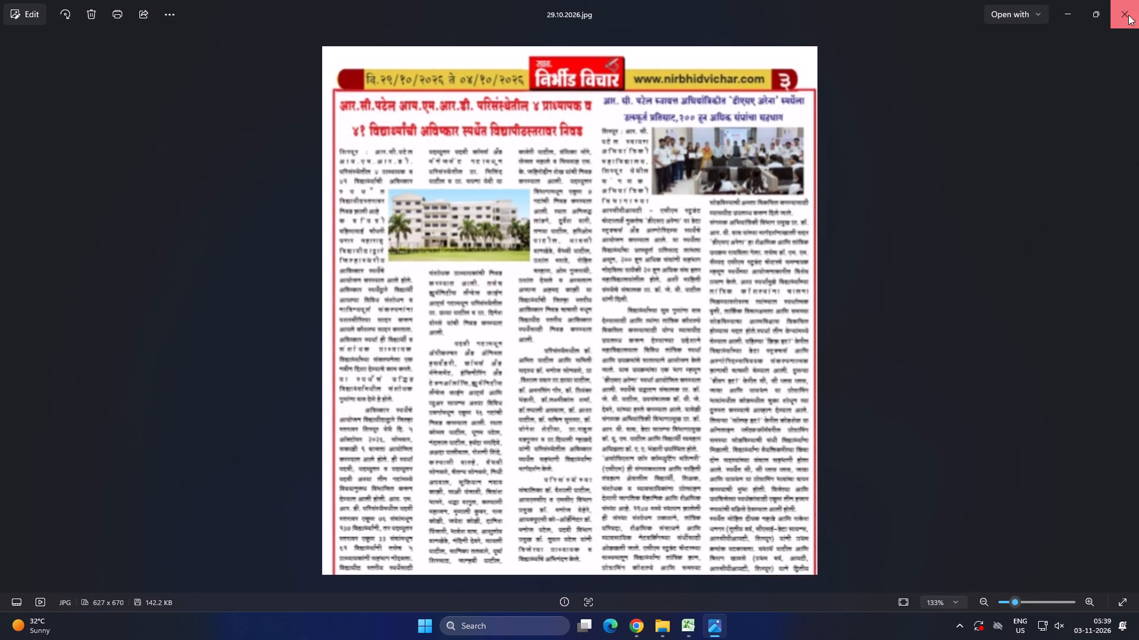
click(1128, 15)
key(ctrl+s)
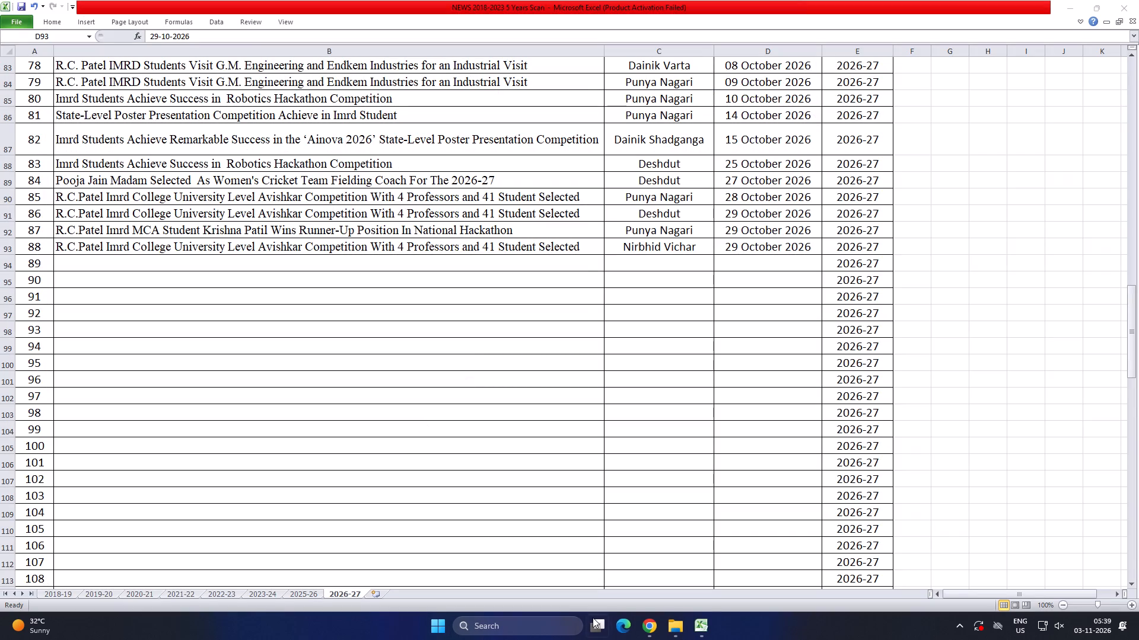
Switch to the 11 Nov 2026 folder within 2026-27 and open its first clipping, 01.11.2026.
click(689, 630)
click(682, 628)
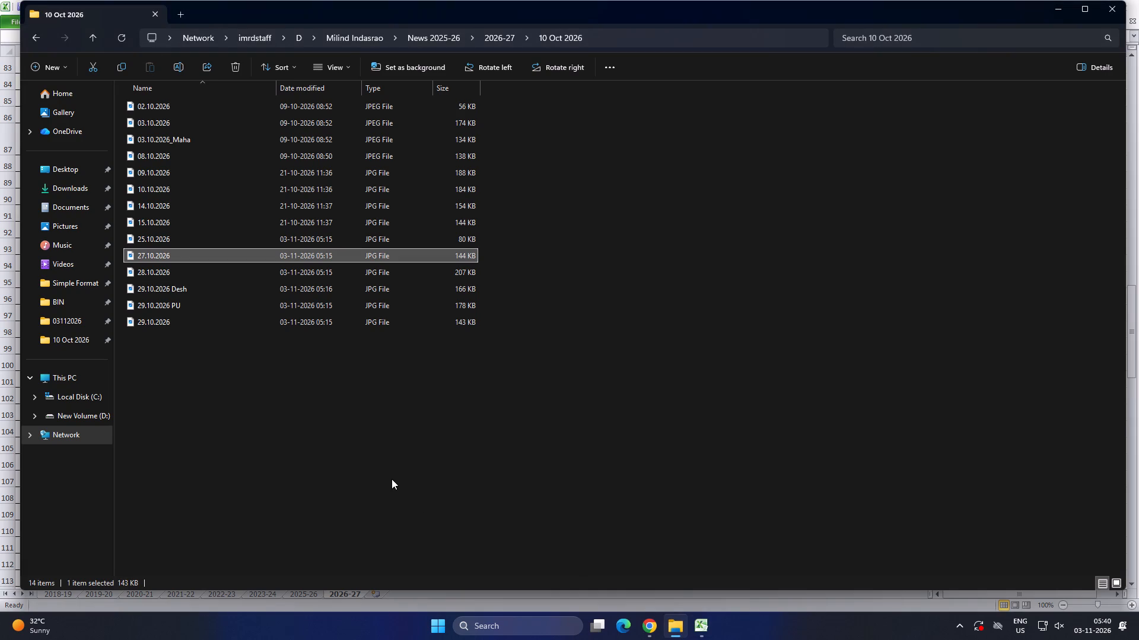
click(392, 479)
click(514, 40)
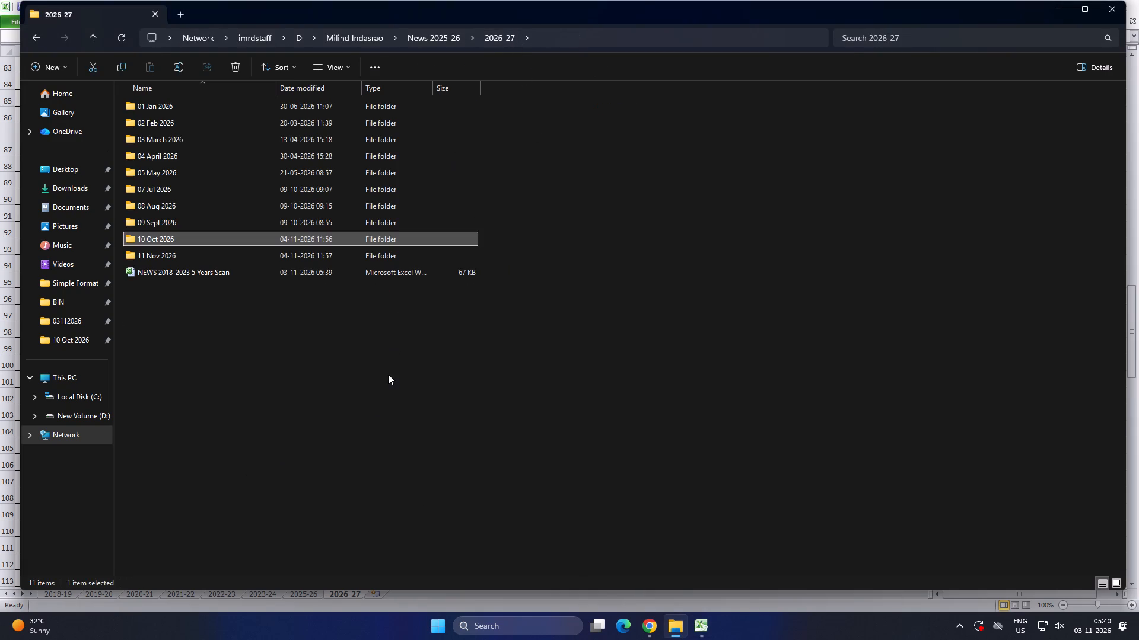
click(388, 374)
double_click(224, 261)
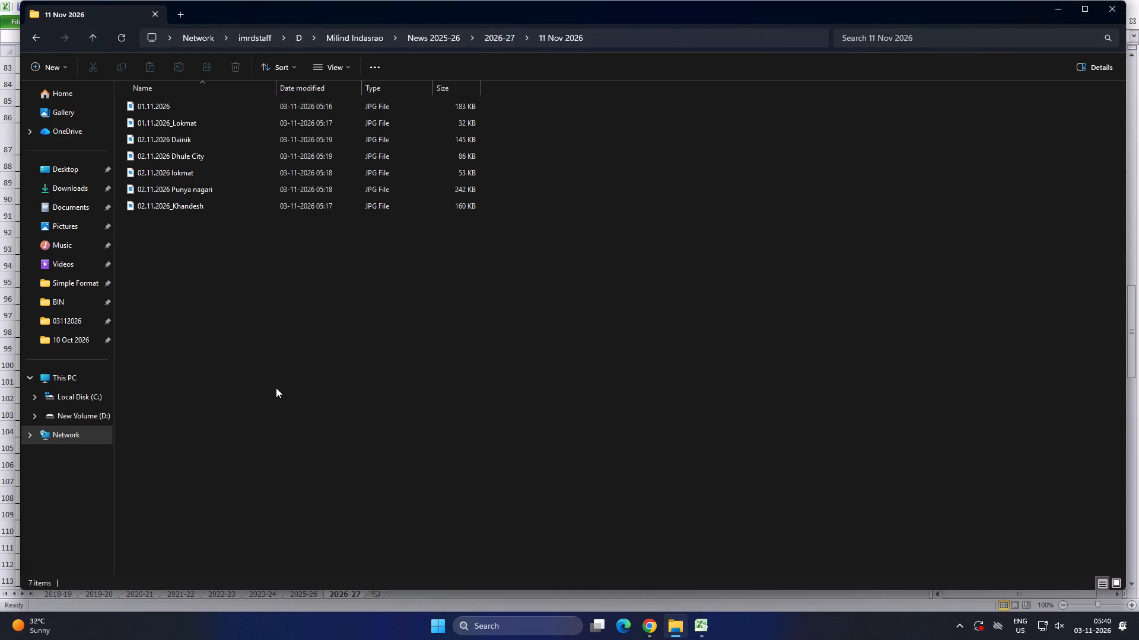
click(276, 388)
double_click(164, 105)
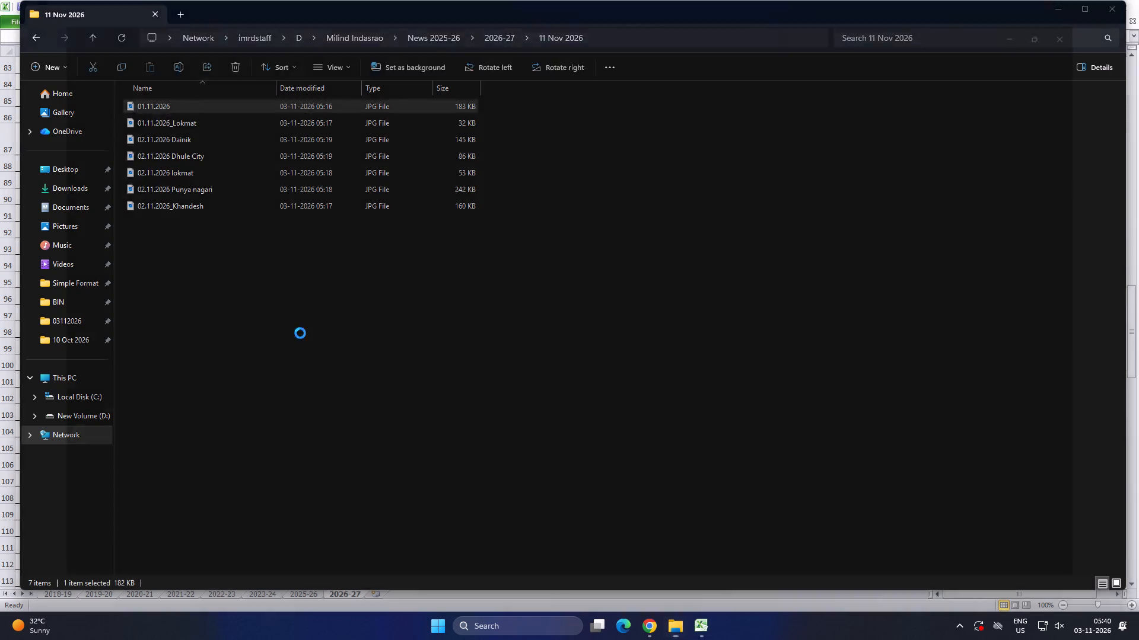
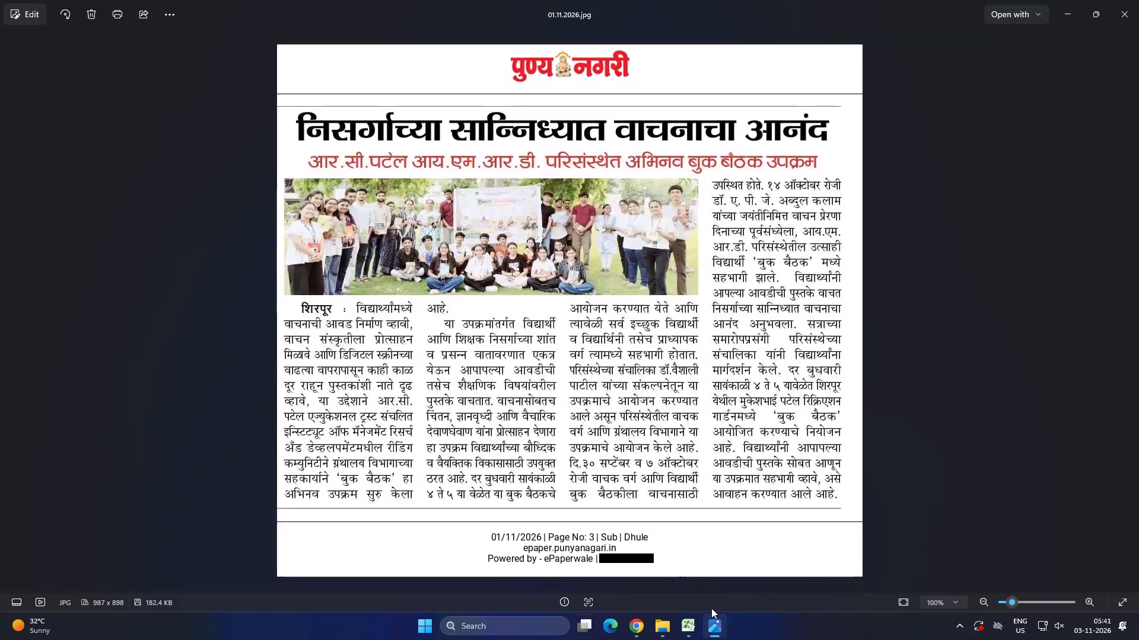
In the news workbook, enter "R.C.Patel Imrd Campus Initiative Innovative Book Club" as entry 89's heading.
click(698, 619)
double_click(174, 270)
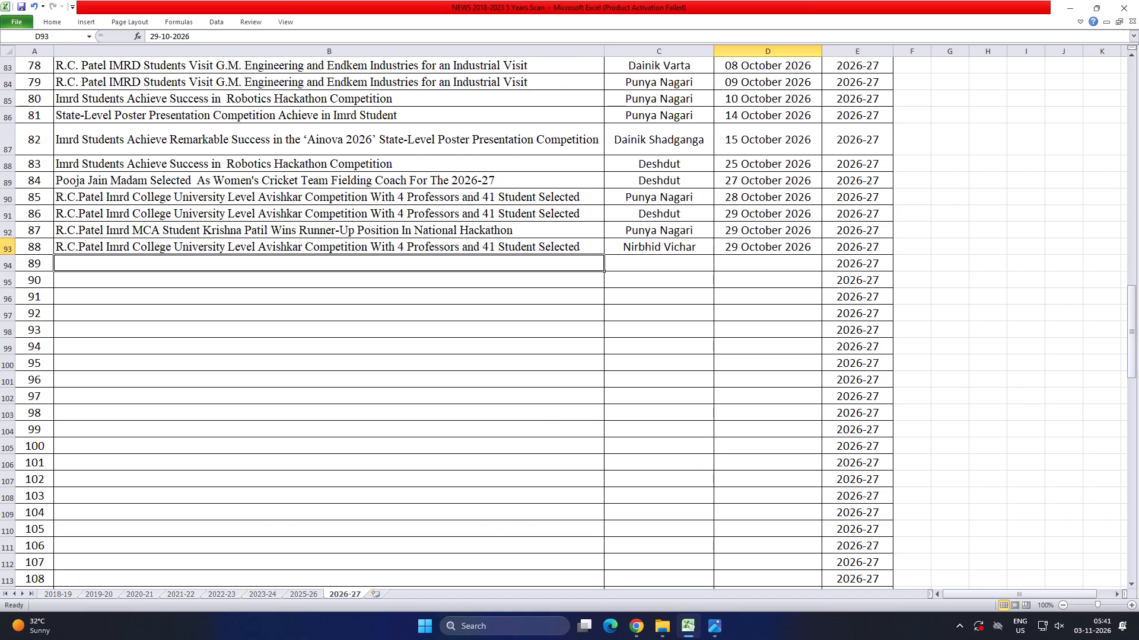
text(In)
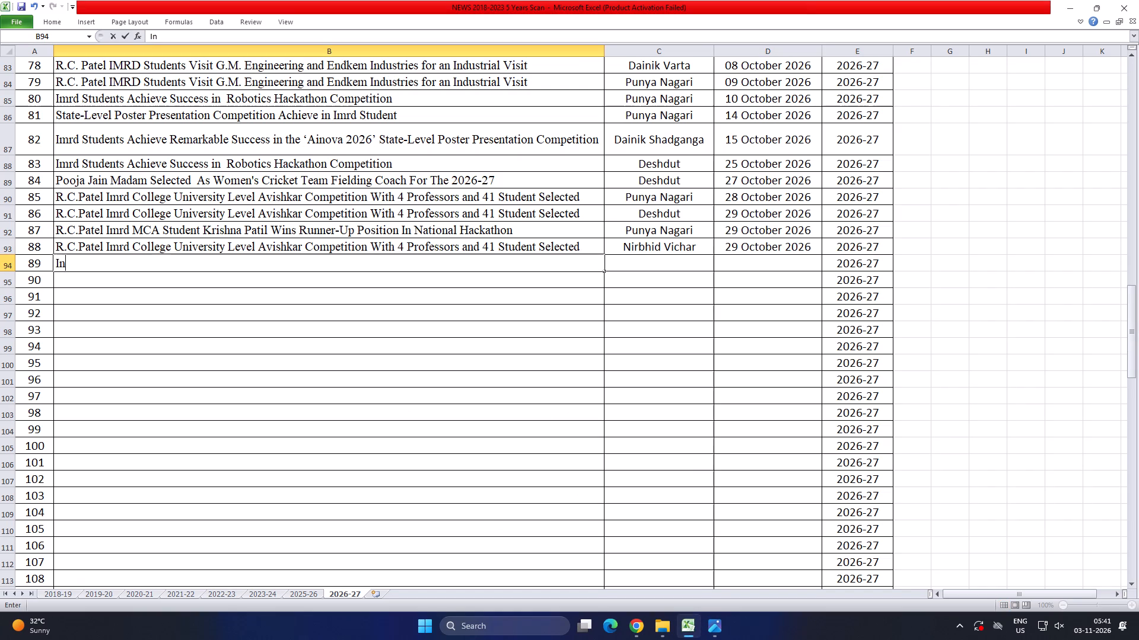
key(space)
key(BackSpace)
key(BackSpace)
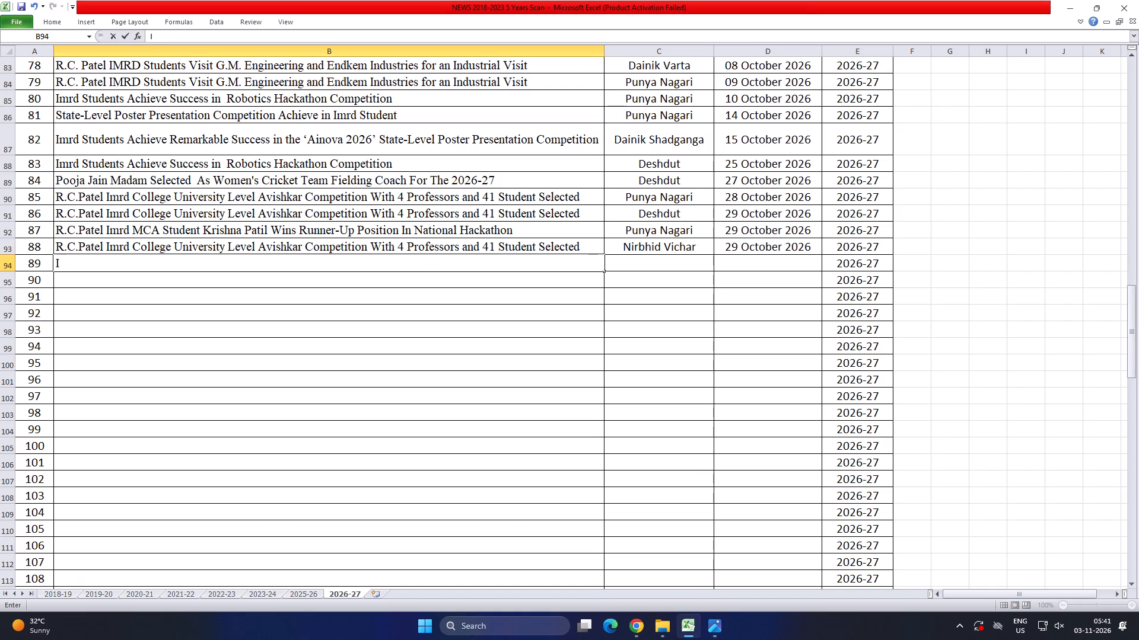
key(BackSpace)
text(R.C.Patel Imrd coll)
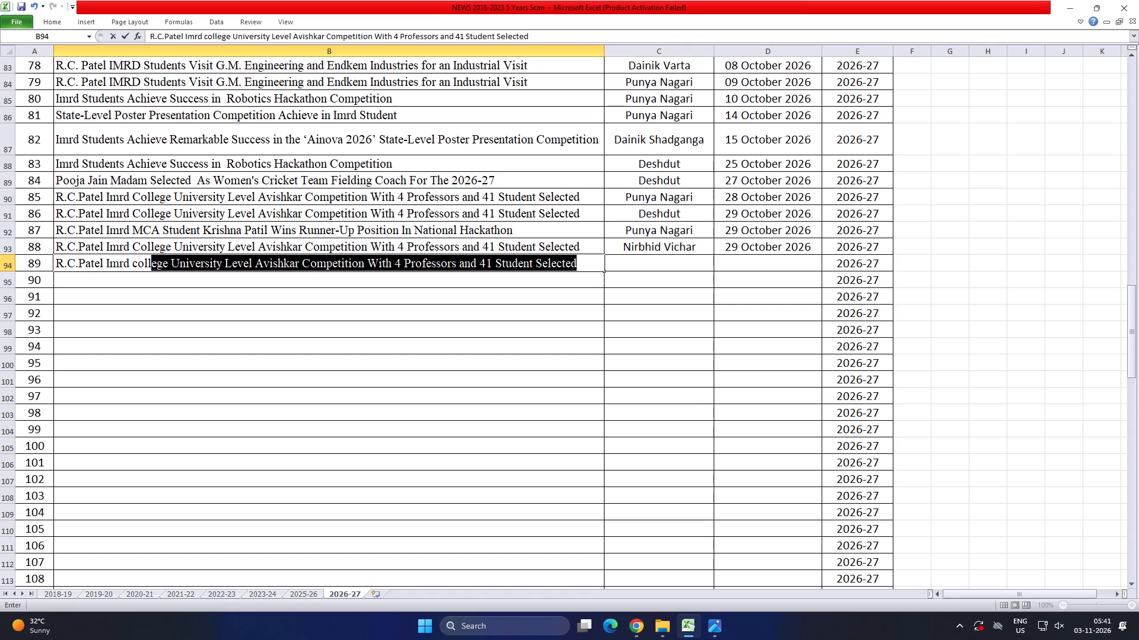
key(BackSpace)
key(BackSpace)
key(BackSpace)
key(BackSpace)
key(BackSpace)
text(Campus)
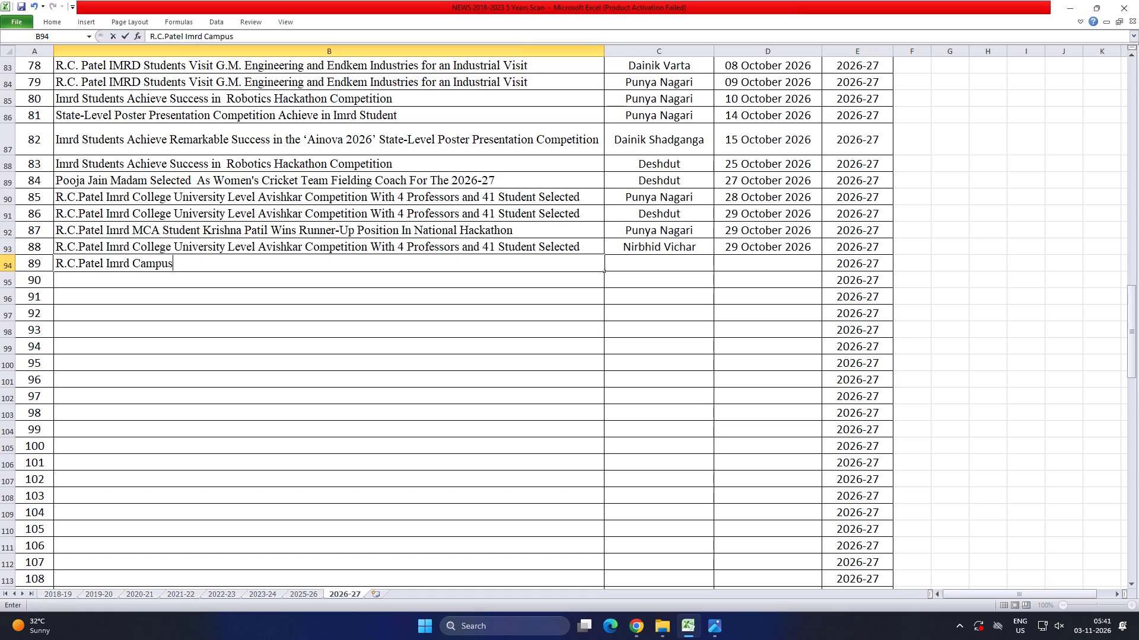
key(space)
text(In)
text(itia)
text(tiv)
key(e)
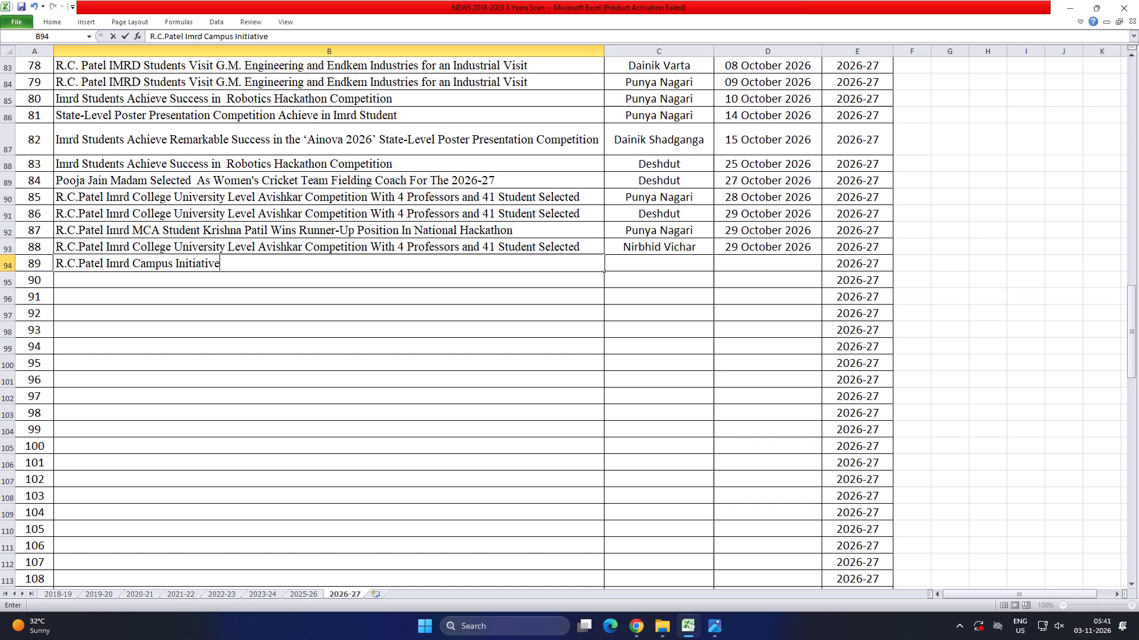
key(space)
text(I)
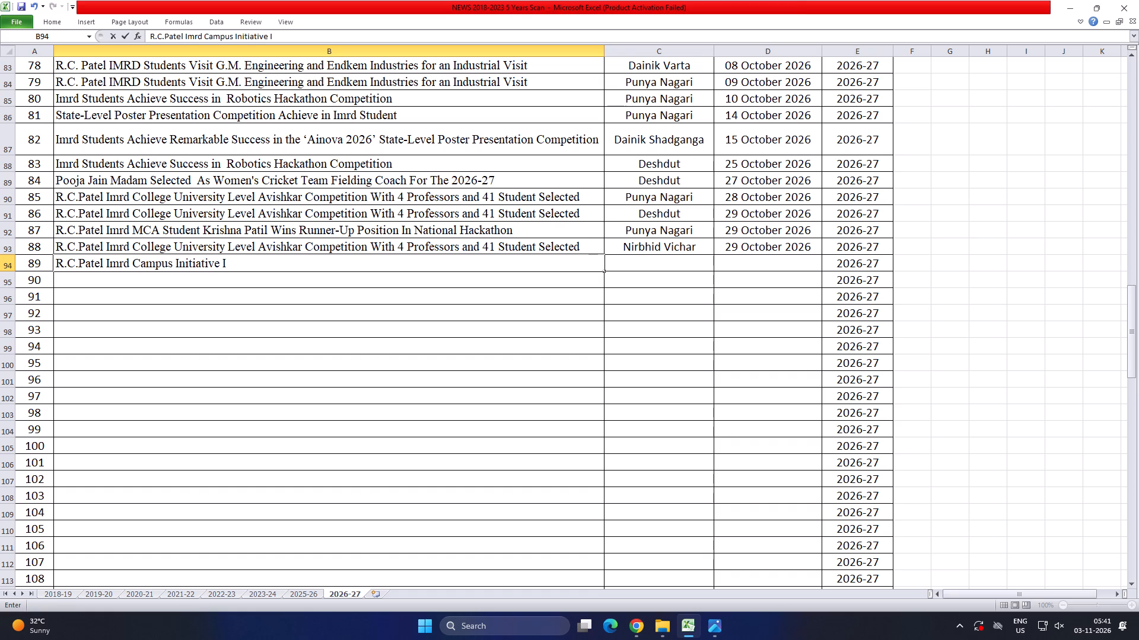
text(nnovative Book)
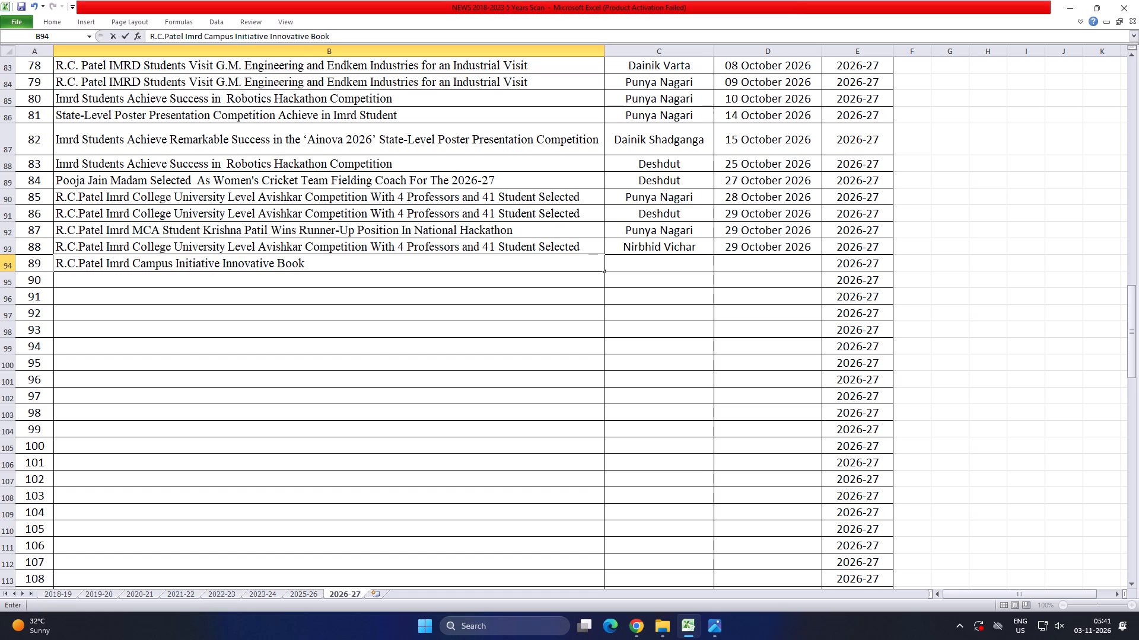
key(space)
key(shift+c)
text(lub)
key(Left)
key(Right)
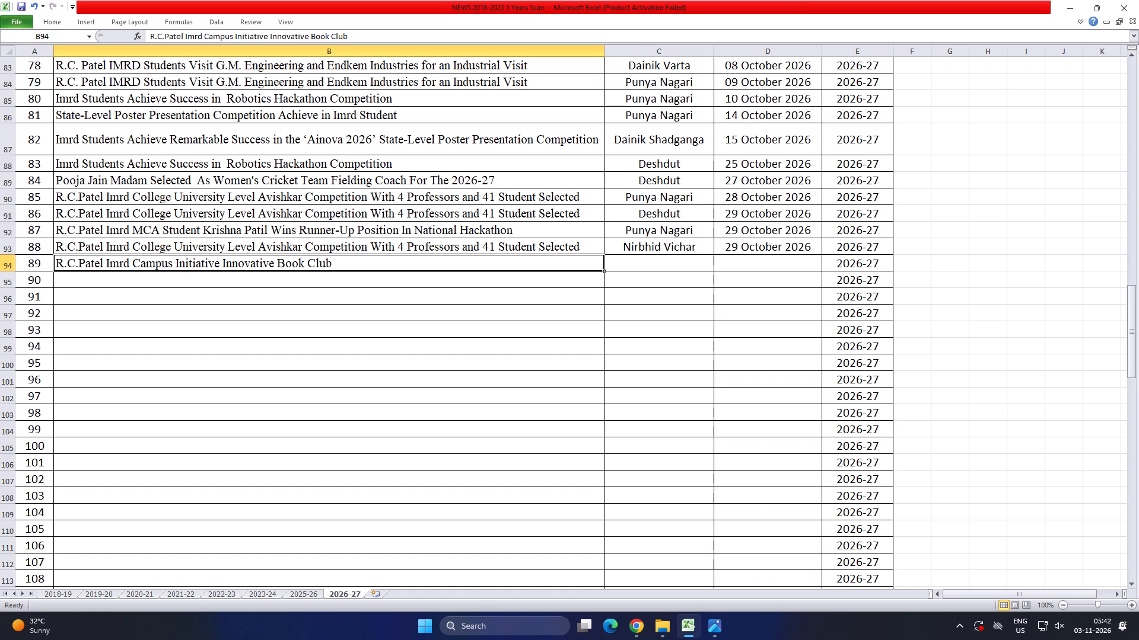
Insert an extra space between "Initiative" and "Innovative" in entry 89's heading.
key(F2)
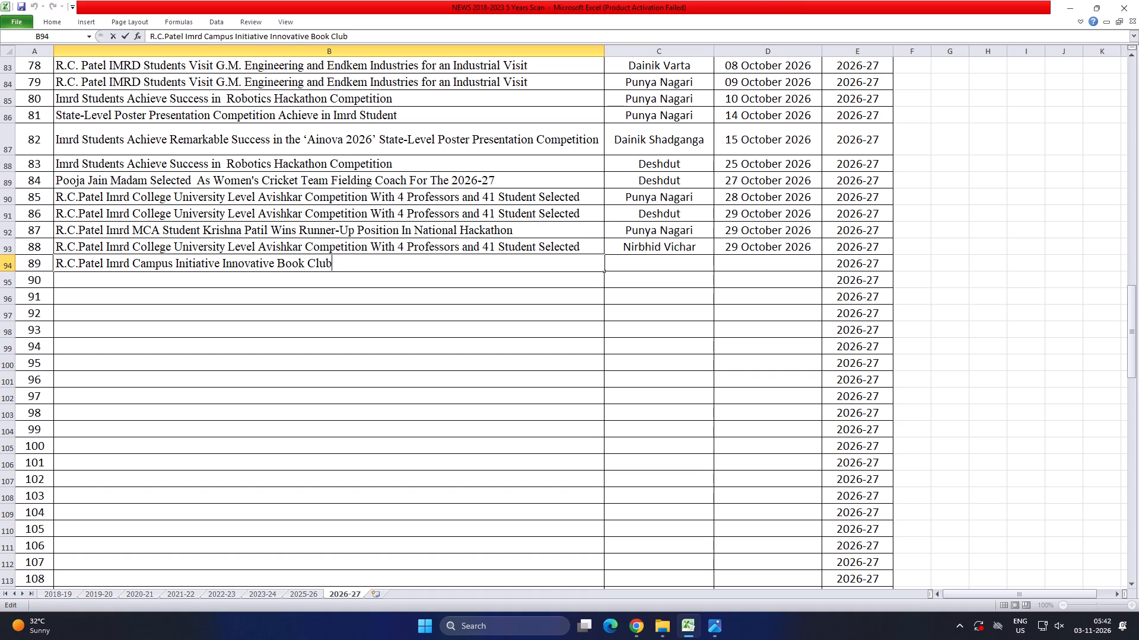
key(space)
text(as)
key(space)
key(BackSpace)
key(BackSpace)
key(BackSpace)
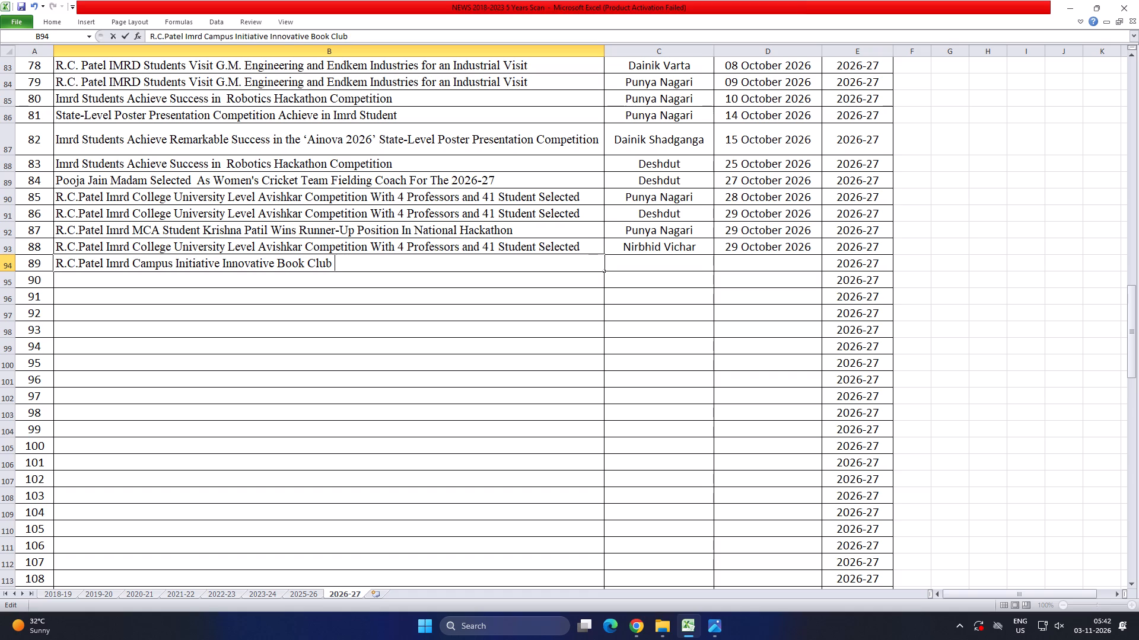
key(Left)
key(Left)
key(Left)
key(Left)
key(Left)
key(Left)
key(Left)
key(Left)
key(Left)
key(Left)
key(Left)
key(Left)
key(Left)
key(Left)
key(Left)
key(Left)
key(Left)
key(Left)
key(Left)
key(Left)
key(Left)
key(space)
key(Left)
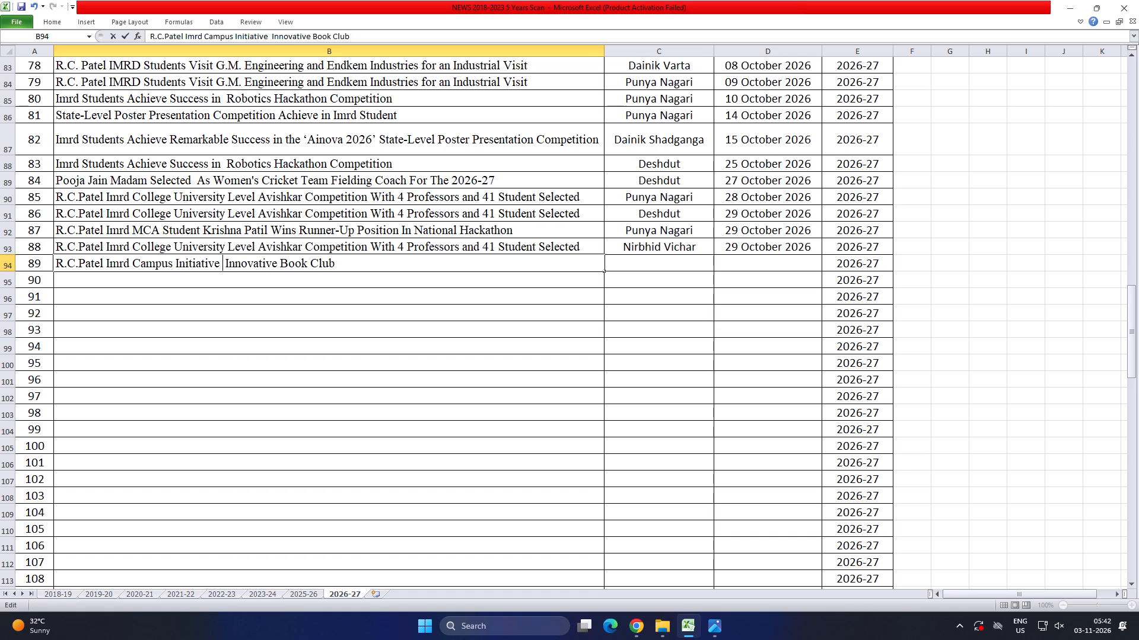
Extend entry 89's heading after "Book Club" with "As Joy of Reading Close To Nature".
key(Right)
key(Right)
key(Right)
key(Right)
key(Right)
key(Right)
key(Right)
key(Right)
key(Right)
key(Right)
key(Right)
key(Right)
key(Right)
key(Right)
key(Right)
key(Right)
key(Right)
key(Right)
key(Right)
key(Right)
key(Right)
key(Right)
key(space)
text(as)
key(BackSpace)
key(BackSpace)
text(As Joy of Reading)
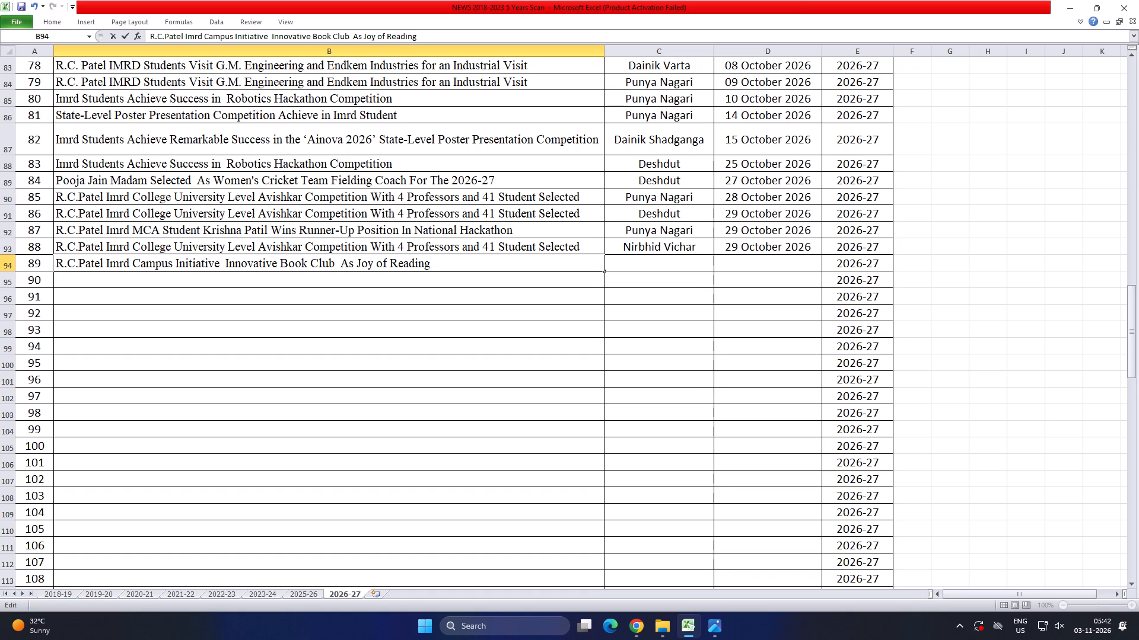
key(space)
text(Close)
key(space)
text(to Na)
text(ture)
key(Left)
key(Left)
key(Left)
key(Left)
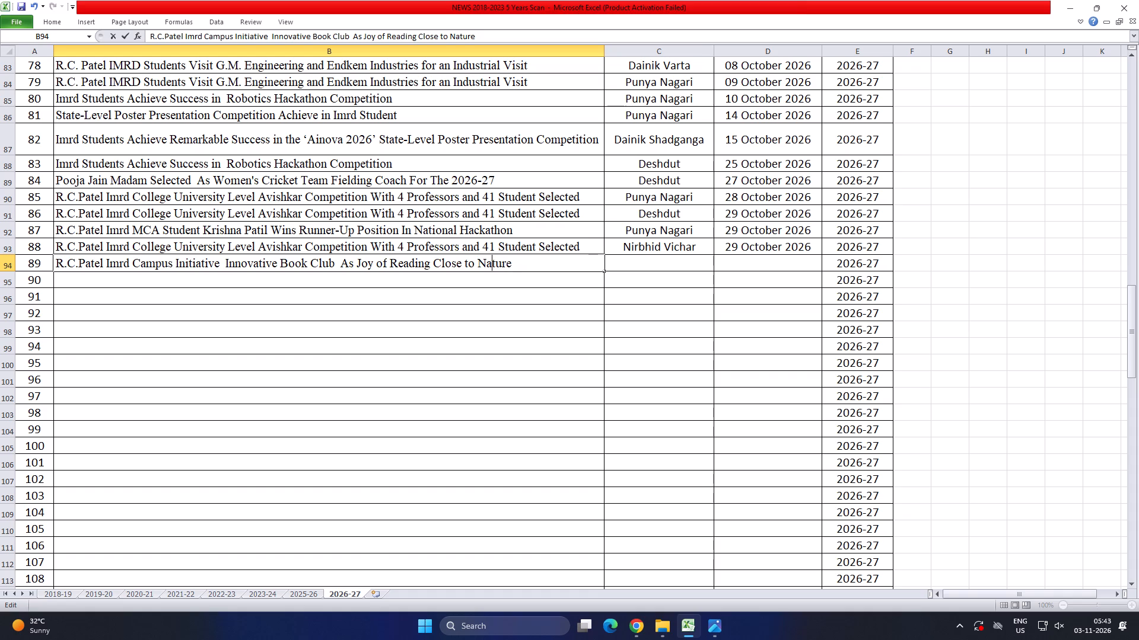
key(Left)
key(Left)
key(Left)
key(Left)
key(BackSpace)
key(shift+t)
key(Return)
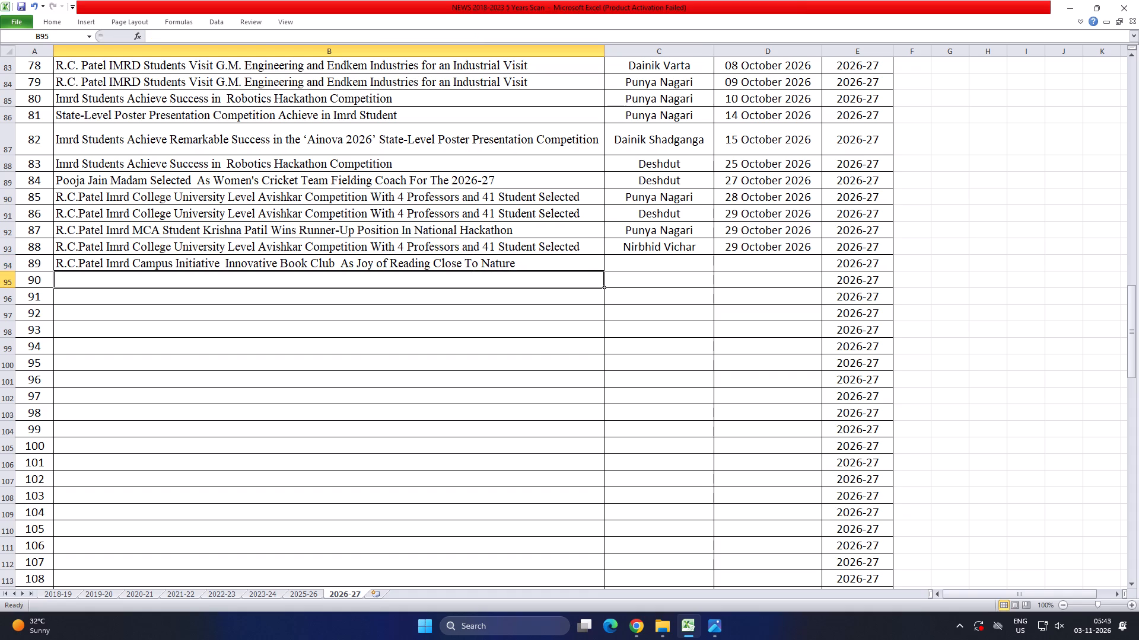
Check the clipping's newspaper and enter Punya Nagari as entry 89's newspaper.
key(Up)
key(Right)
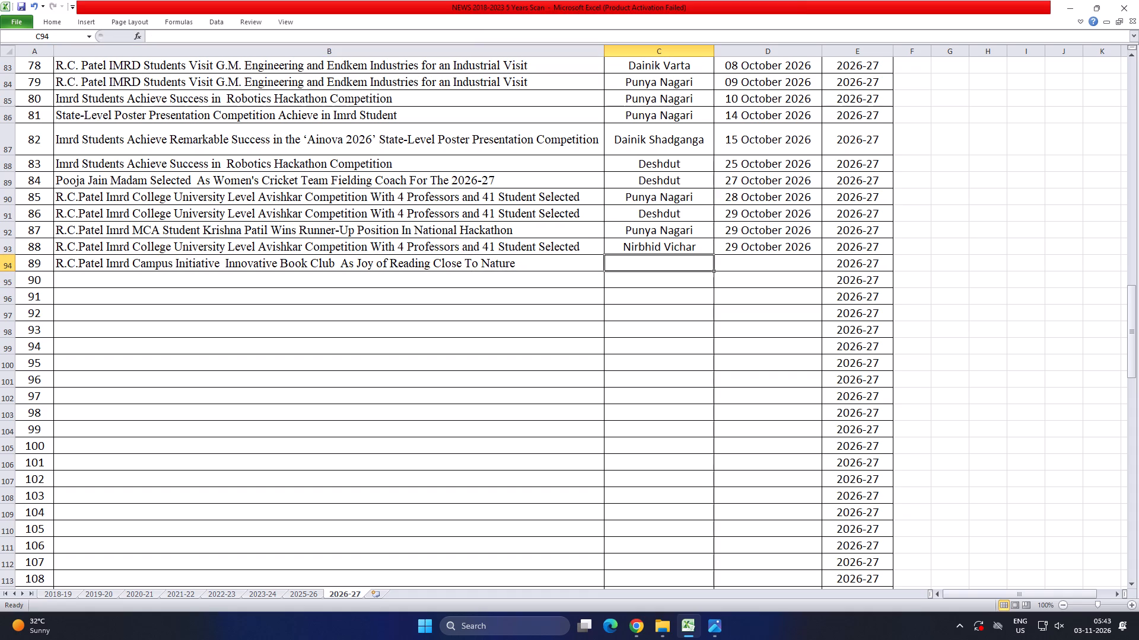
click(710, 625)
click(710, 625)
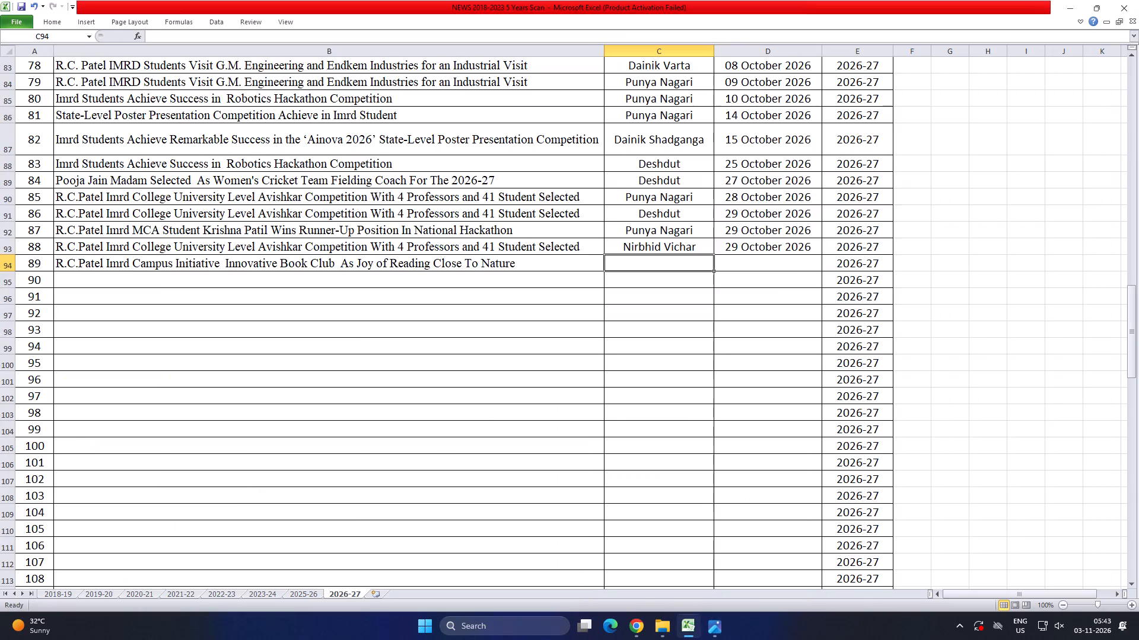
text(Pu)
key(Return)
Enter 01-11-2026 as entry 89's date and save the workbook.
key(Up)
key(Right)
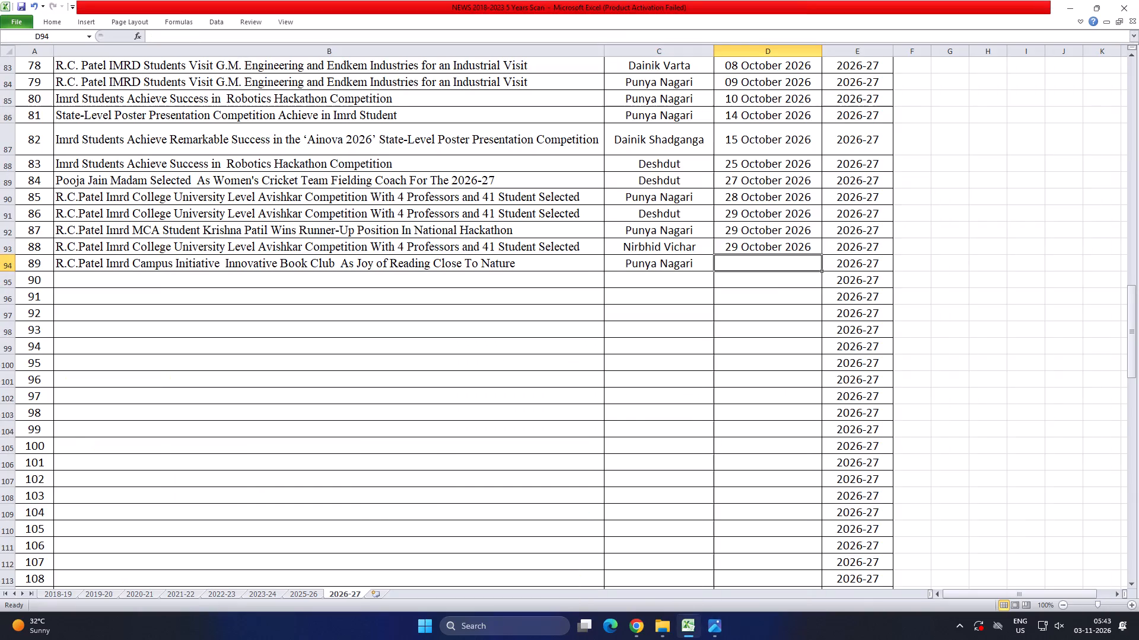
text(01-11)
text(-226)
key(Return)
key(Up)
key(F2)
key(BackSpace)
key(BackSpace)
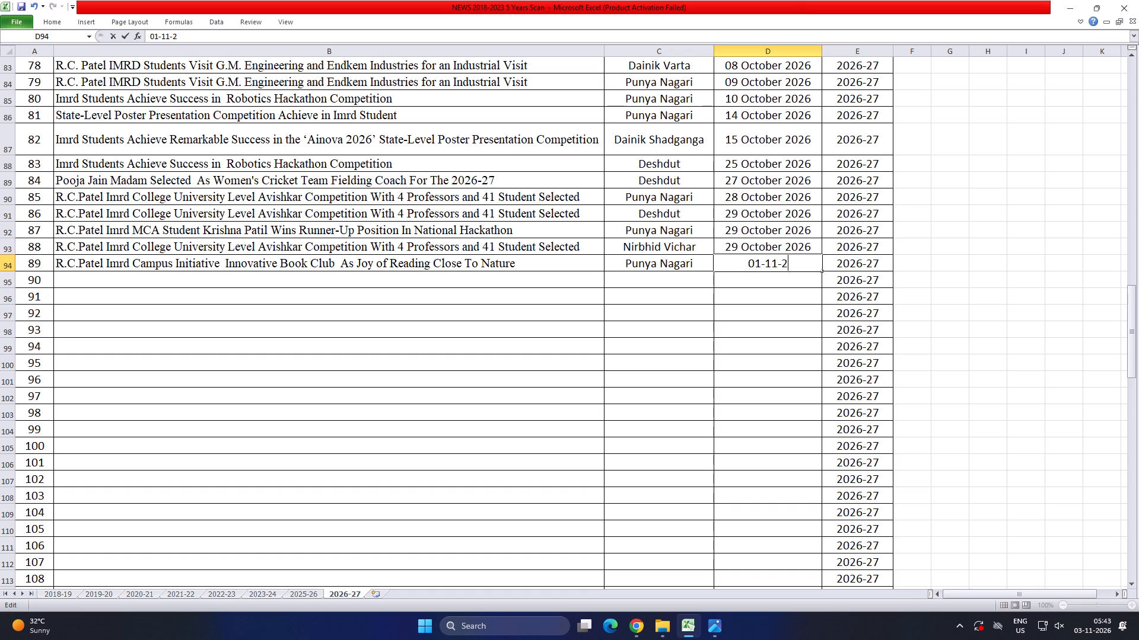
text(026)
key(Return)
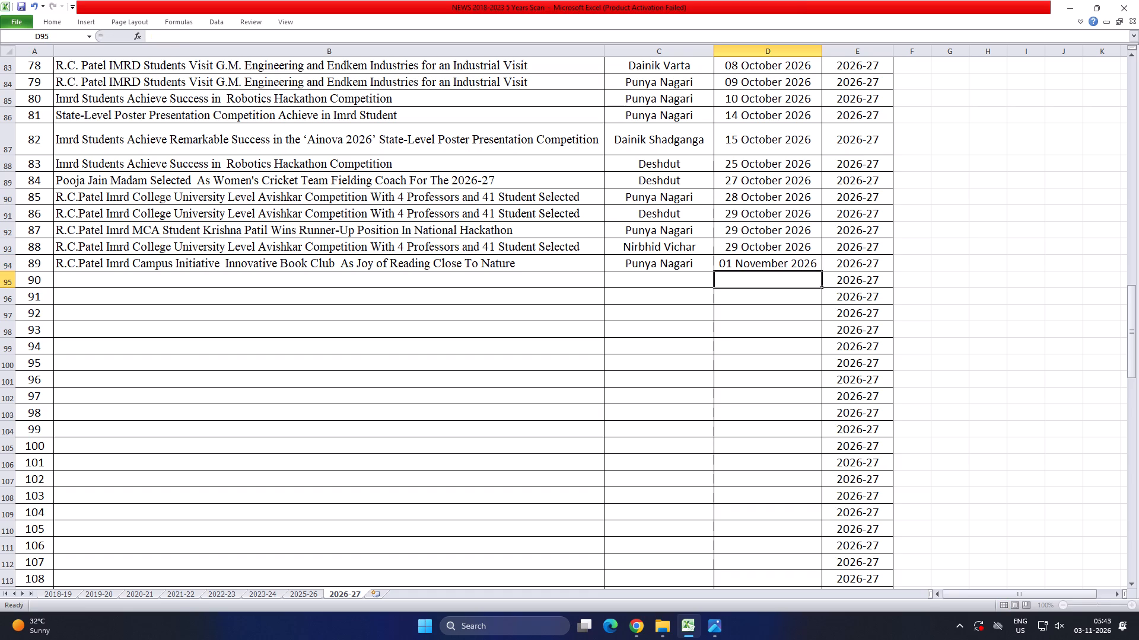
key(ctrl+s)
Return to the image viewer and view the next November clipping, 01.11.2026_Lokmat.
click(716, 639)
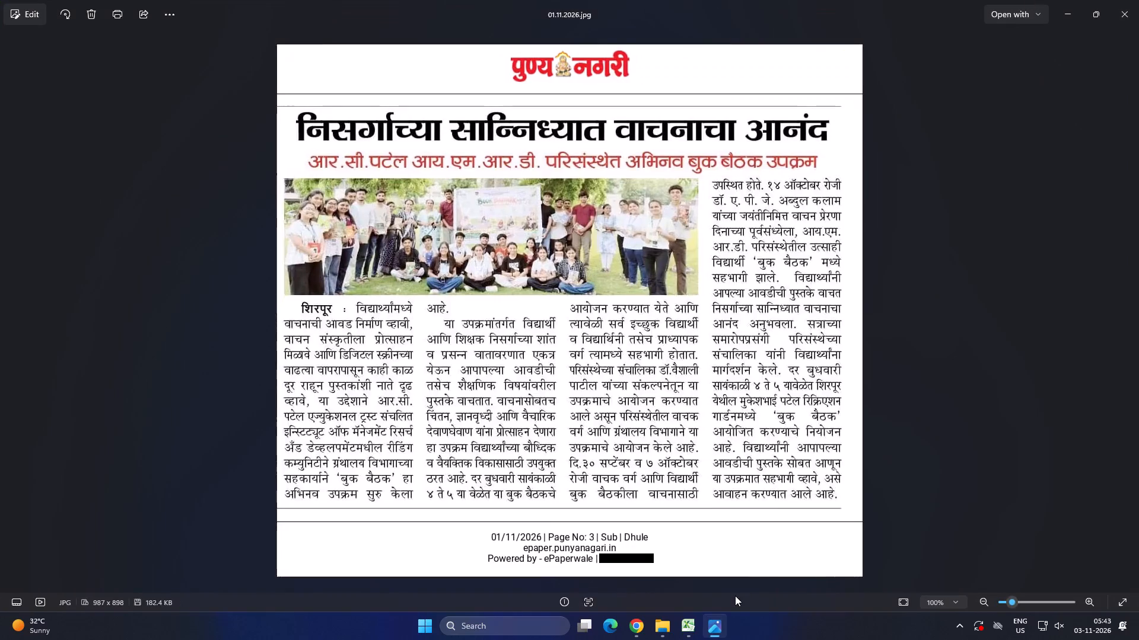
key(Right)
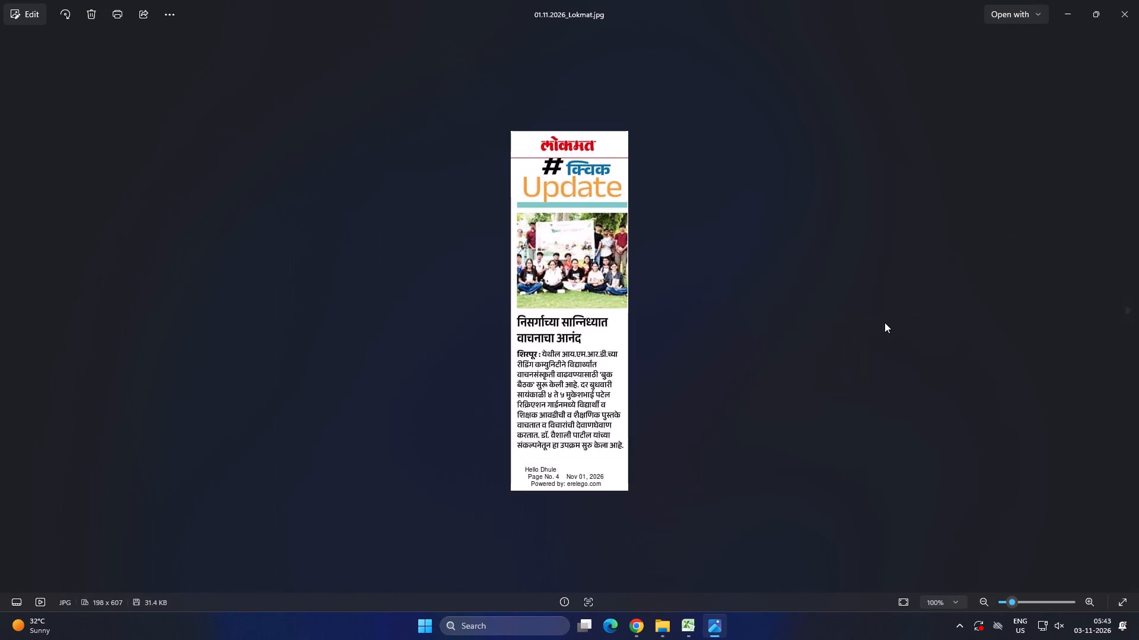
Close the clipping and copy entry 89's book club heading into entry 90 of the news workbook.
click(1134, 24)
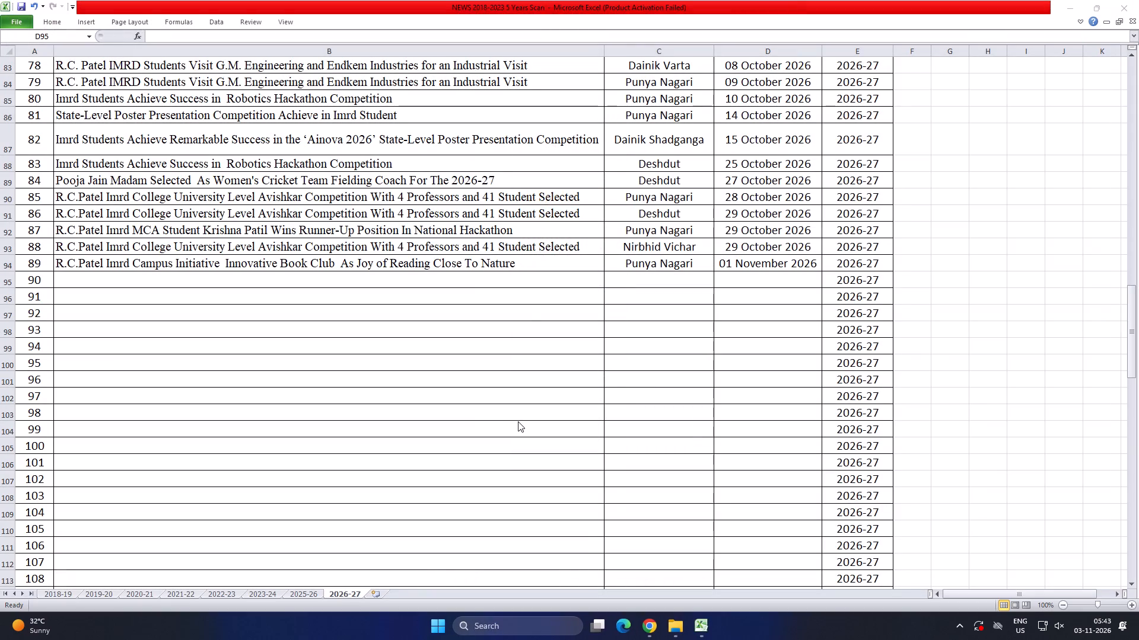
click(530, 266)
click(530, 266)
key(ctrl+c)
key(Down)
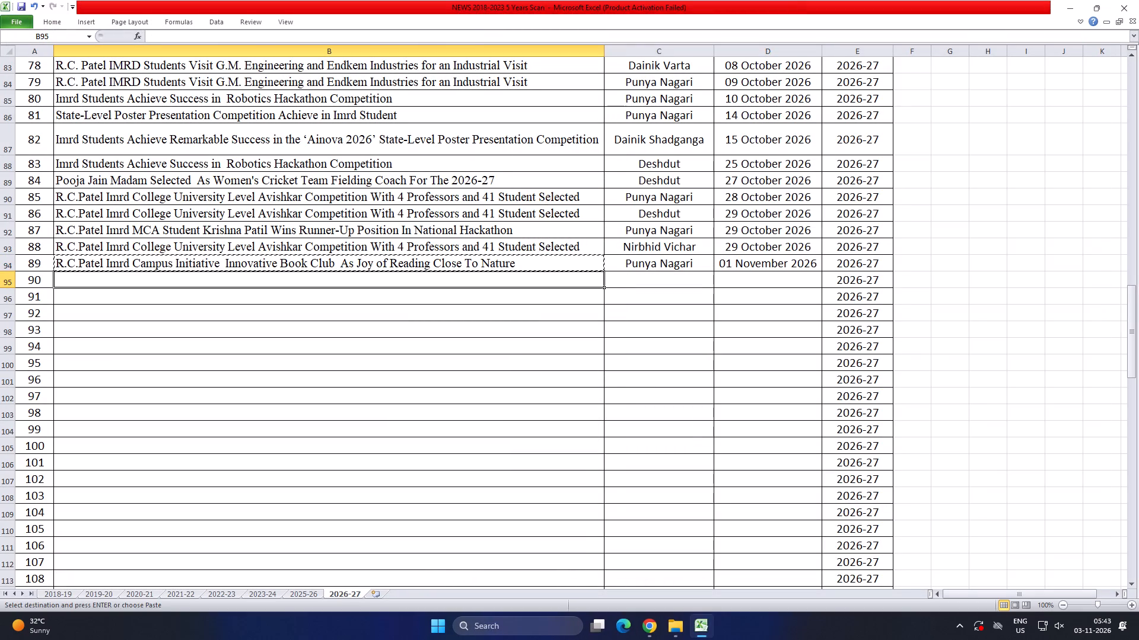
key(Return)
Enter Lokmat as entry 90's newspaper and copy entry 89's date, 01-11-2026, into entry 90.
key(Right)
text(lo)
key(Return)
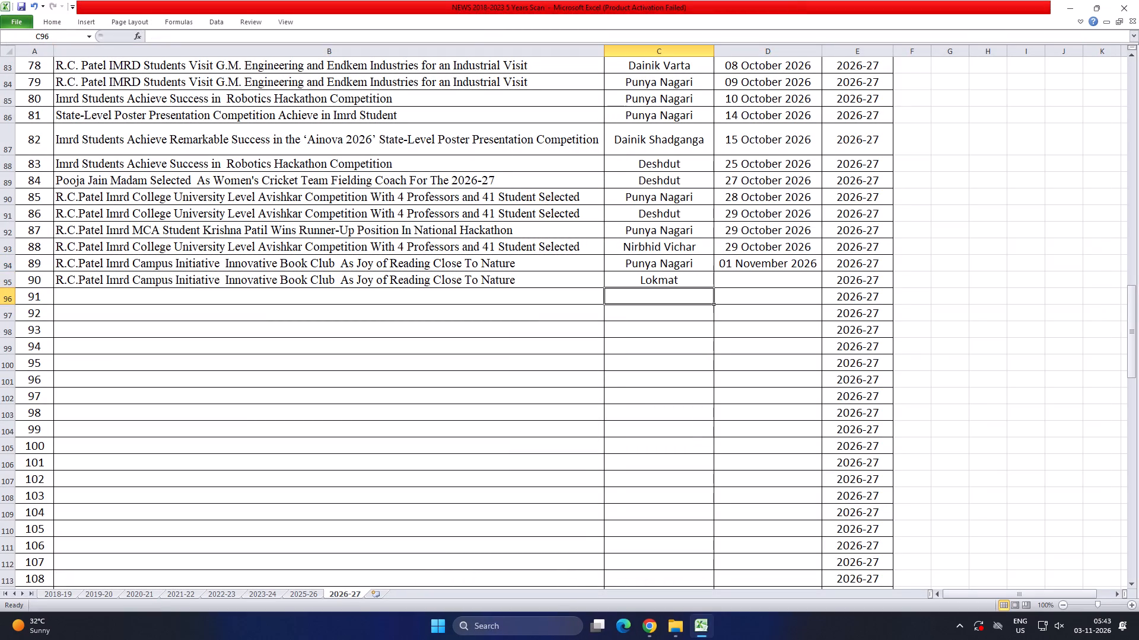
key(Up)
key(Right)
key(Up)
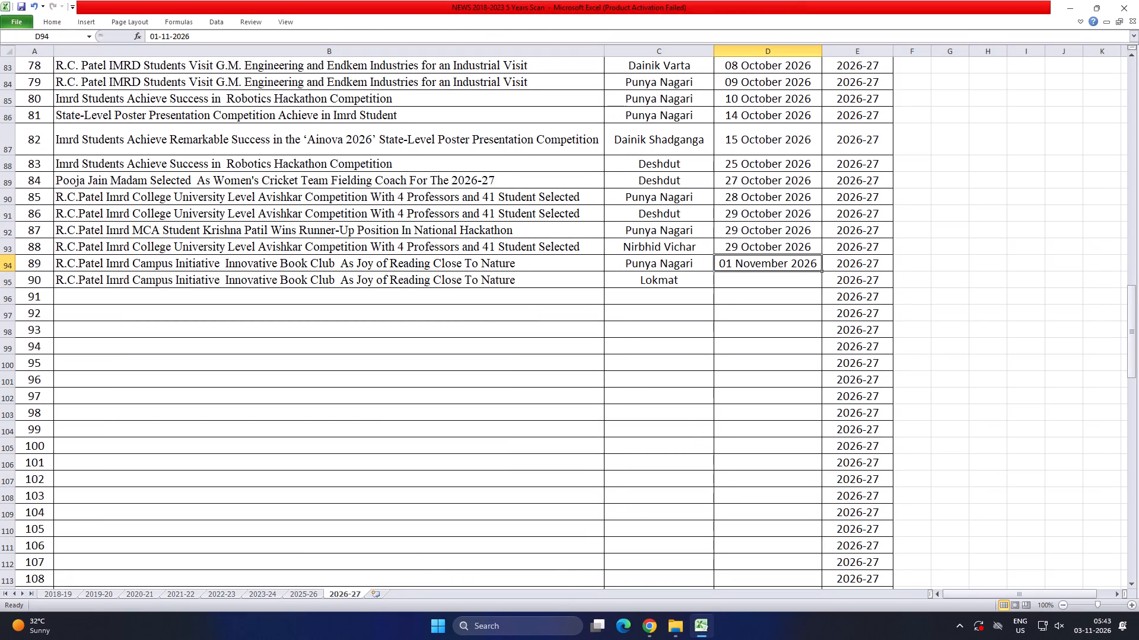
key(ctrl+c)
key(Down)
key(Return)
Return to the 11 Nov 2026 folder and view the clippings 02.11.2026 Dainik and 02.11.2026 Dhule City.
click(679, 620)
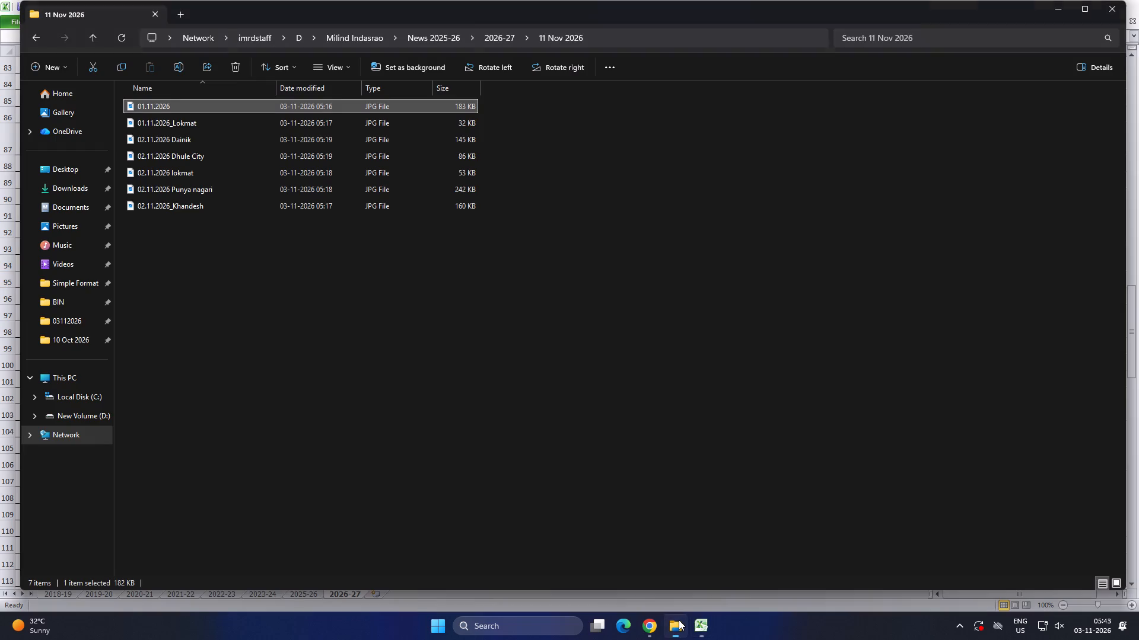
key(Down)
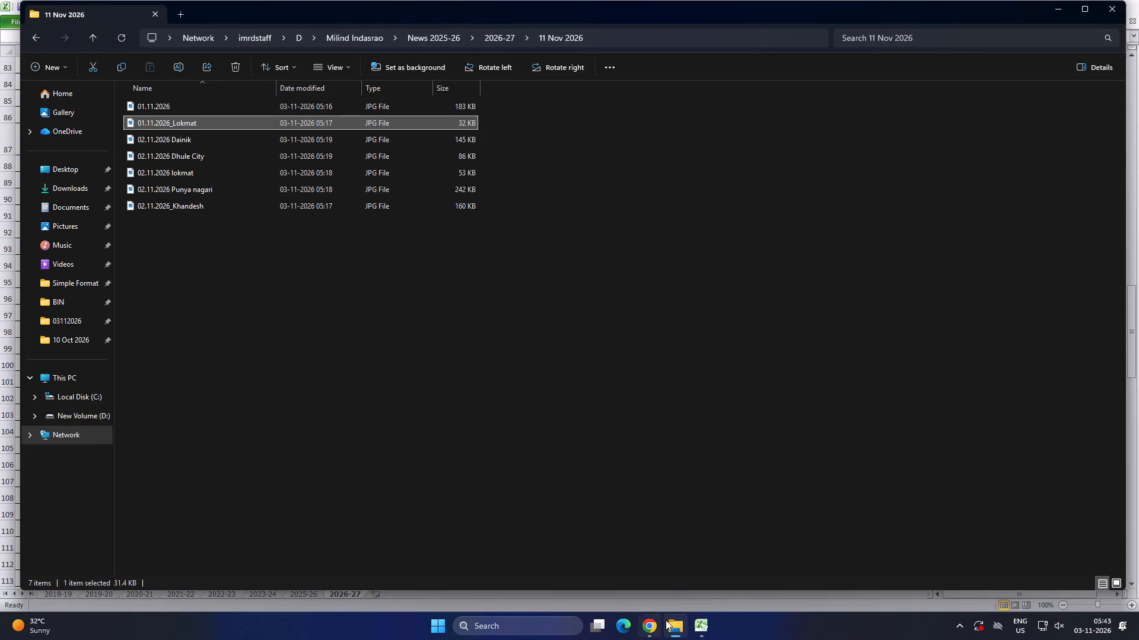
click(702, 624)
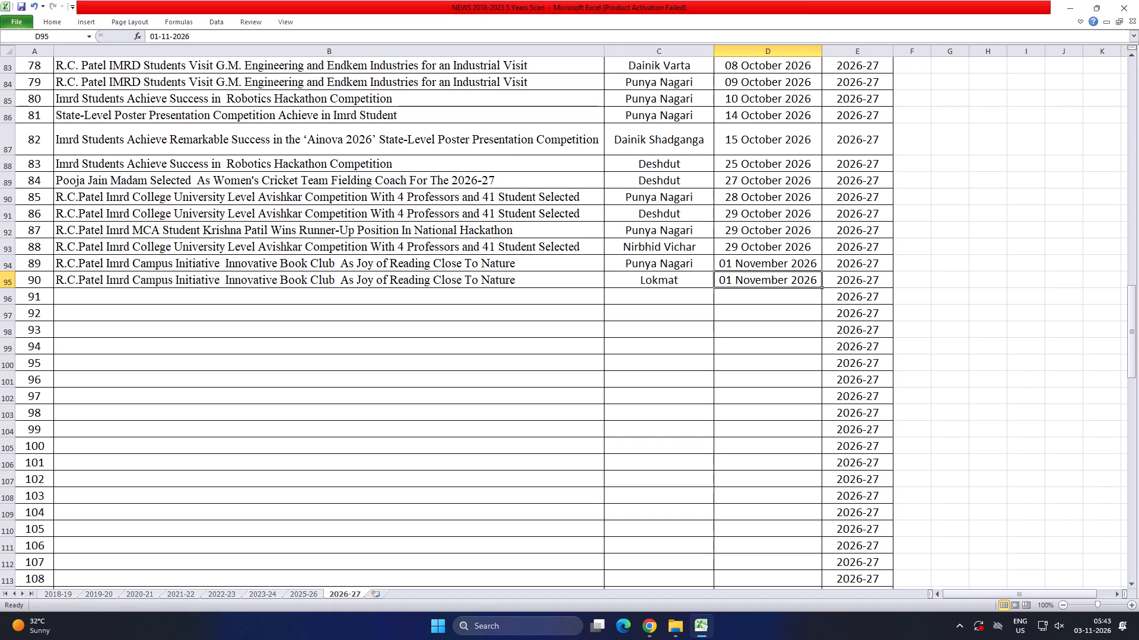
click(666, 628)
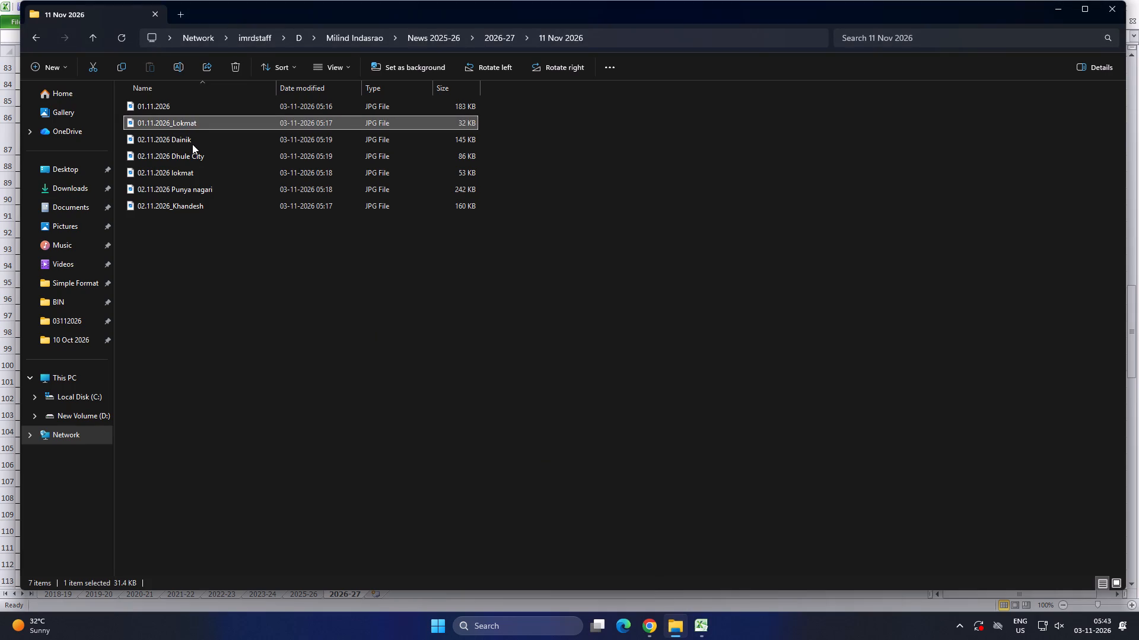
click(192, 144)
key(Return)
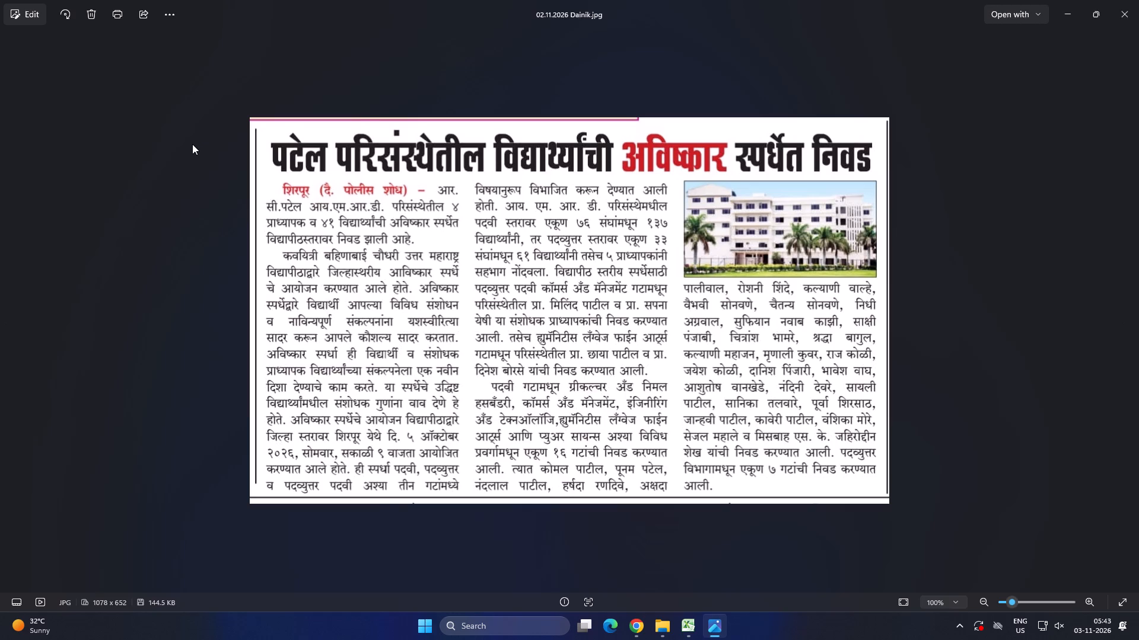
key(Right)
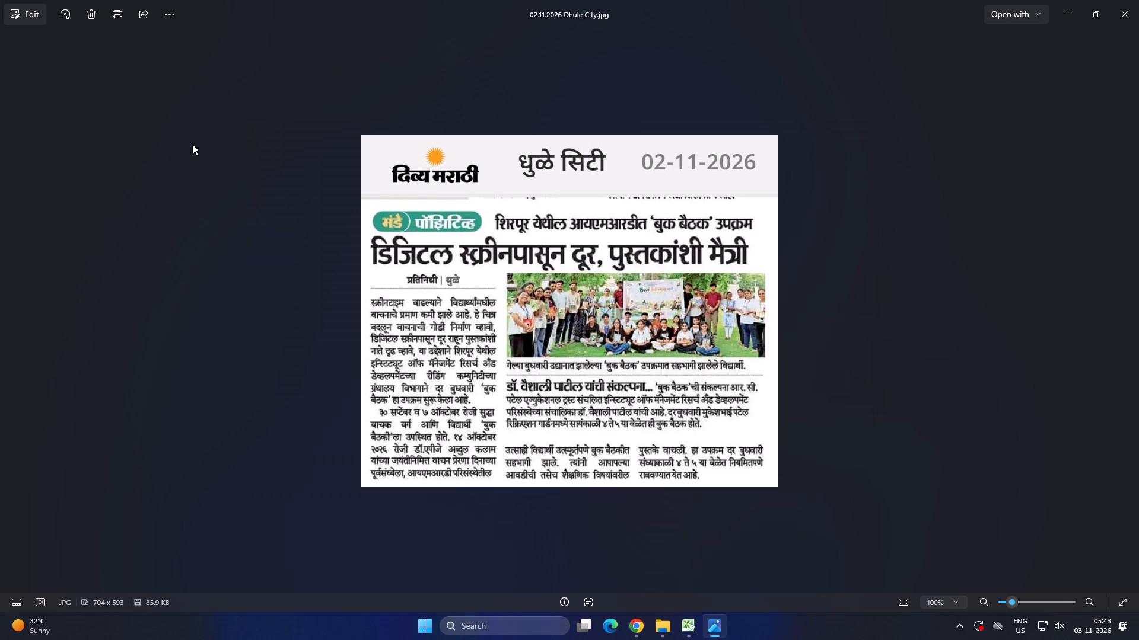
Return to the news workbook and copy entry 90's book club heading into entry 91.
click(1062, 16)
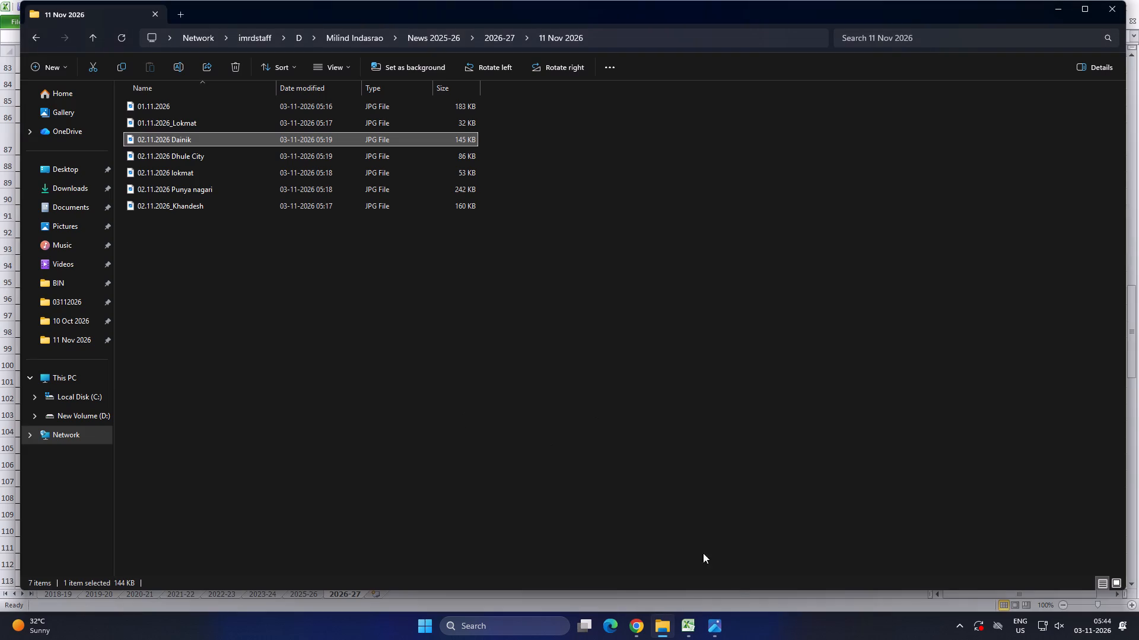
click(701, 634)
click(462, 288)
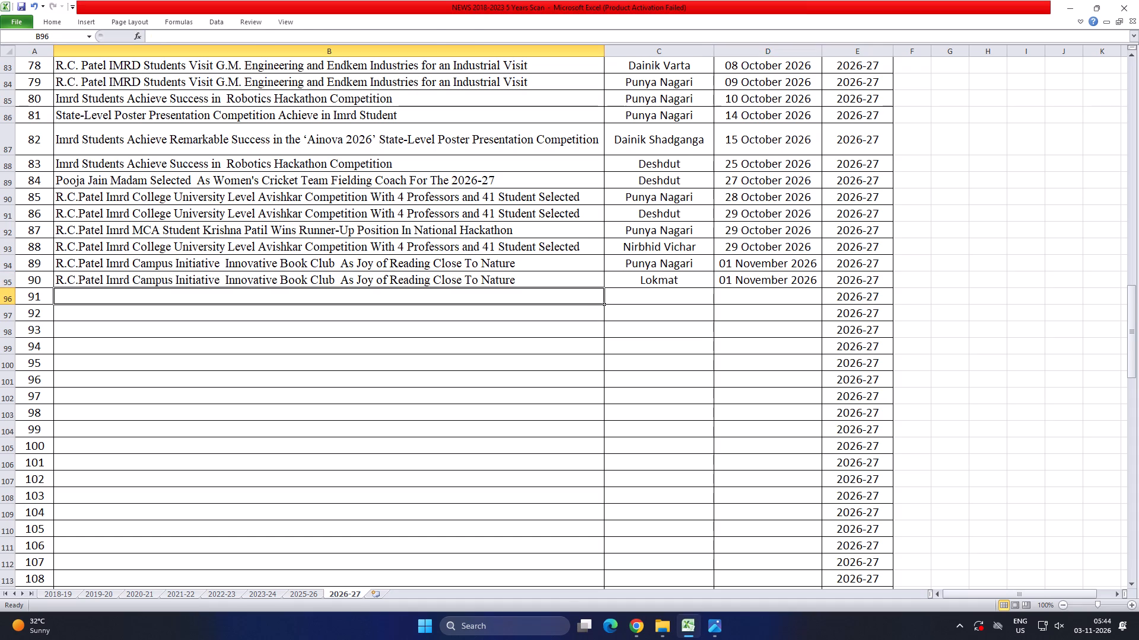
click(473, 280)
key(ctrl+c)
click(489, 300)
key(Return)
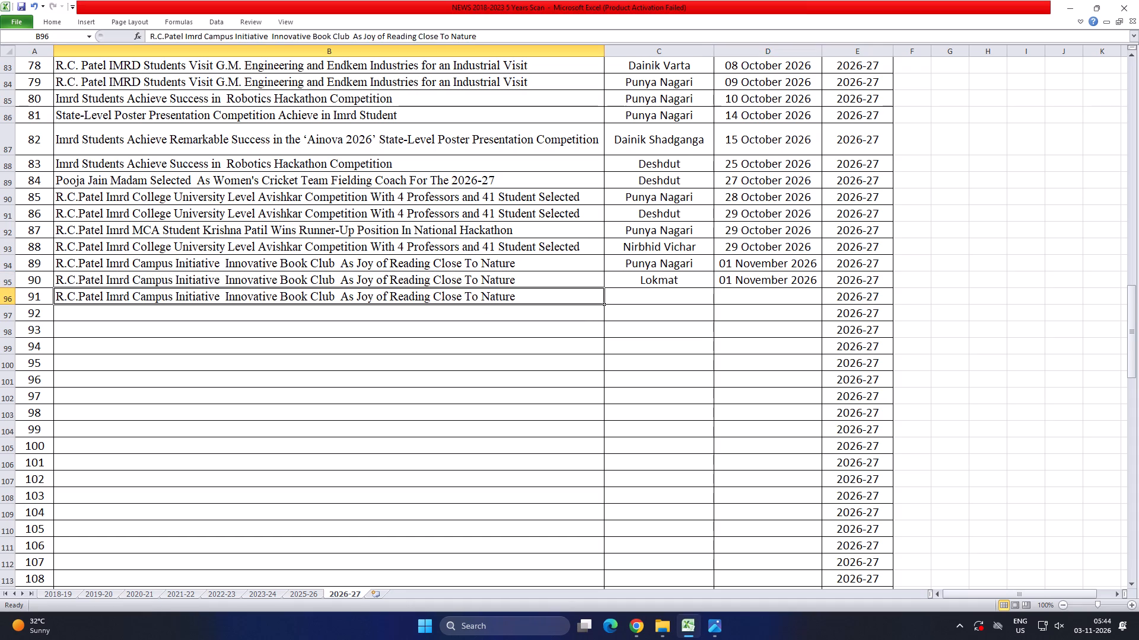
Enter Dhule City as entry 91's newspaper.
key(Right)
text(Dhule)
key(Return)
key(Up)
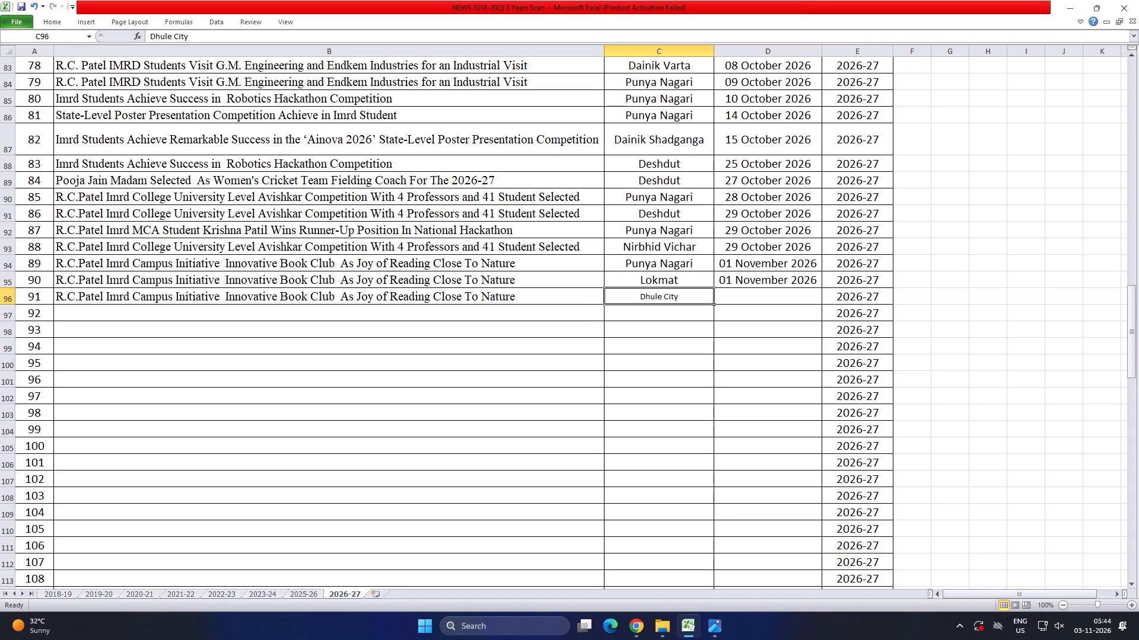
Apply the formatting of entry 90's newspaper cell to entry 91's newspaper cell with Format Painter.
click(669, 280)
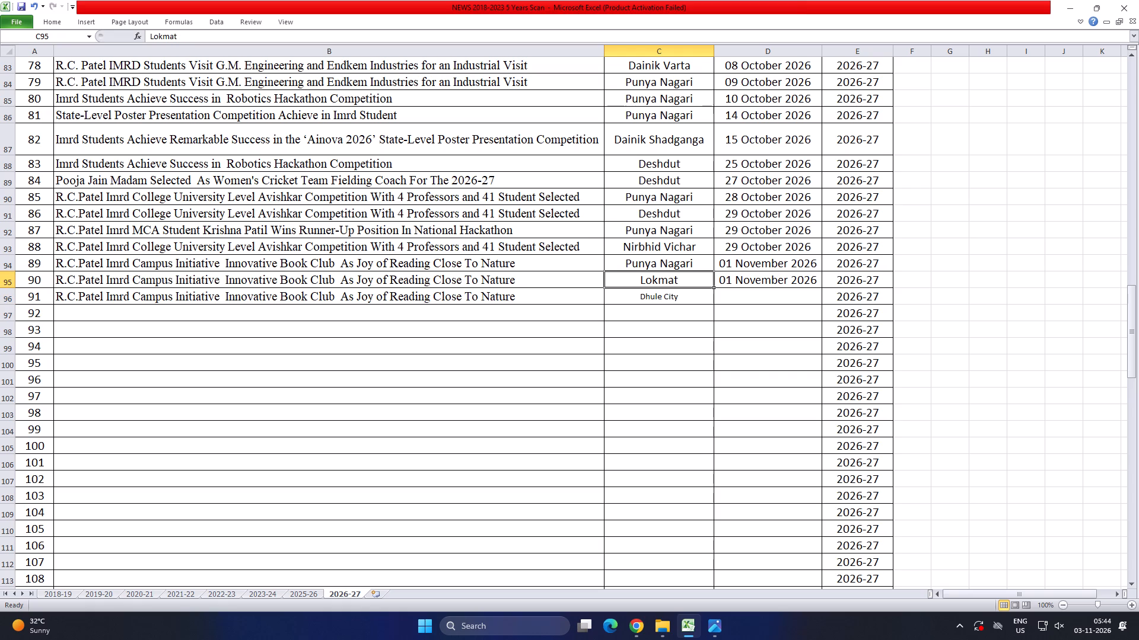
click(58, 34)
click(56, 22)
click(82, 60)
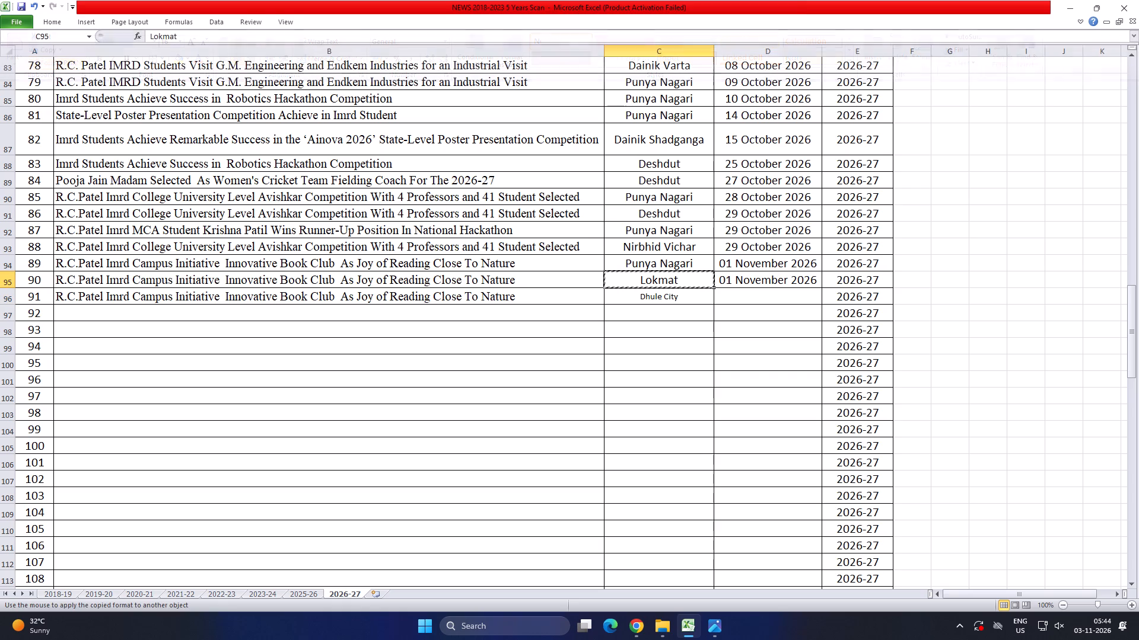
click(644, 300)
Copy entry 90's date into entry 91's date cell.
click(775, 304)
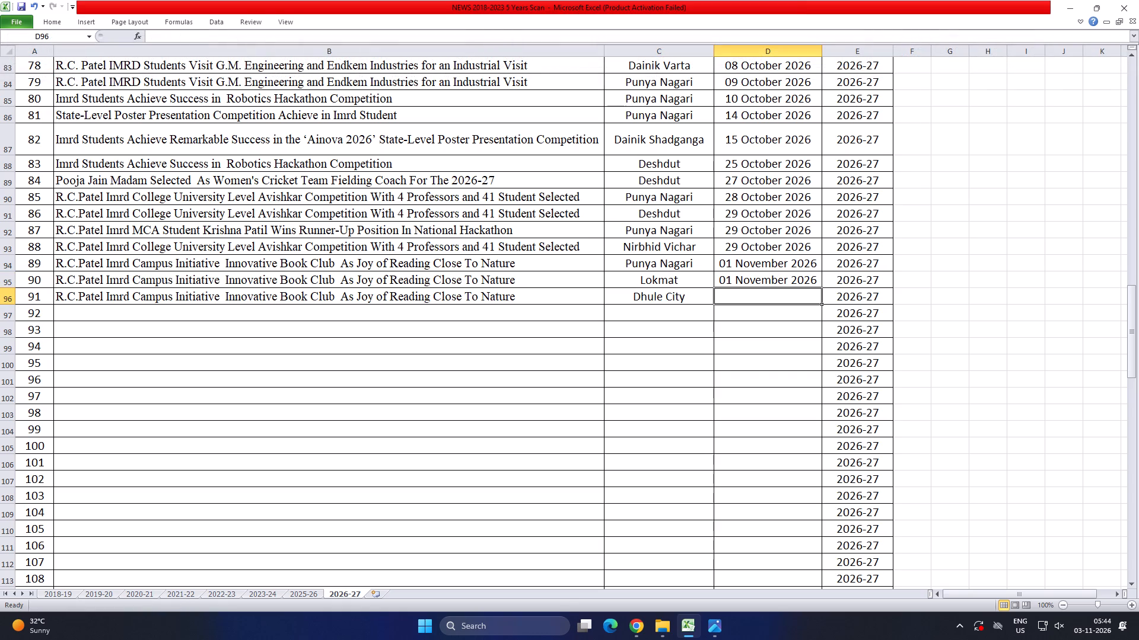
key(Up)
key(Down)
key(Up)
key(ctrl+c)
key(Down)
key(Return)
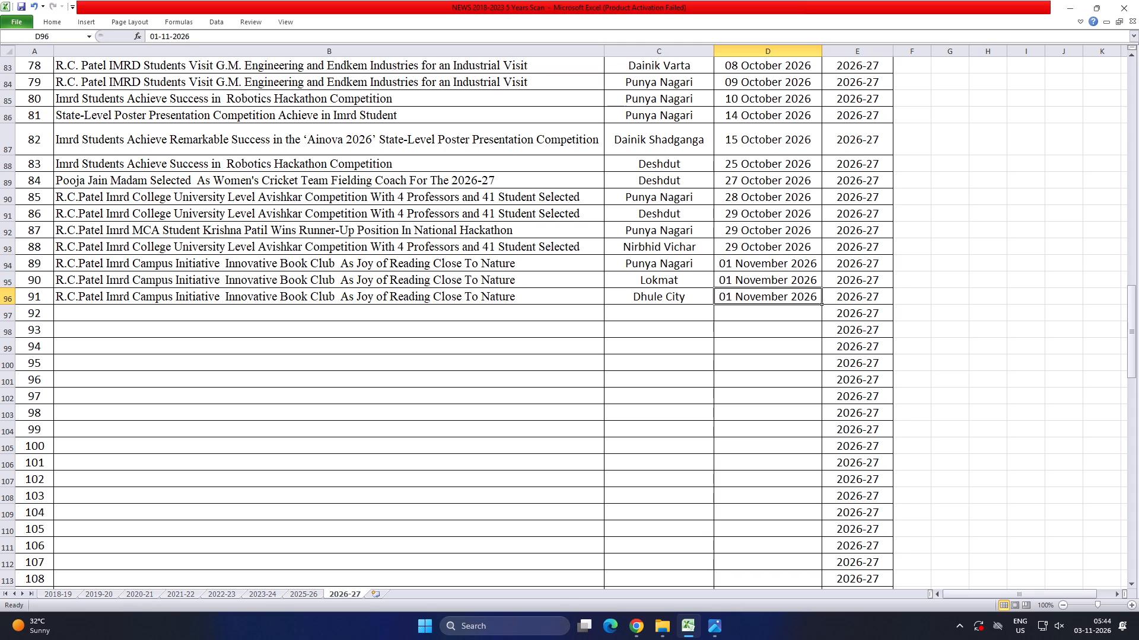
Change the day in entry 91's date to 02 so that it reads 02-11-2026.
key(F2)
key(Left)
key(Left)
key(Left)
key(Left)
key(Left)
key(Left)
key(Left)
key(Left)
key(Left)
key(Left)
key(Right)
key(Right)
key(BackSpace)
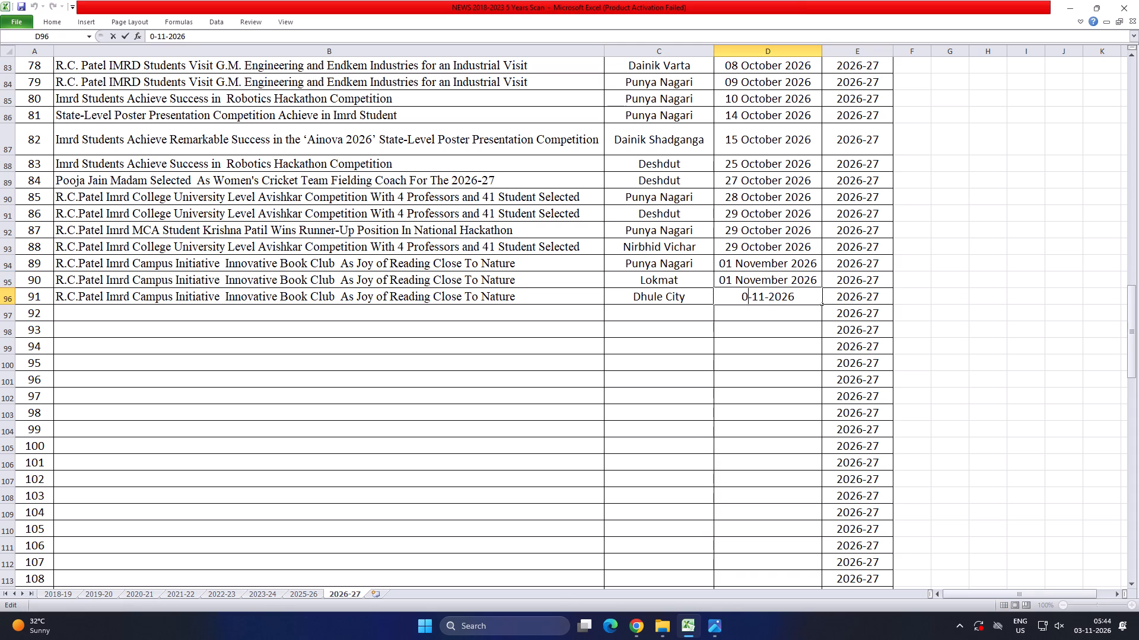
key(2)
key(Return)
Return to the image viewer and view the next November clipping, 02.11.2026 lokmat.
click(707, 621)
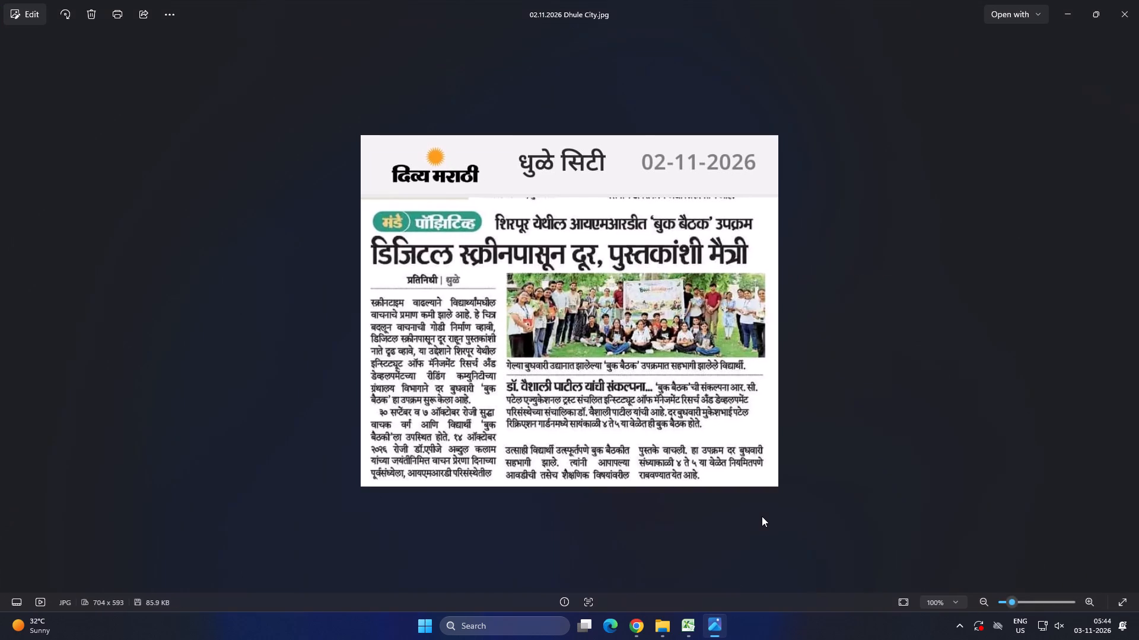
key(Right)
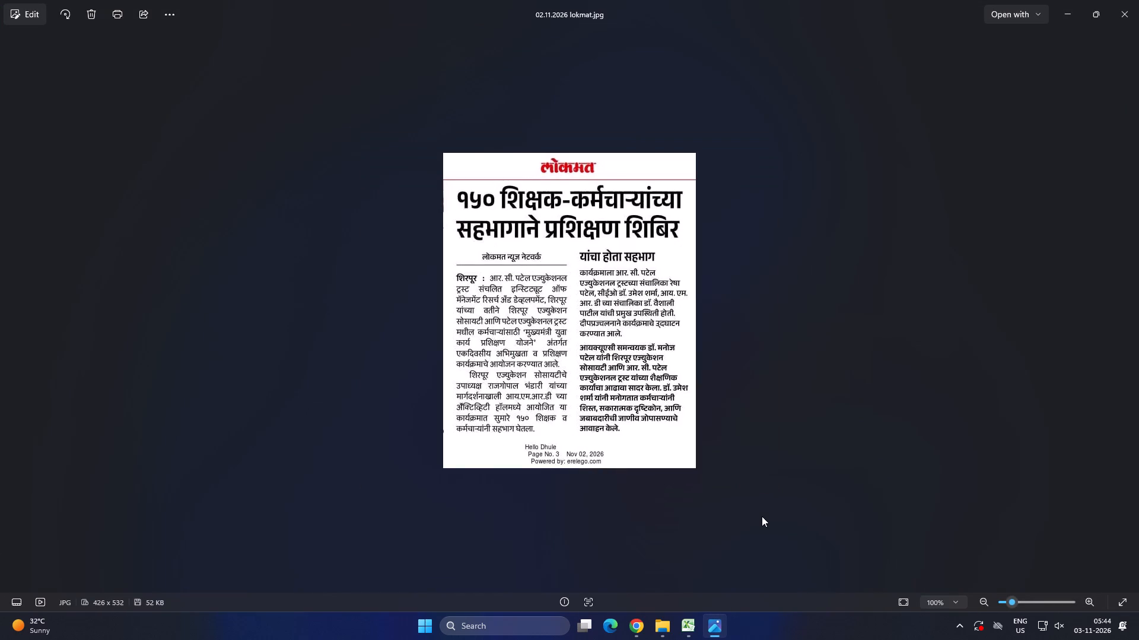
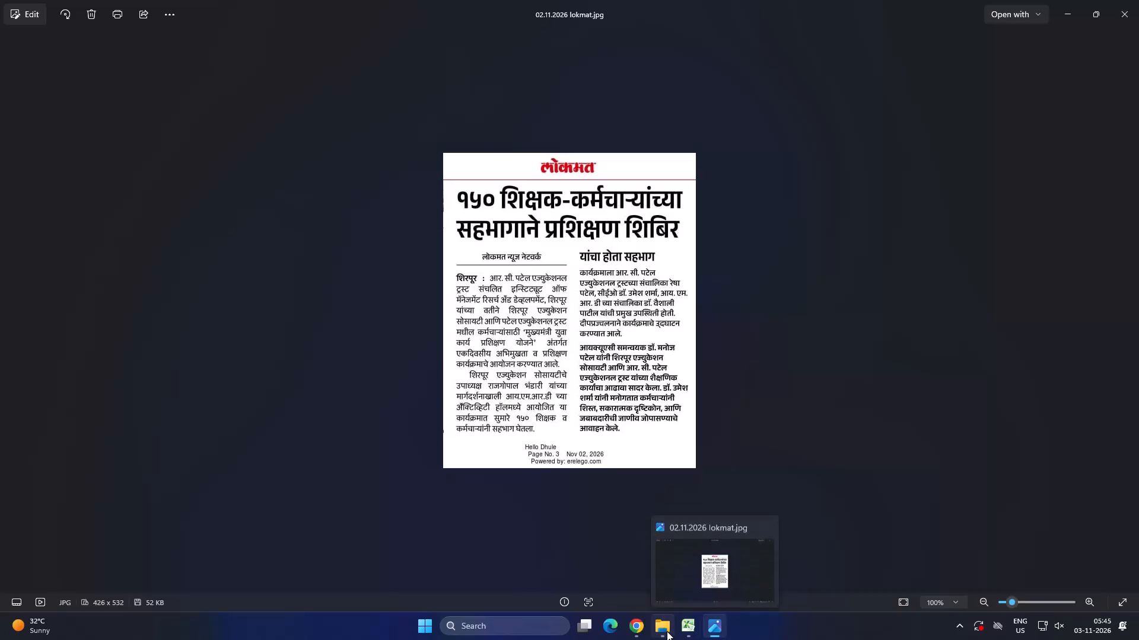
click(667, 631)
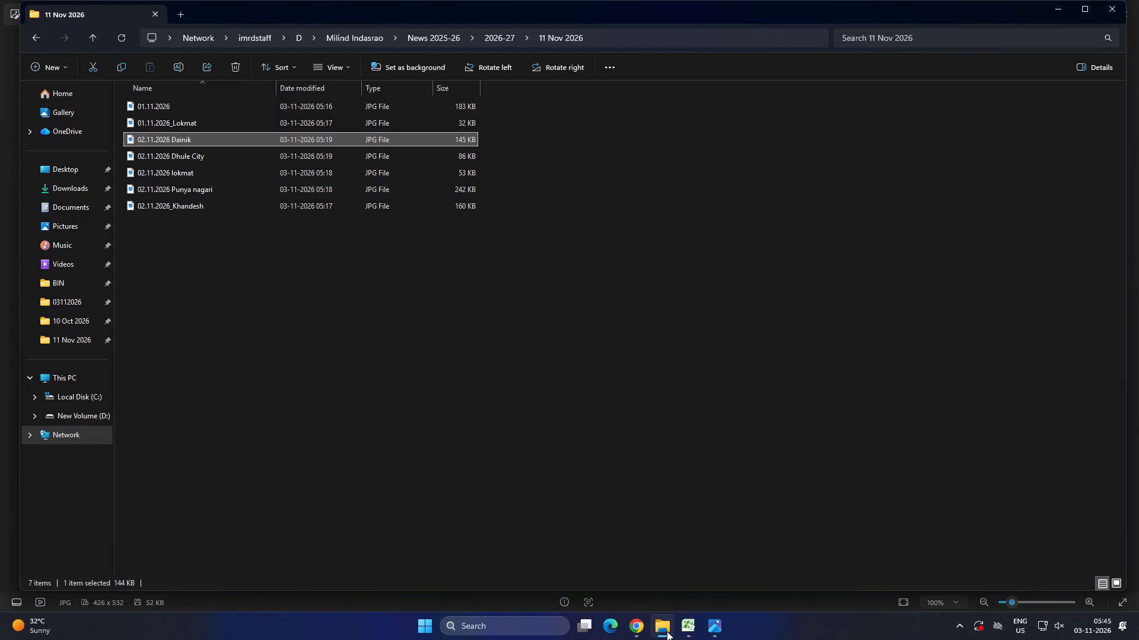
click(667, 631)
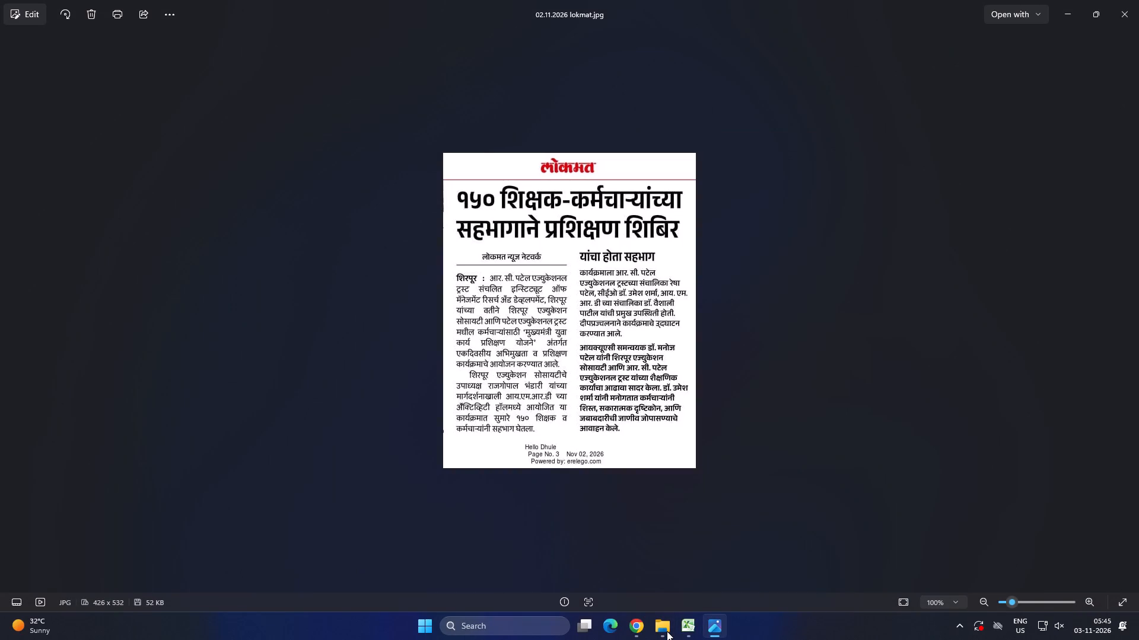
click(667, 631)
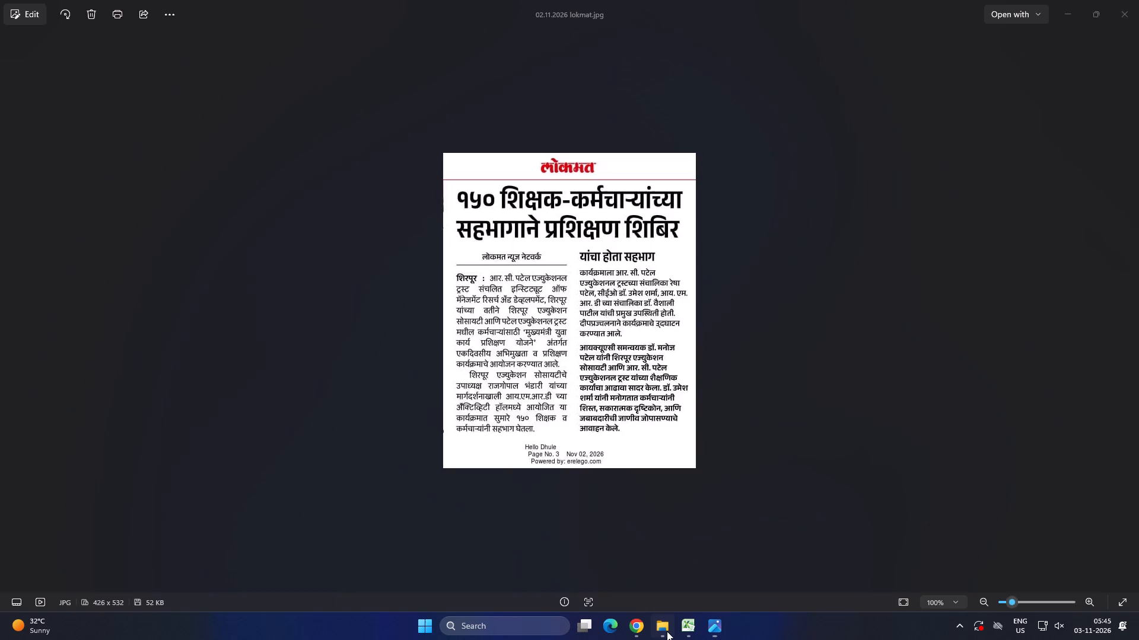
Switch to the news workbook and enter entry 92's heading as "Training Camp with the Participation of 150 Teacher And Employees".
click(687, 630)
click(324, 312)
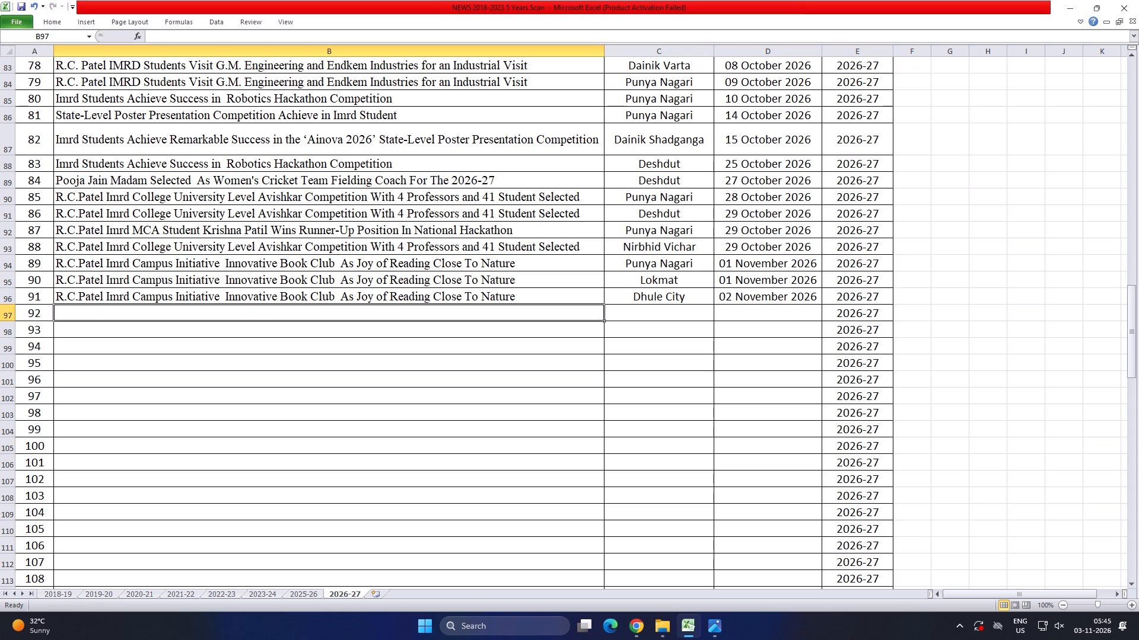
text(Im)
key(BackSpace)
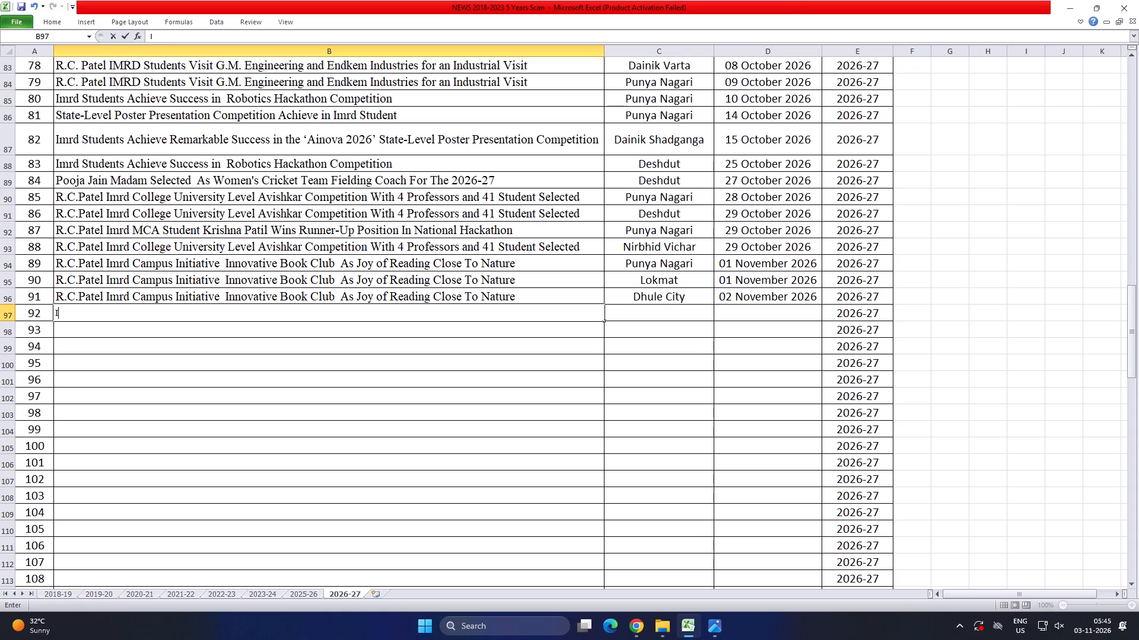
key(BackSpace)
text(Imrd)
key(space)
text(Tra)
key(BackSpace)
key(BackSpace)
key(BackSpace)
key(BackSpace)
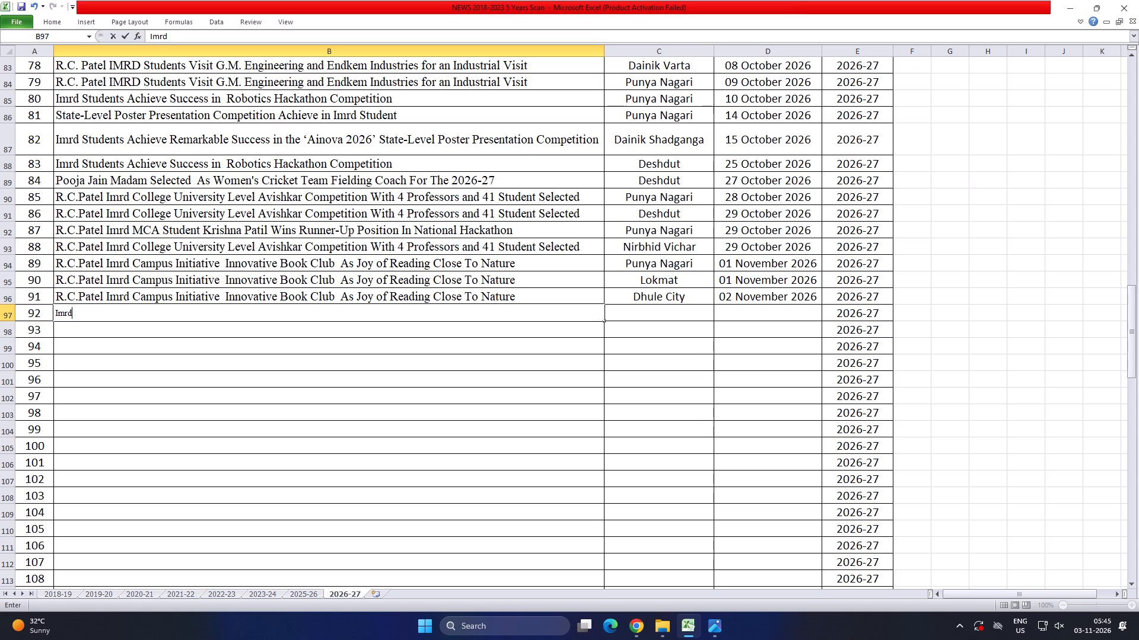
key(BackSpace)
key(BackSpace)
key(BackSpace)
key(BackSpace)
text(Tra)
text(ining Camp with the Parti)
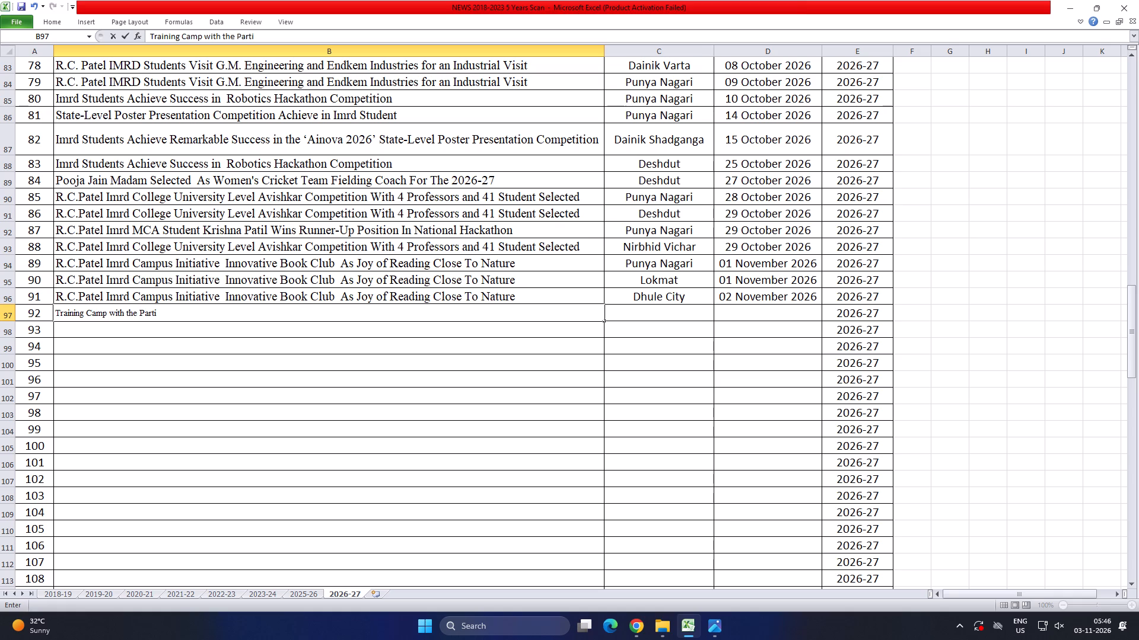
text(cipation)
key(space)
text(of 150)
key(space)
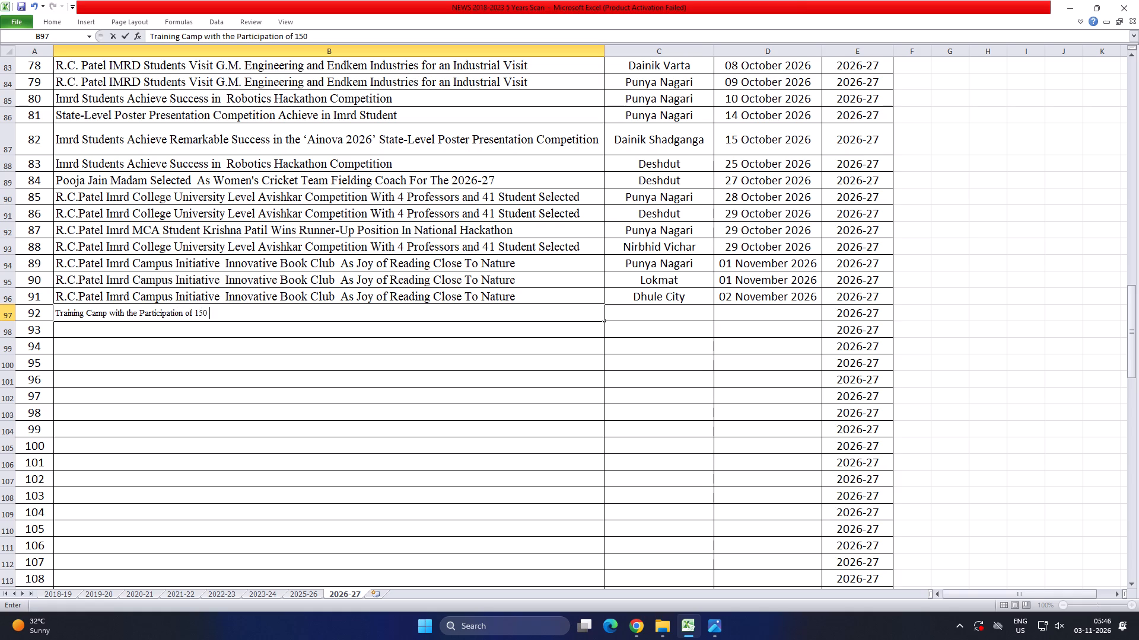
text(Teacfhi)
key(BackSpace)
key(BackSpace)
key(BackSpace)
text(her)
key(space)
text(And Emplo)
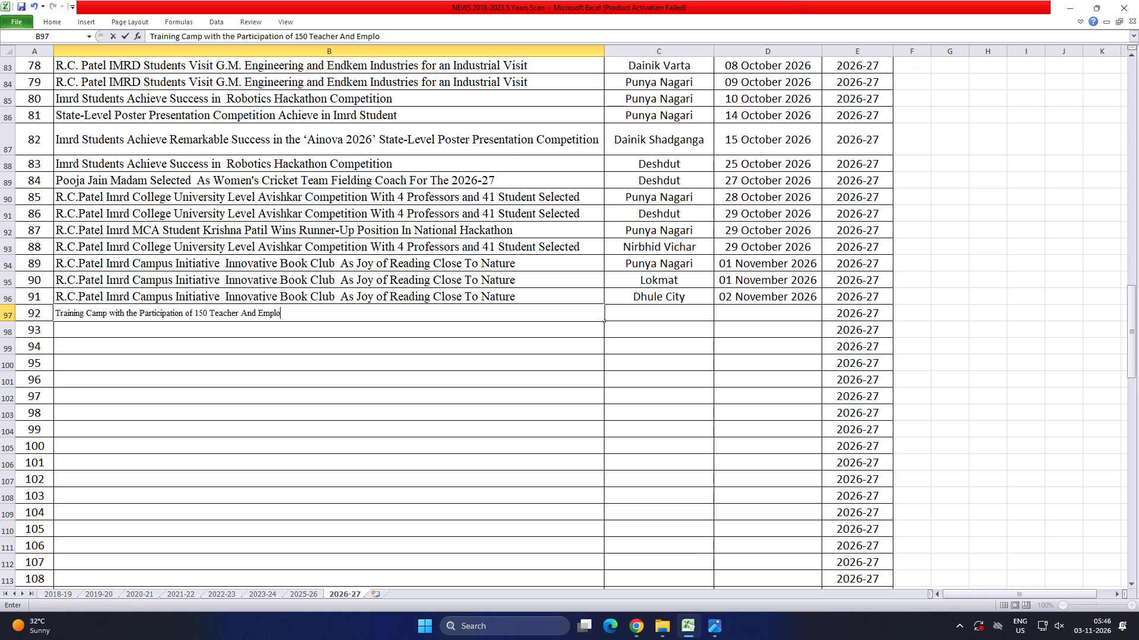
key(y)
text(ees)
key(Return)
key(Up)
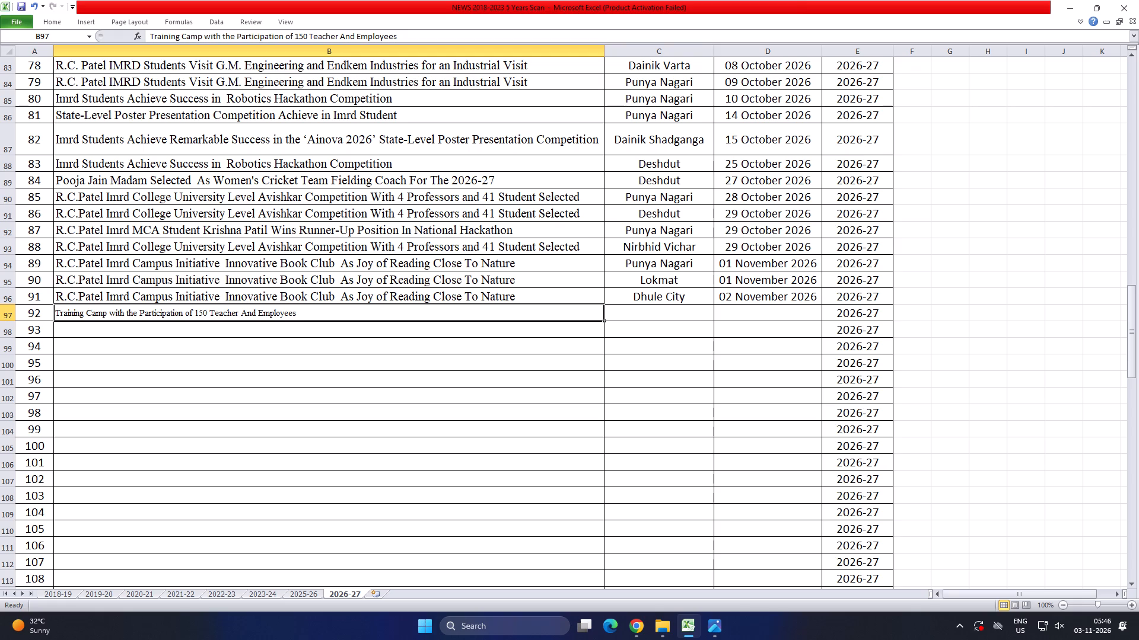
Check the newspaper on the 02.11.2026 lokmat clipping and enter Lokmat as entry 92's newspaper.
click(715, 624)
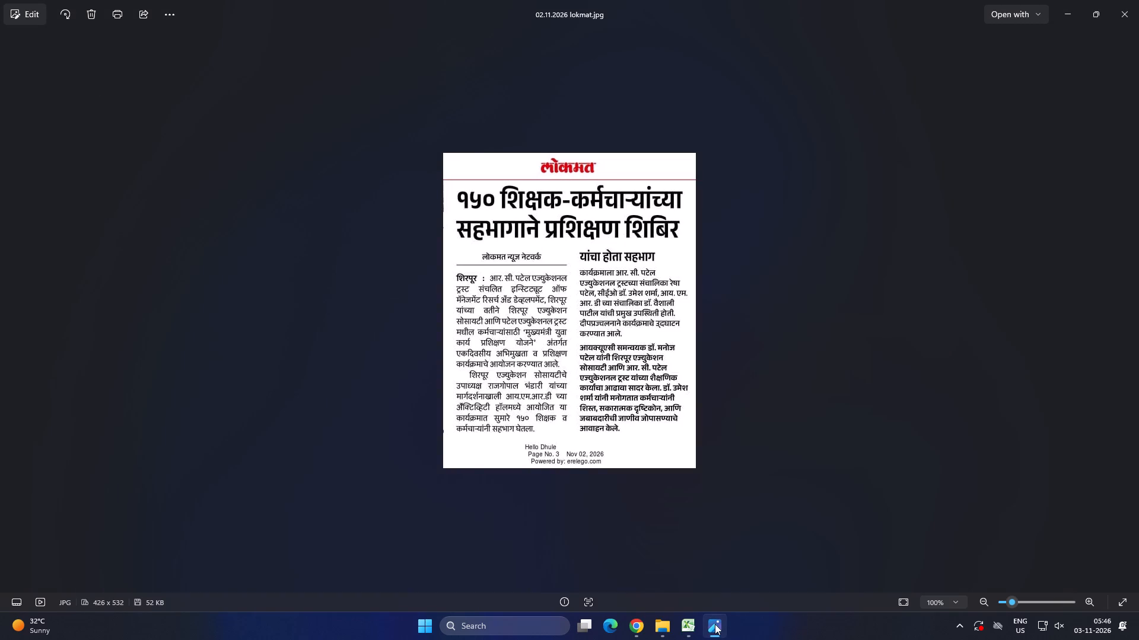
click(715, 624)
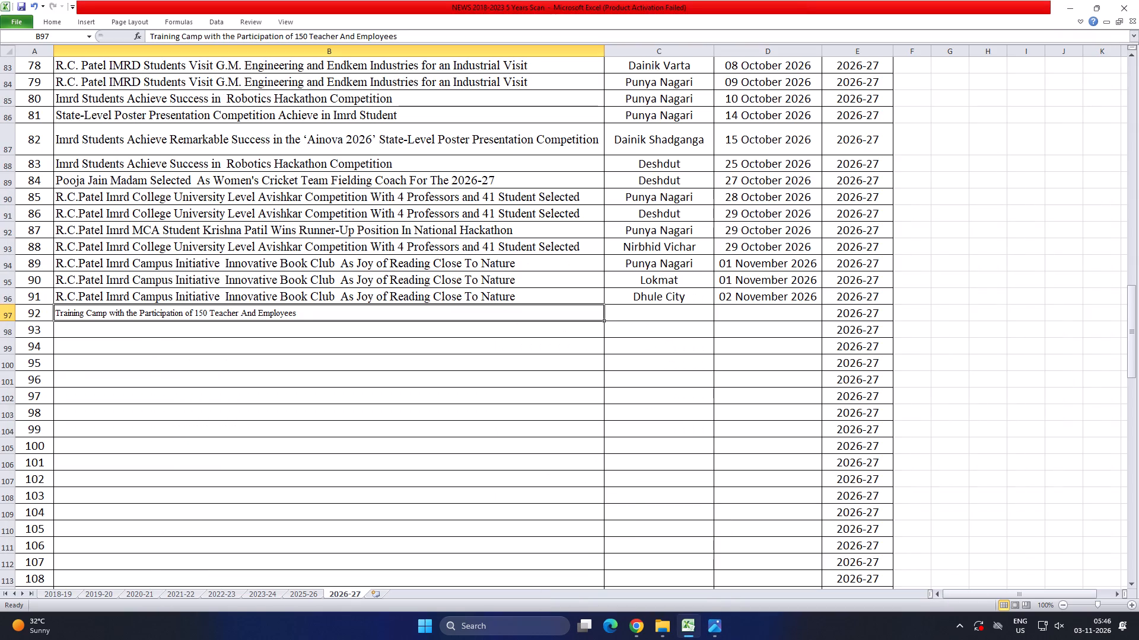
key(Right)
text(Lo)
key(Return)
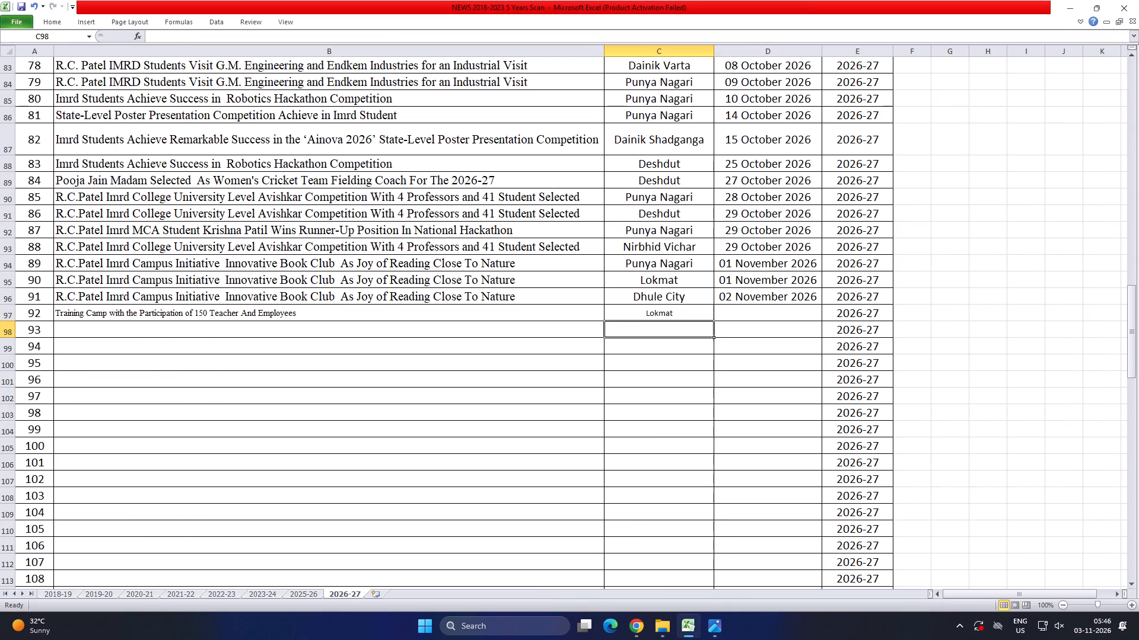
Copy entry 91's date into entry 92's date cell and save the workbook.
key(Up)
key(Right)
key(Up)
key(ctrl+c)
key(Down)
key(Return)
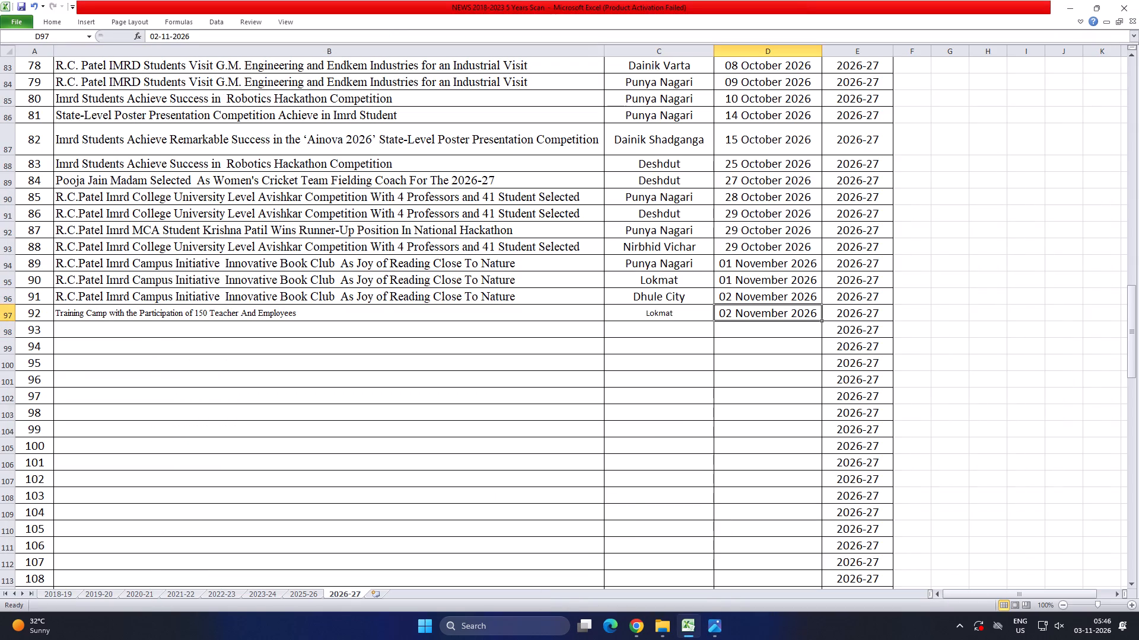
key(ctrl+s)
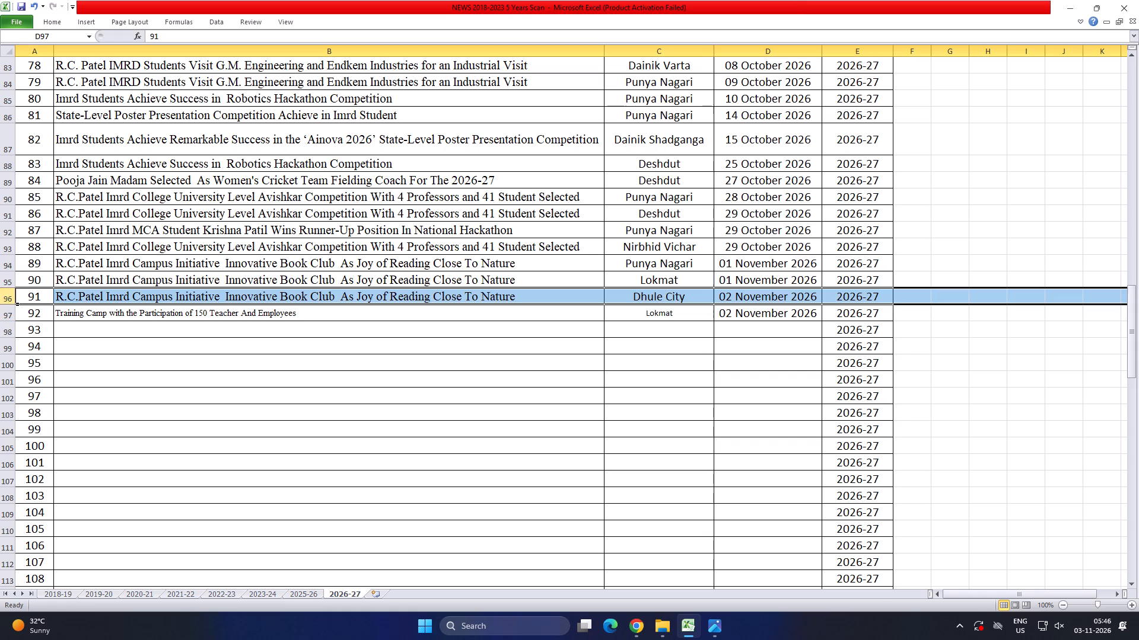
Apply the formatting of entry 91's whole row to entry 92's row with Format Painter and save the workbook.
click(12, 300)
click(46, 25)
click(50, 62)
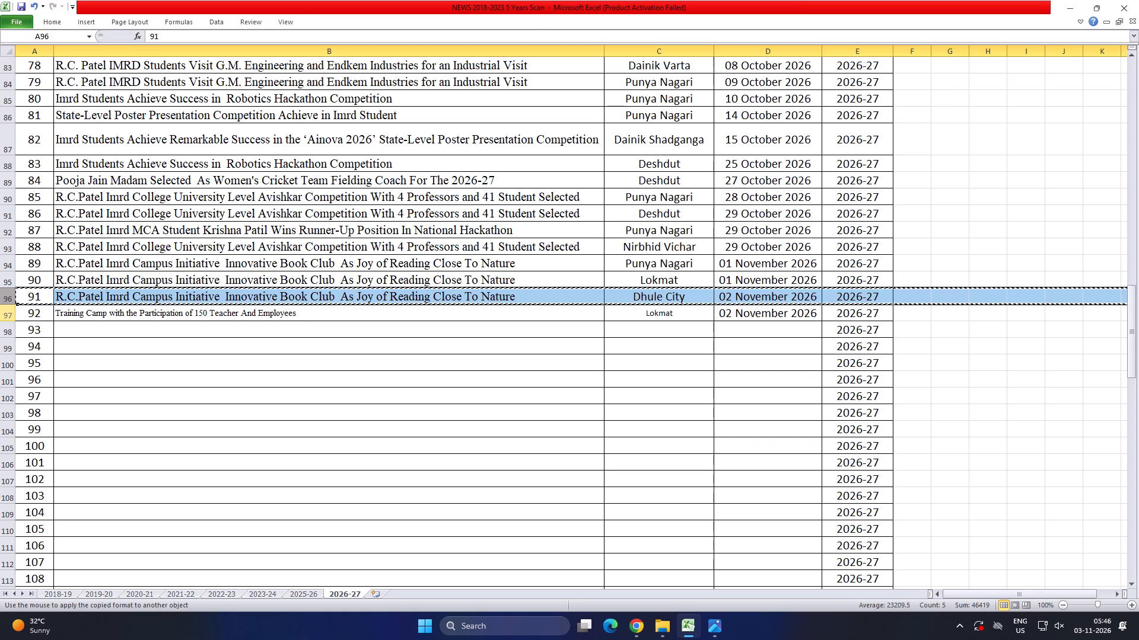
click(5, 313)
click(184, 412)
key(ctrl+s)
key(ctrl+s)
key(ctrl+s)
key(ctrl+s)
key(ctrl+s)
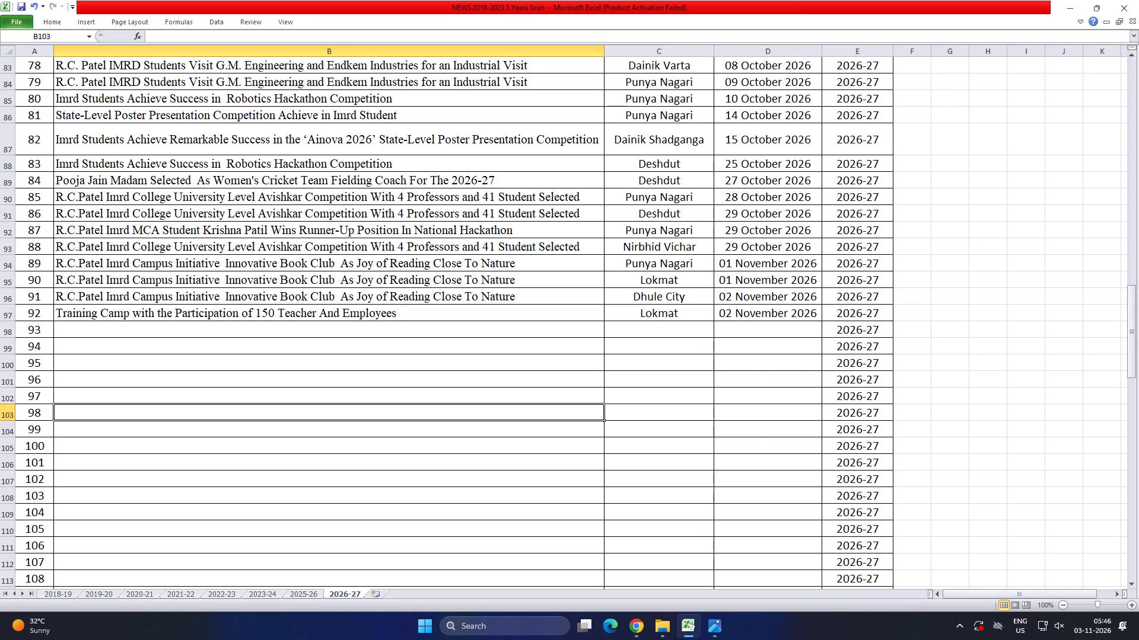
Close the news workbook.
click(1117, 10)
Open the 02.11.2026 Dhule City clipping from the 11 Nov 2026 folder and browse to 02.11.2026 Punya nagari.
click(537, 456)
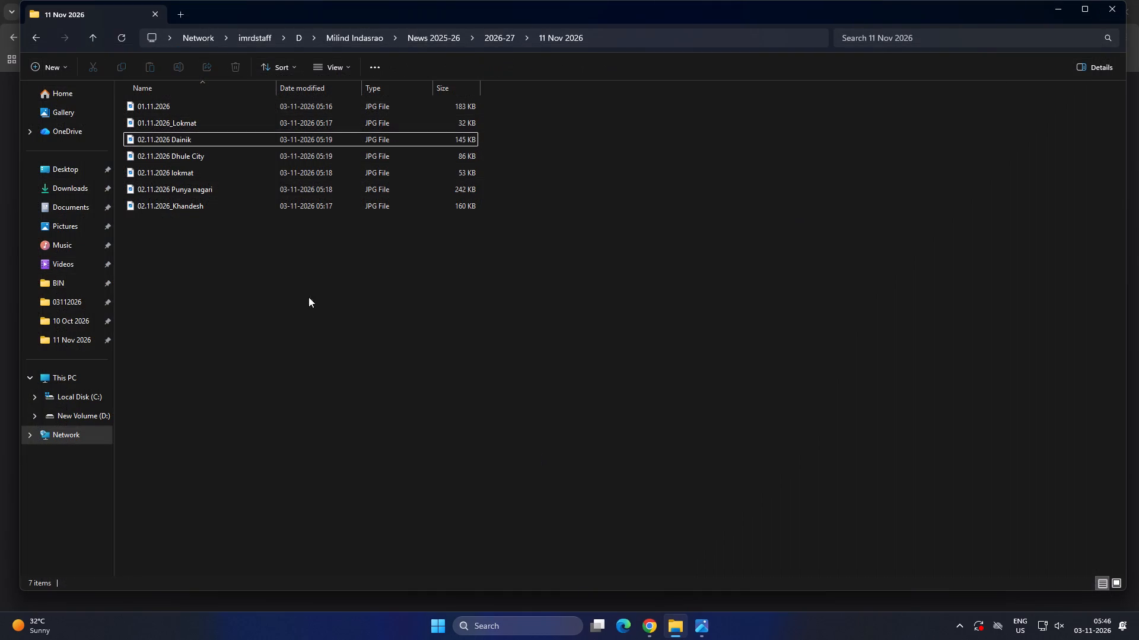
double_click(208, 158)
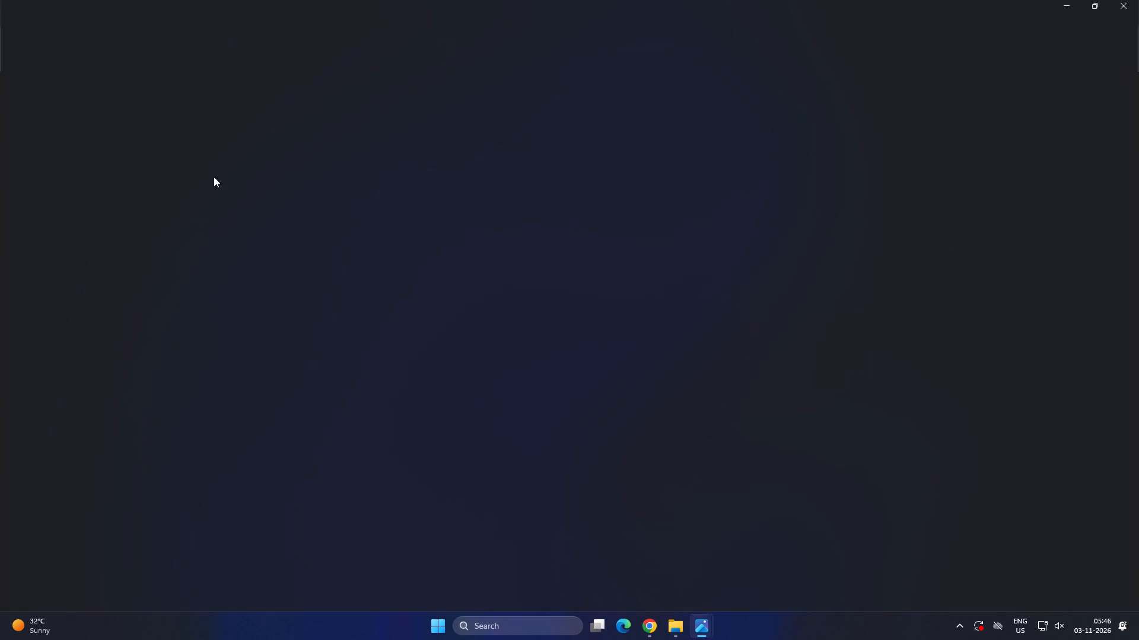
key(Right)
key(Right)
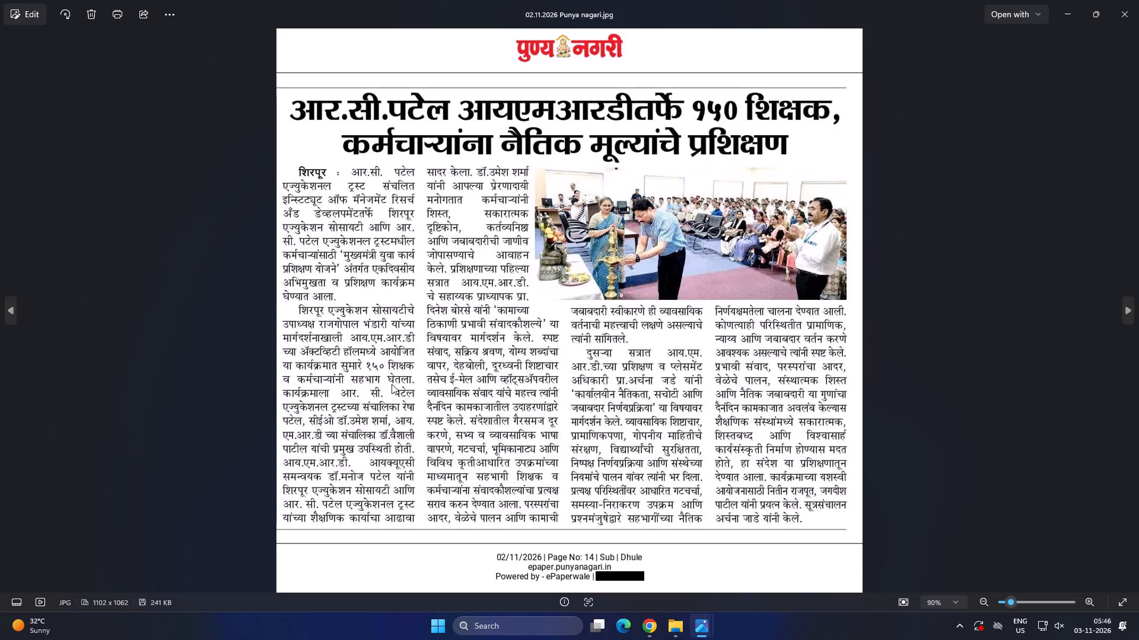
key(Right)
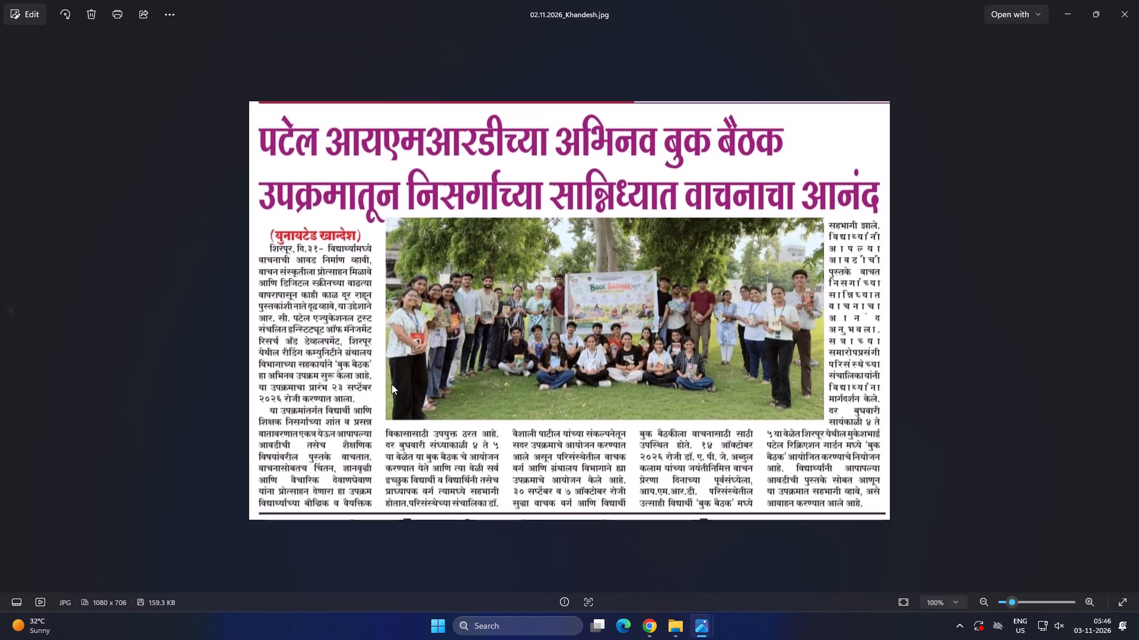
key(Left)
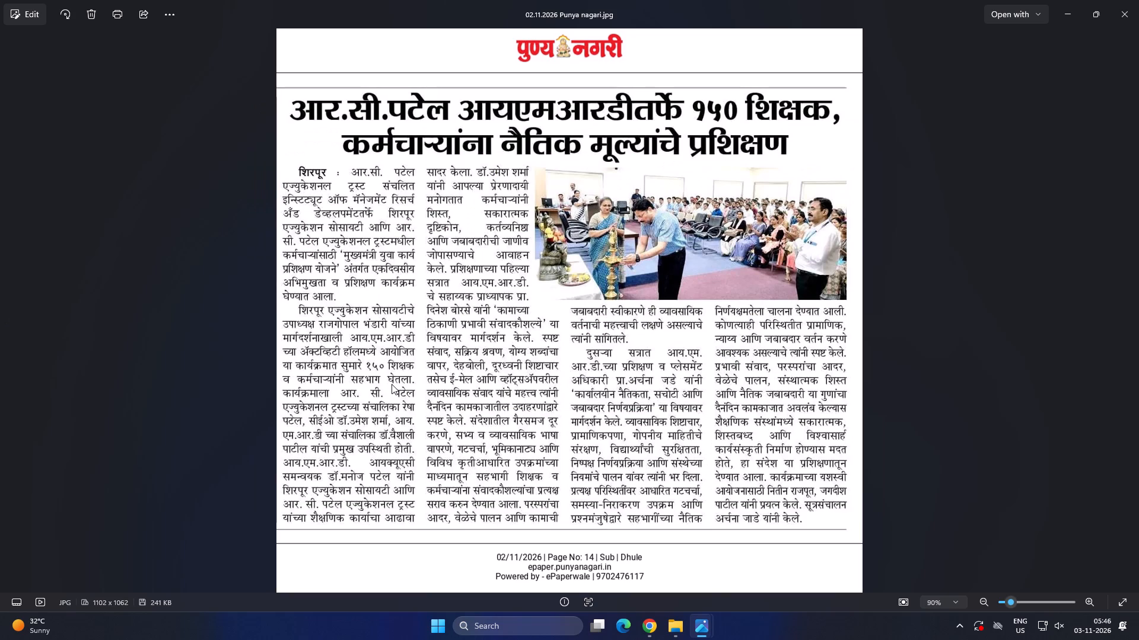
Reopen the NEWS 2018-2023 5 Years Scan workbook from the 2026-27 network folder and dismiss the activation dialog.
click(675, 614)
click(318, 385)
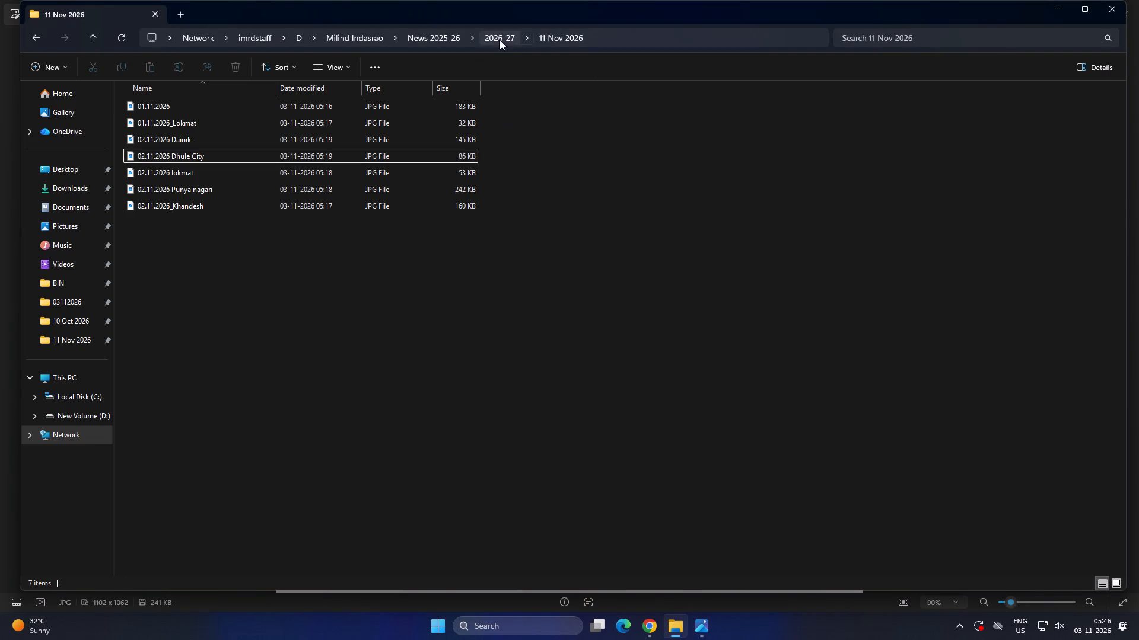
click(499, 40)
click(335, 431)
double_click(210, 268)
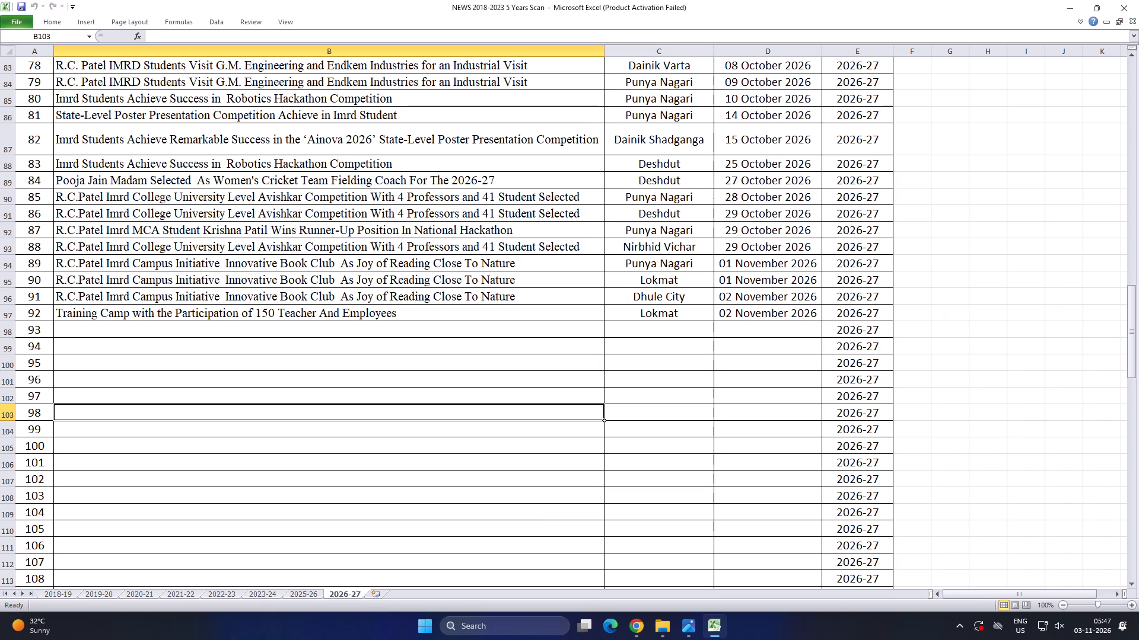
click(693, 429)
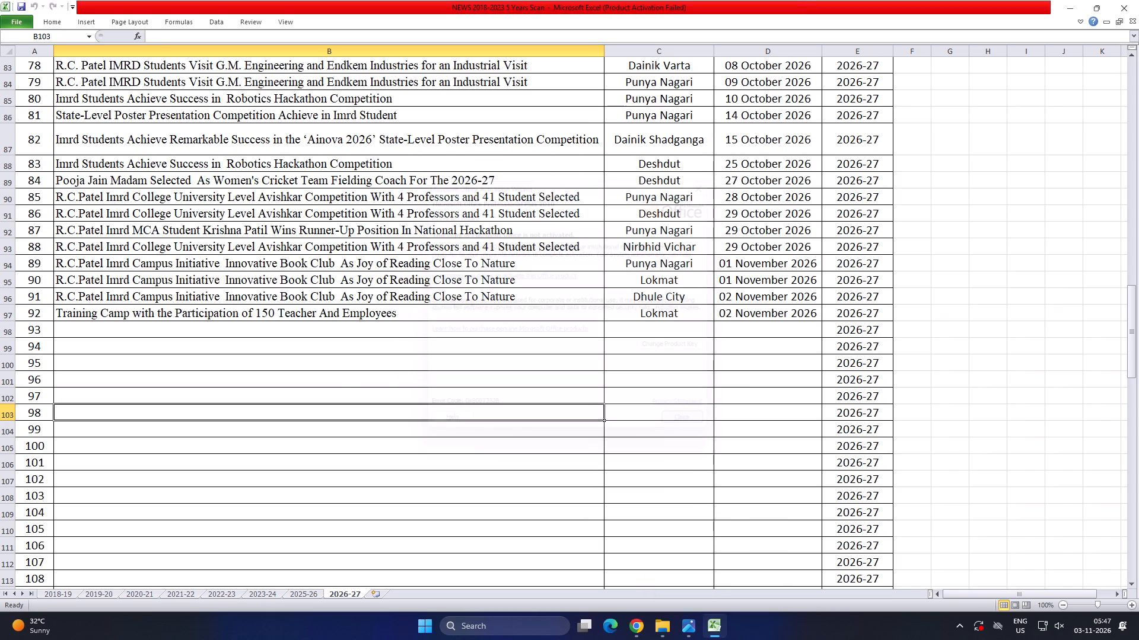
Check the 02.11.2026 Punya nagari clipping and copy entry 92's heading, Training Camp with the Participation of 150 Teacher And Employees, into entry 93.
double_click(409, 314)
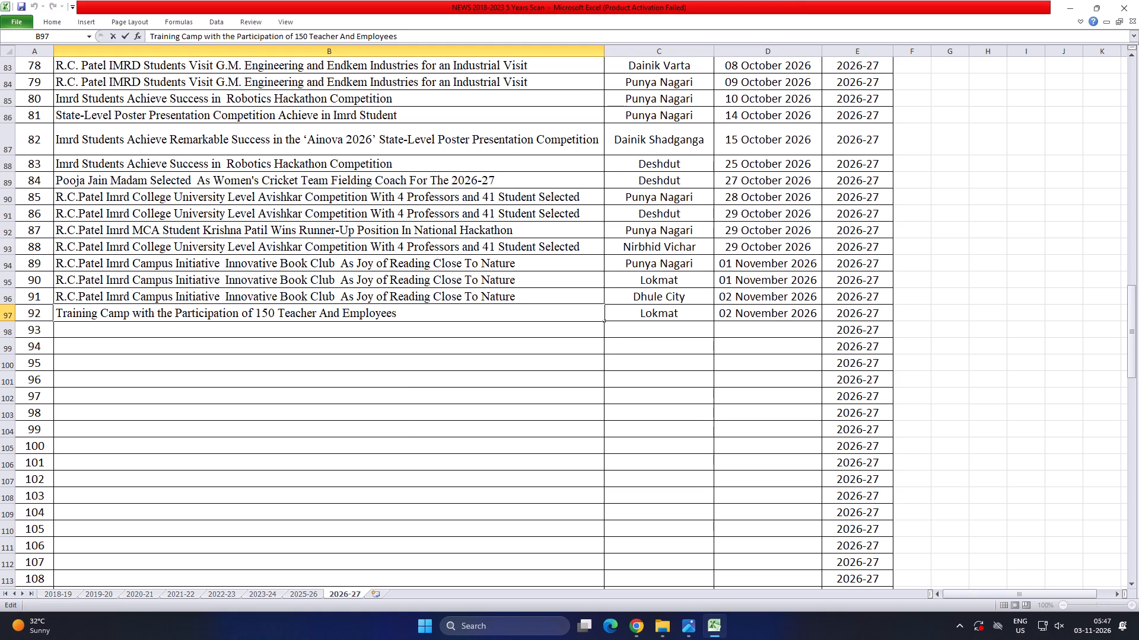
click(699, 628)
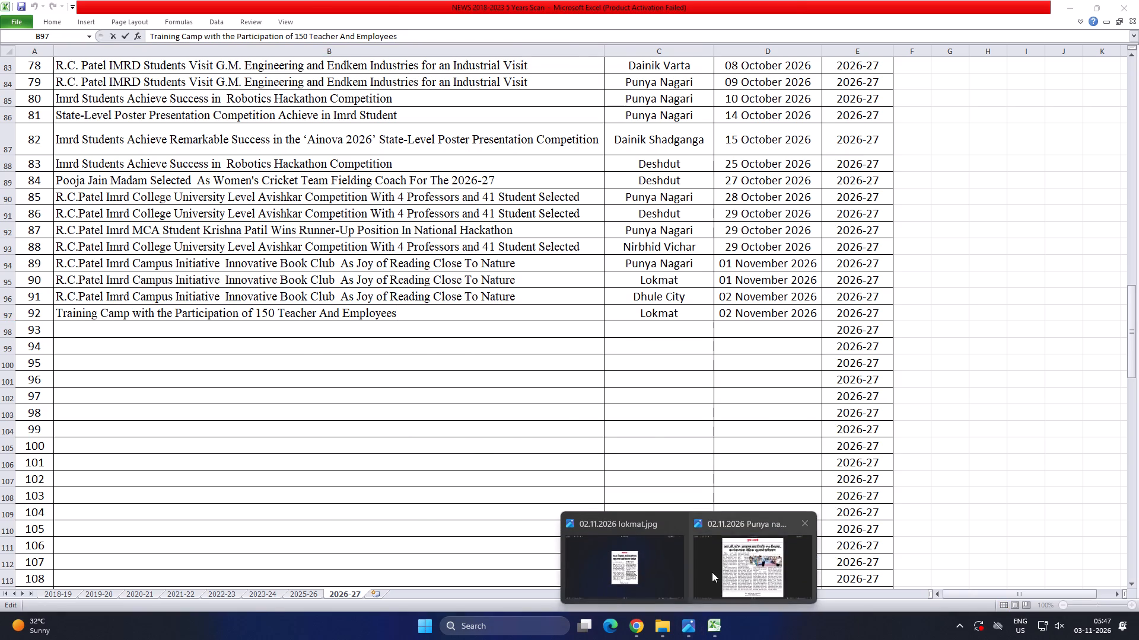
click(712, 571)
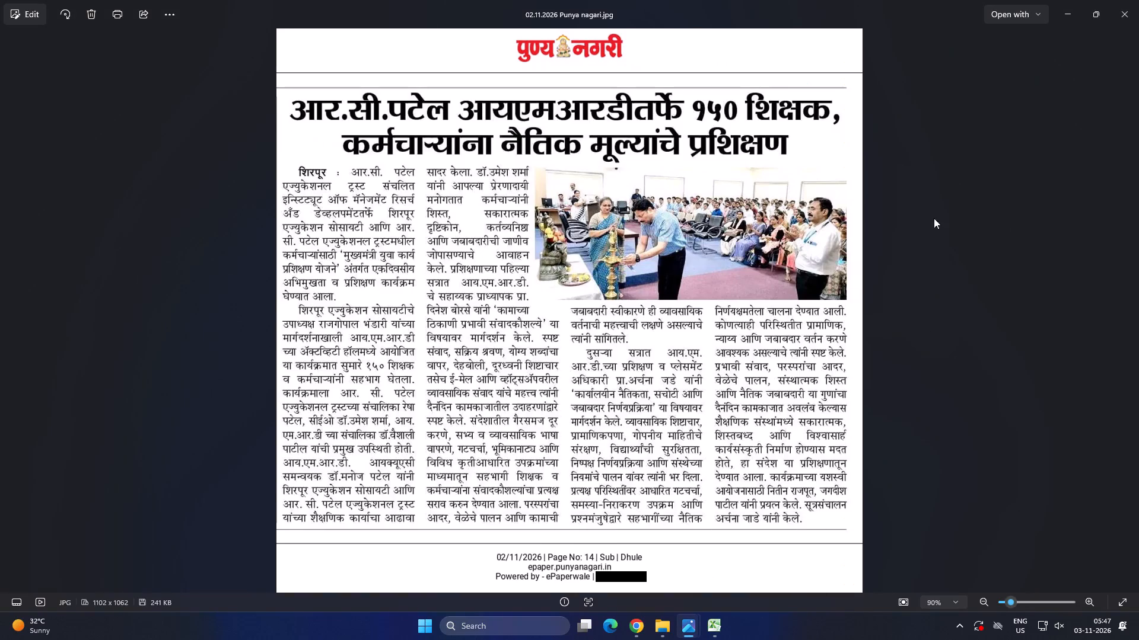
click(1066, 8)
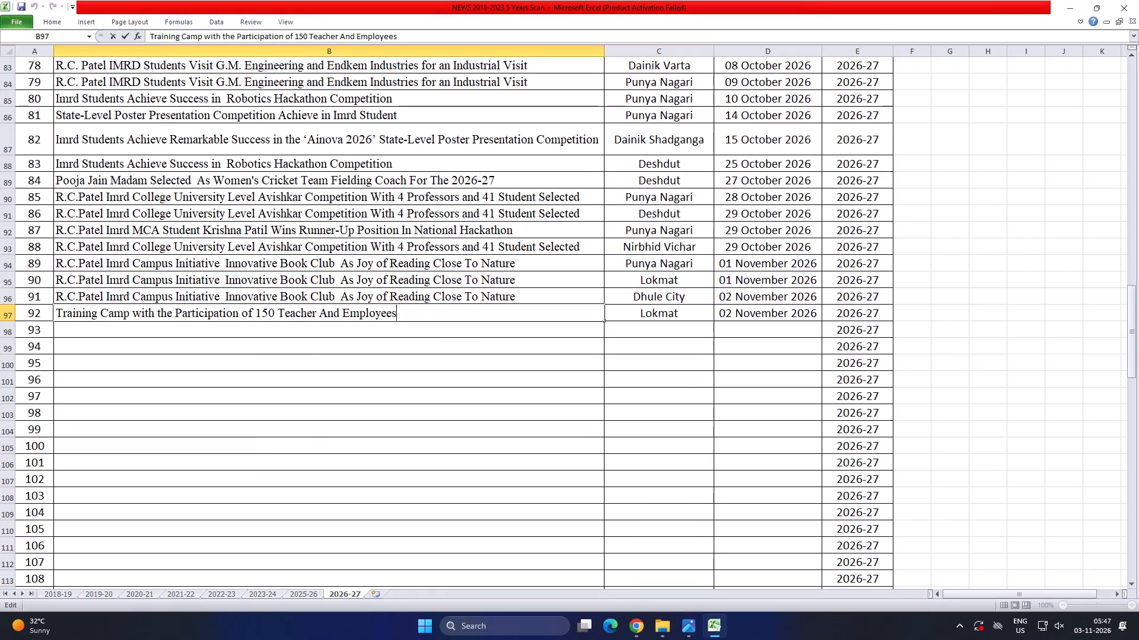
click(421, 313)
click(489, 345)
click(478, 319)
key(ctrl+c)
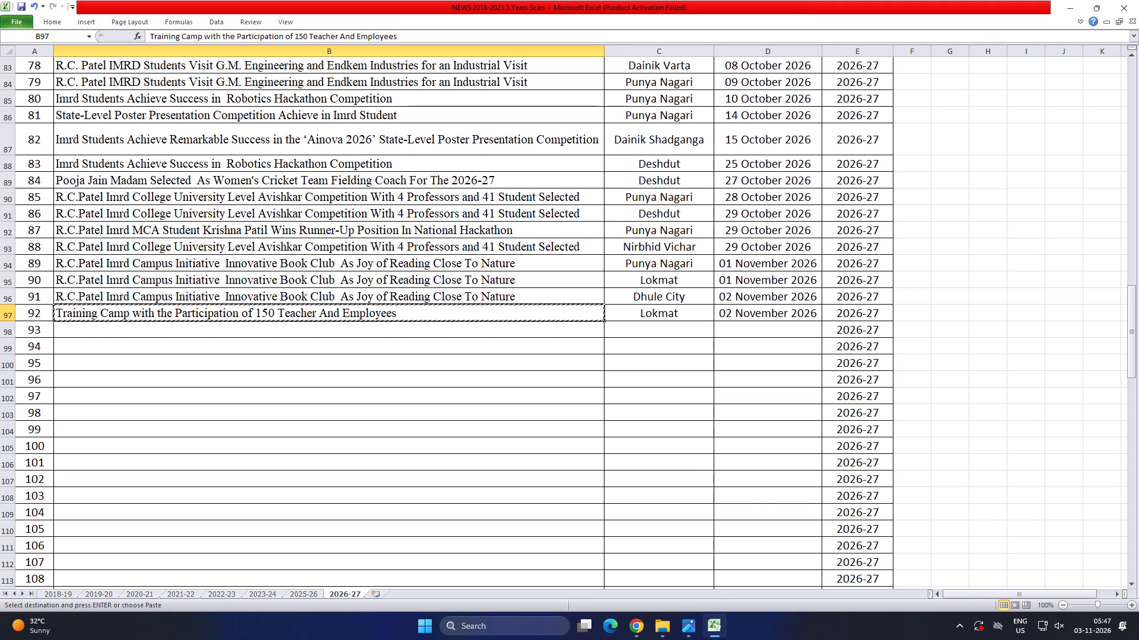
click(475, 333)
key(Return)
Recheck the clipping and fill entry 93's newspaper as Punya Nagari and its date as 02 November 2026, copied from entry 92.
click(695, 632)
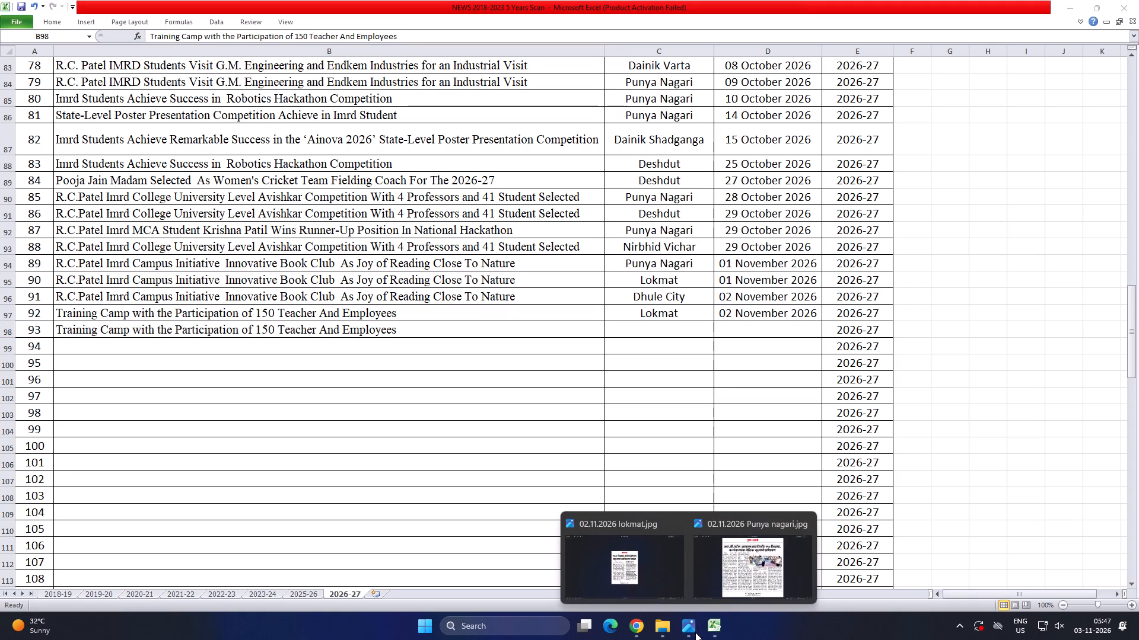
click(735, 592)
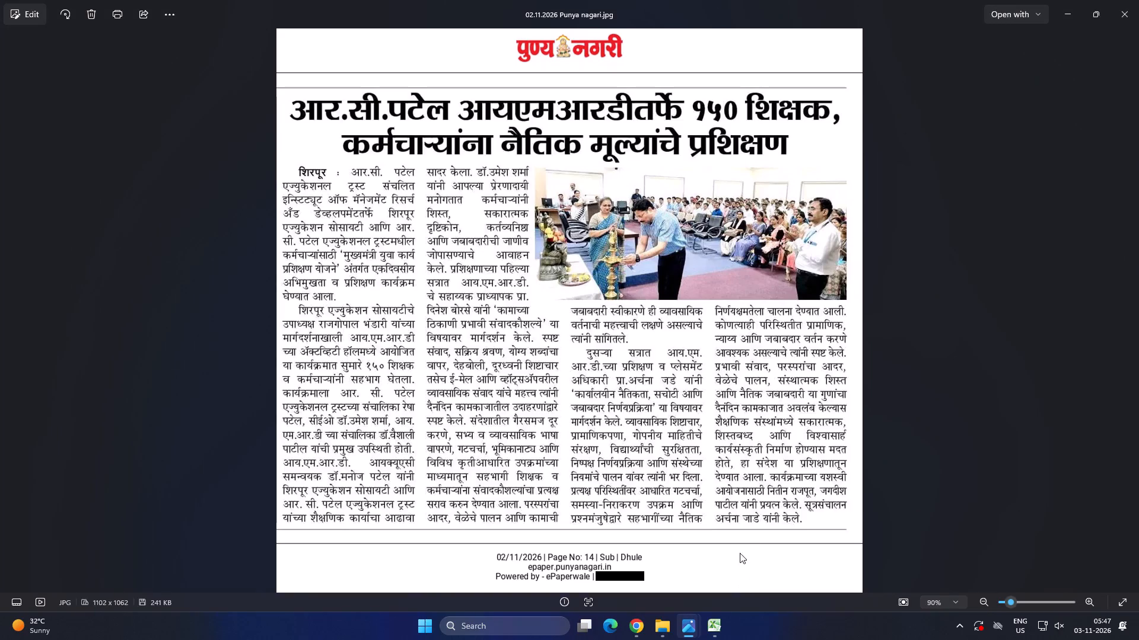
click(715, 626)
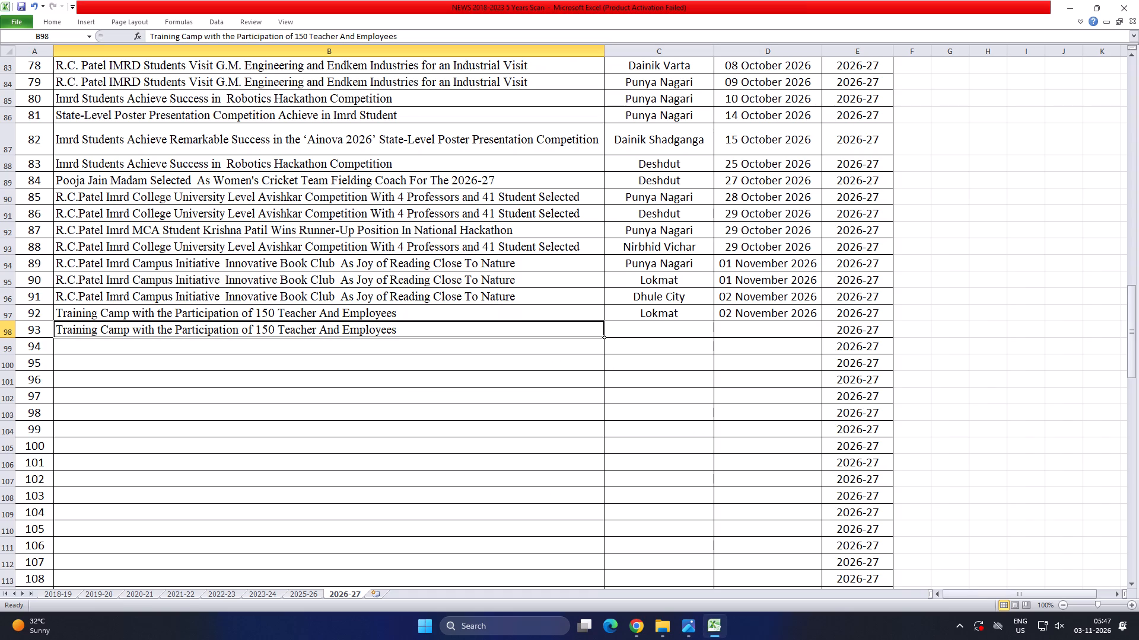
key(Right)
key(shift+p)
key(u)
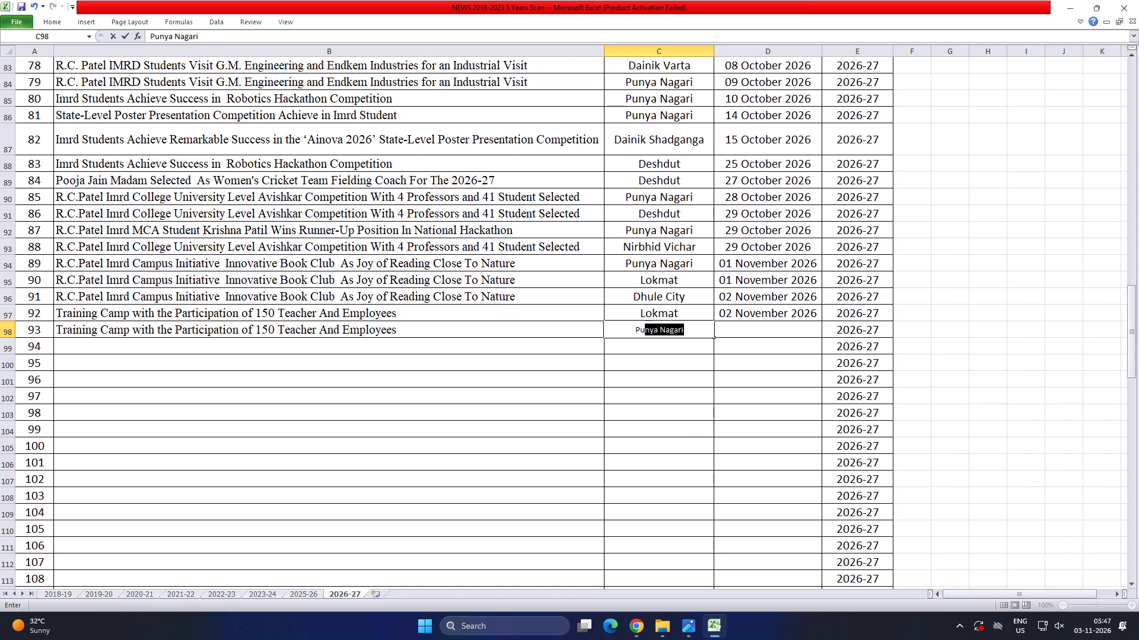
key(Return)
key(Up)
key(Right)
key(Up)
key(ctrl+c)
key(Down)
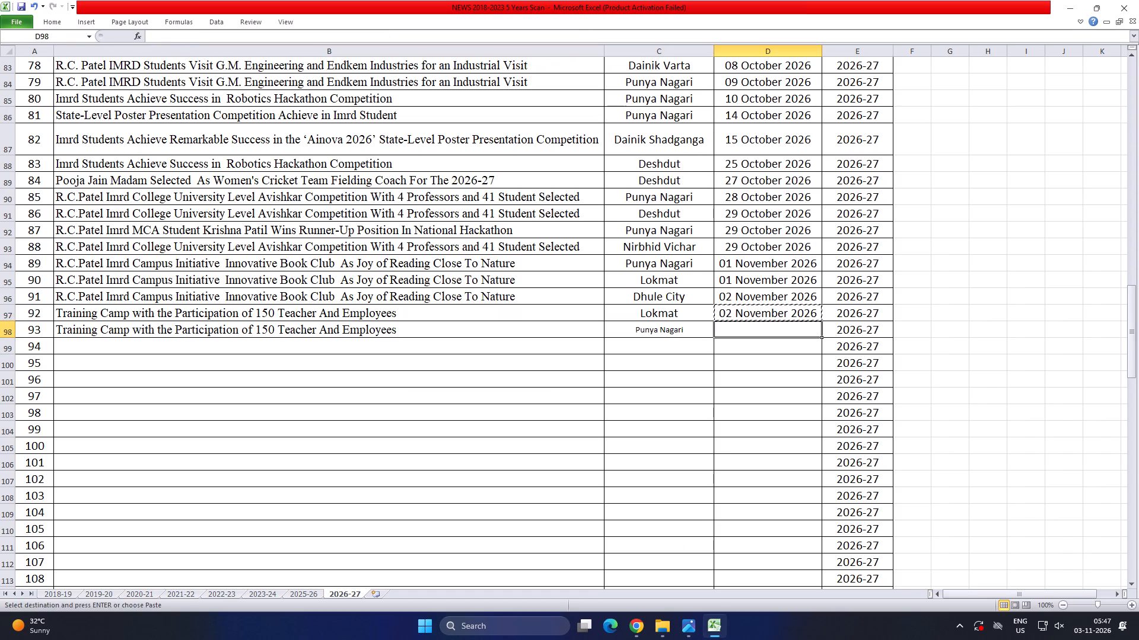
key(Return)
View the 02.11.2026_Khandesh clipping, close it, and insert a blank row between entries 91 and 92 in the 2026-27 sheet.
click(701, 629)
click(720, 553)
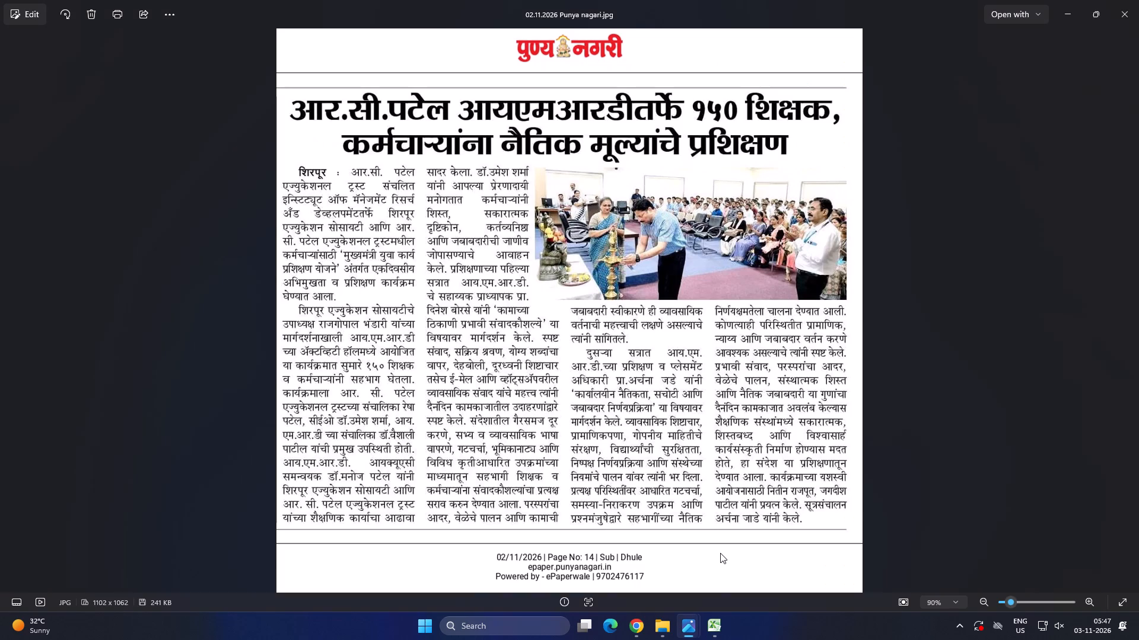
key(Right)
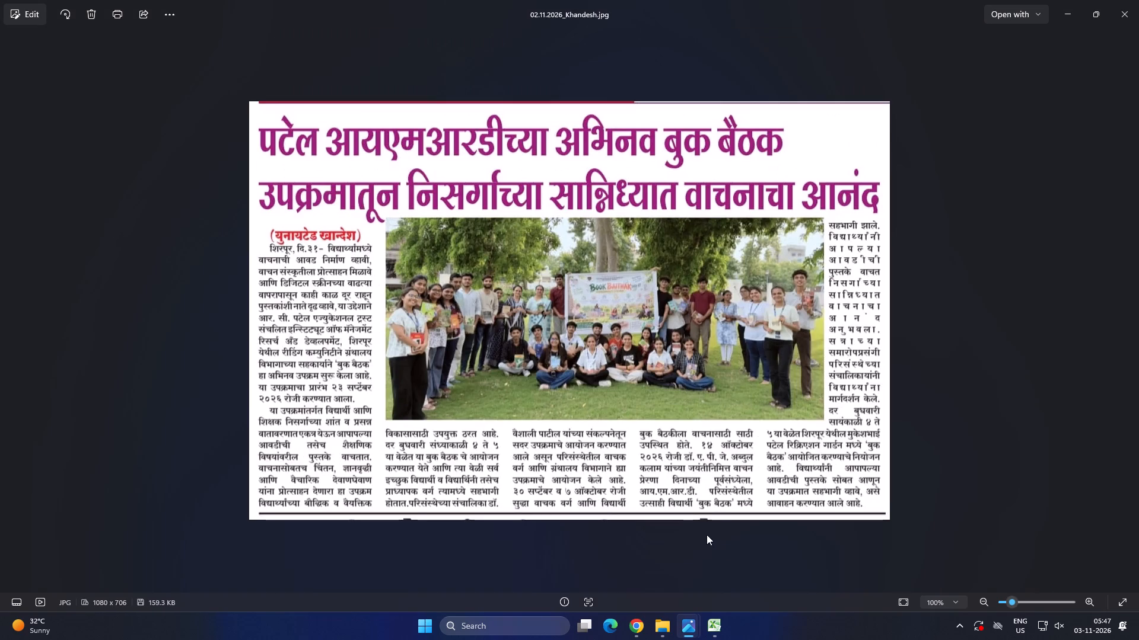
click(1125, 17)
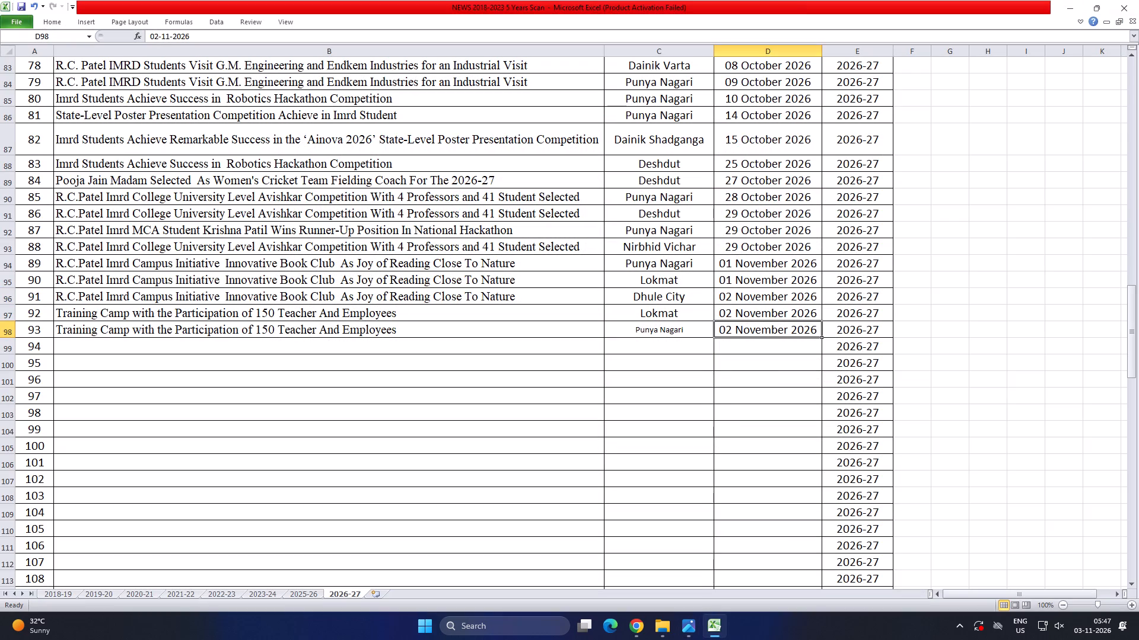
click(1, 315)
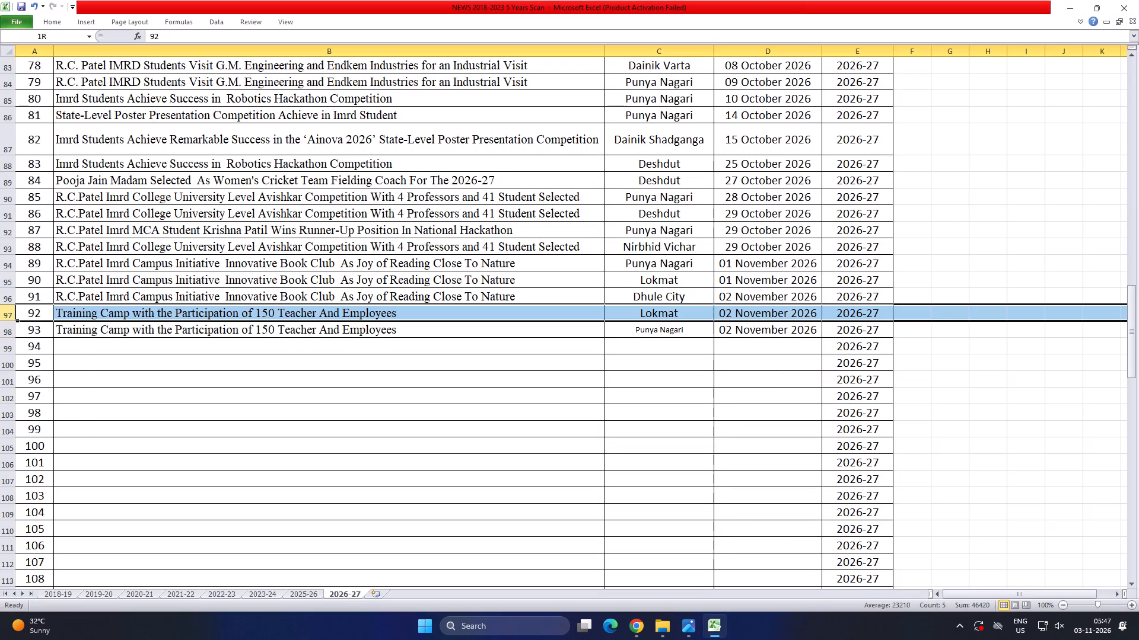
right_click(1, 315)
click(33, 399)
click(119, 426)
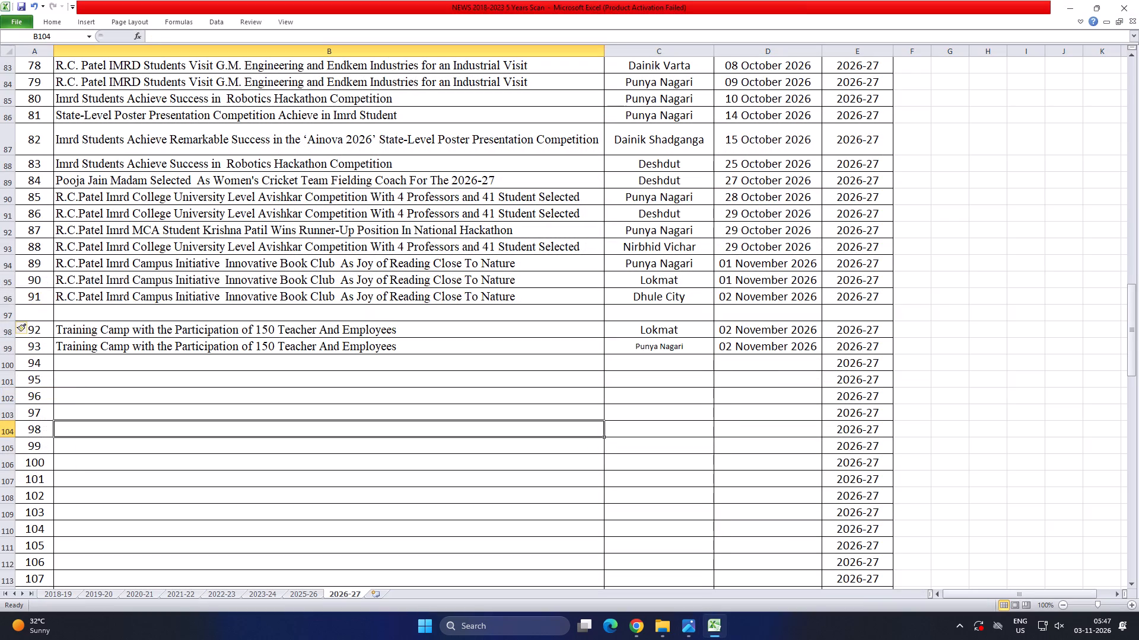
Copy entry 91's heading about the Innovative Book Club into the blank row below it.
click(95, 299)
click(104, 317)
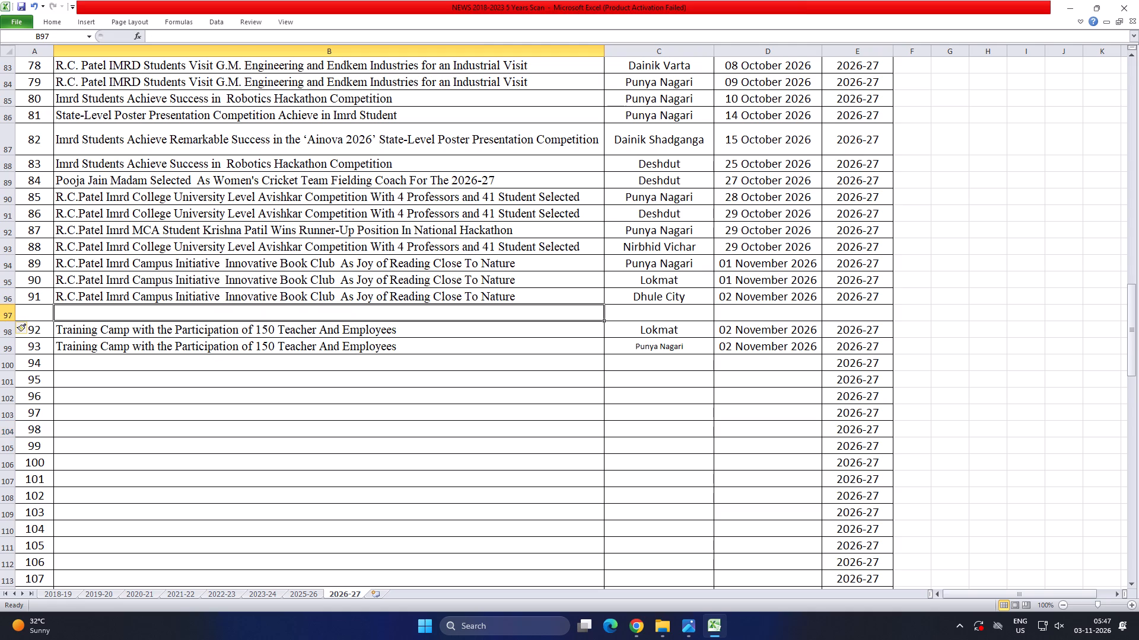
click(106, 292)
key(ctrl+c)
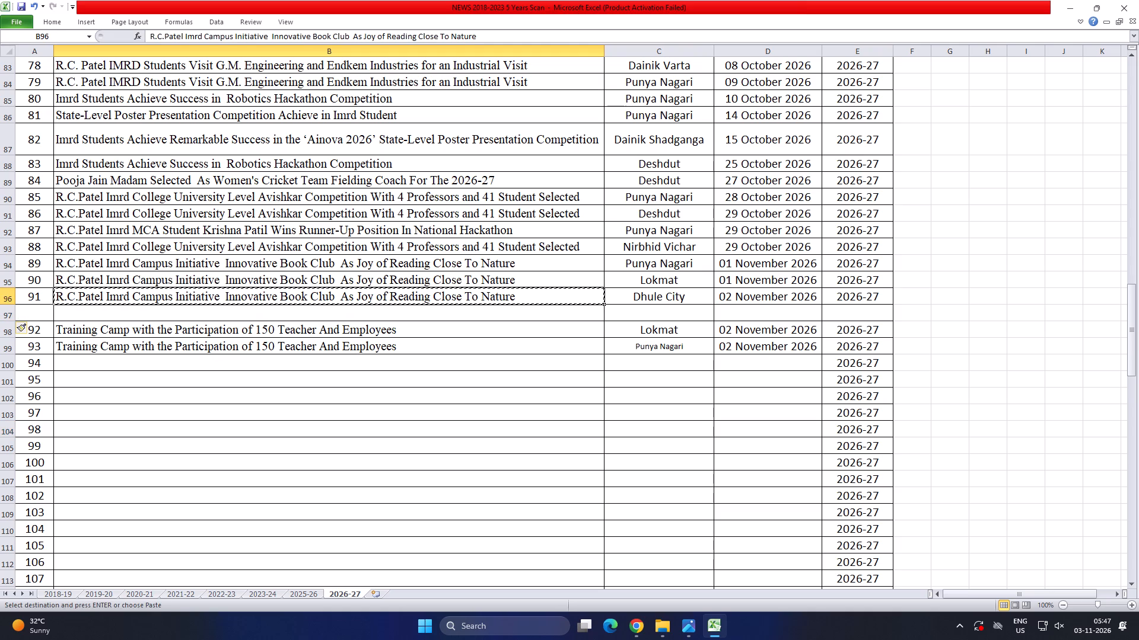
click(110, 320)
key(Return)
Complete the inserted row with newspaper Yunieted Khandesh, date 02 November 2026 and year 2026-27, copying the date and year from entry 91.
click(621, 312)
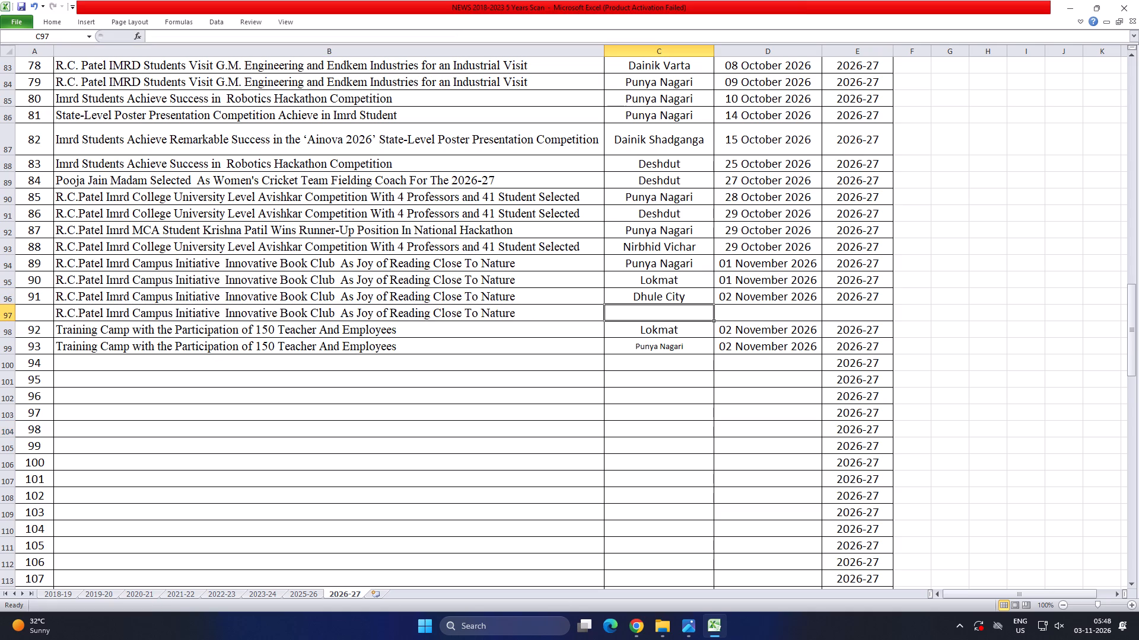
text(Yu)
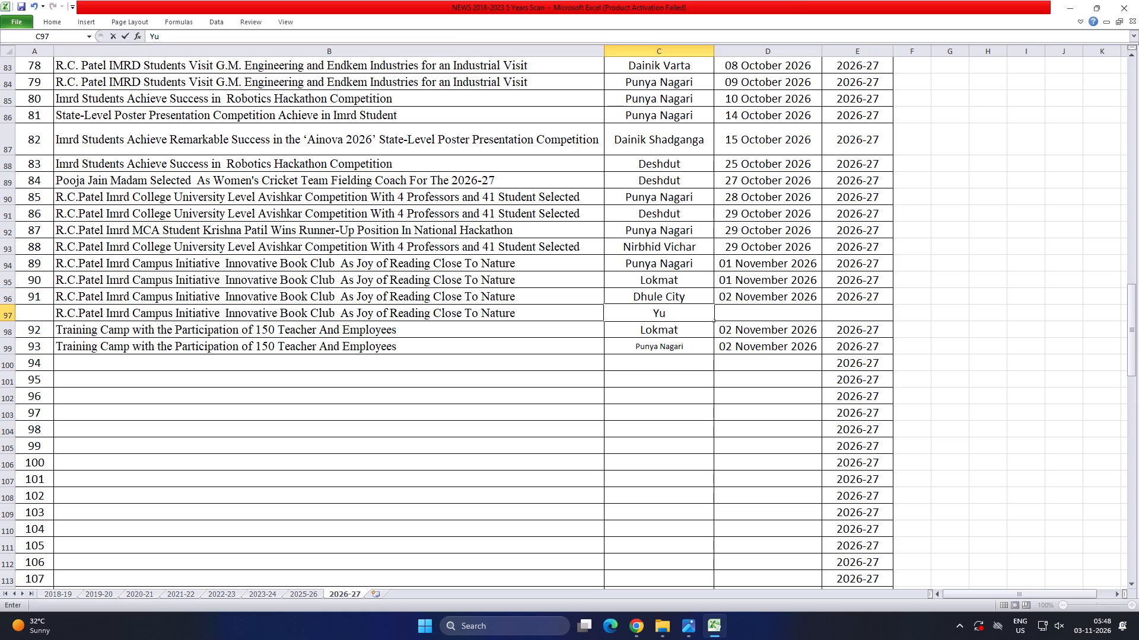
text(nieted Khandesh)
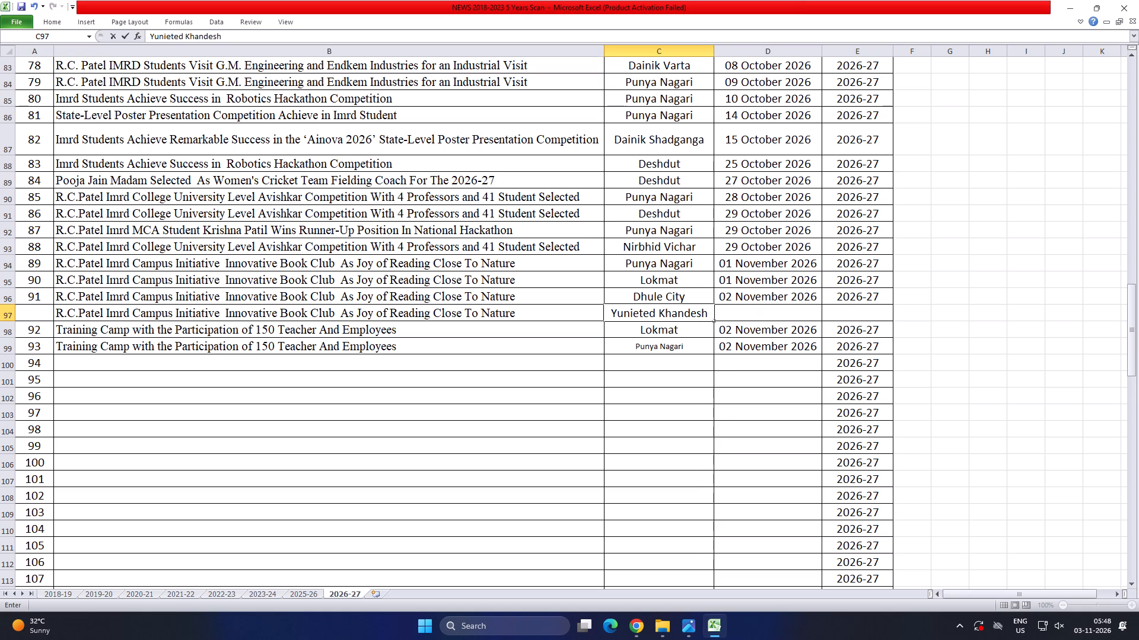
click(752, 303)
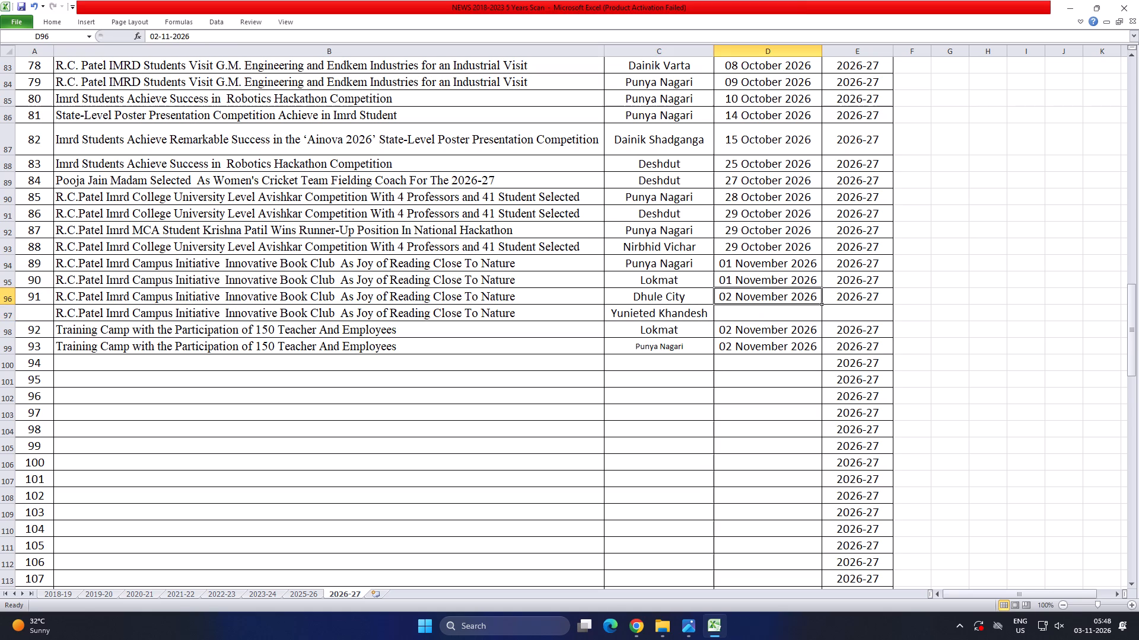
key(ctrl+c)
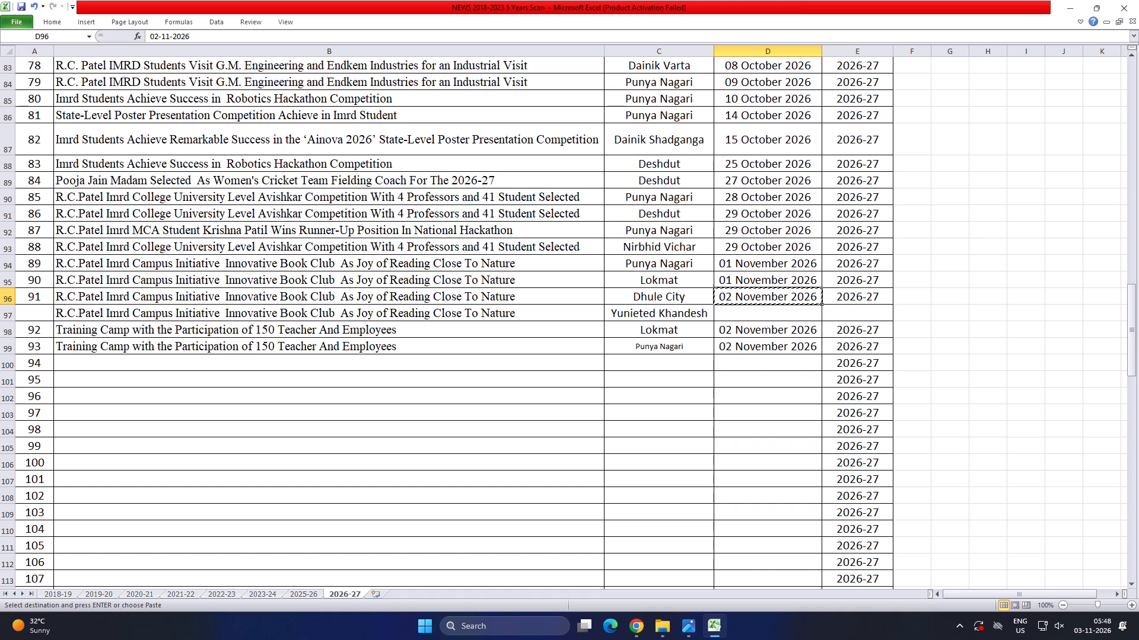
key(Down)
key(ctrl+v)
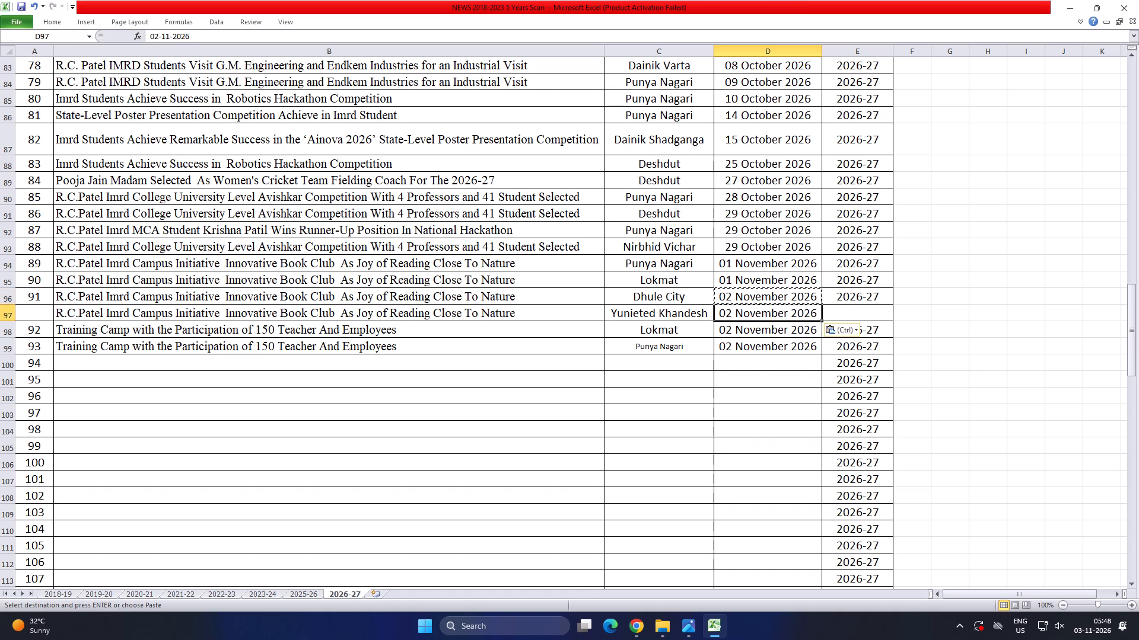
click(859, 300)
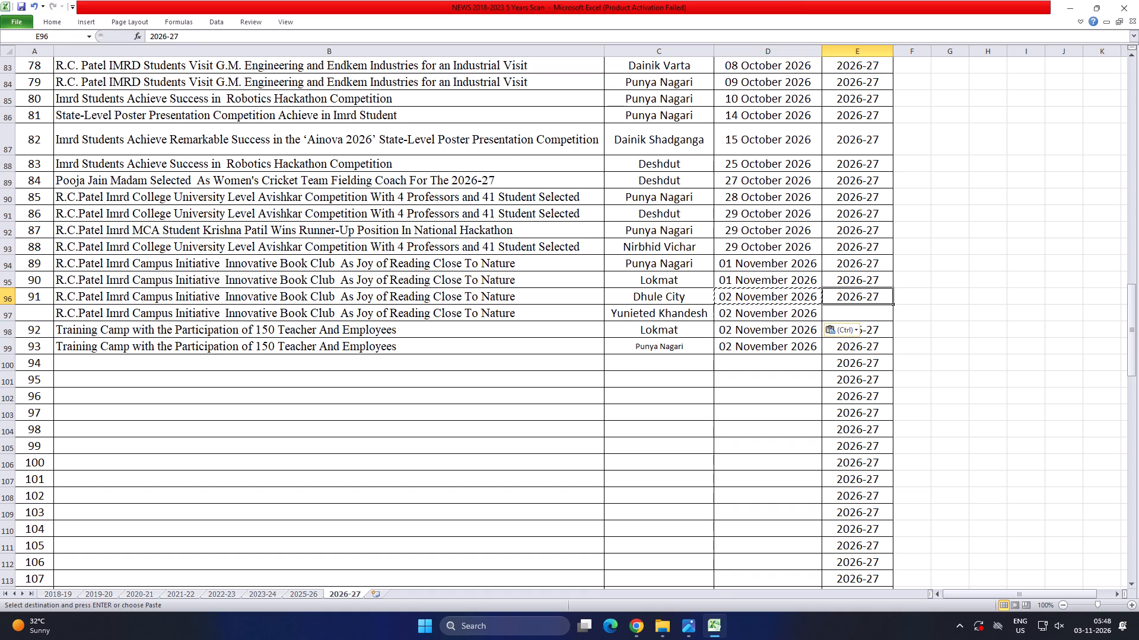
key(ctrl+c)
key(Down)
key(Return)
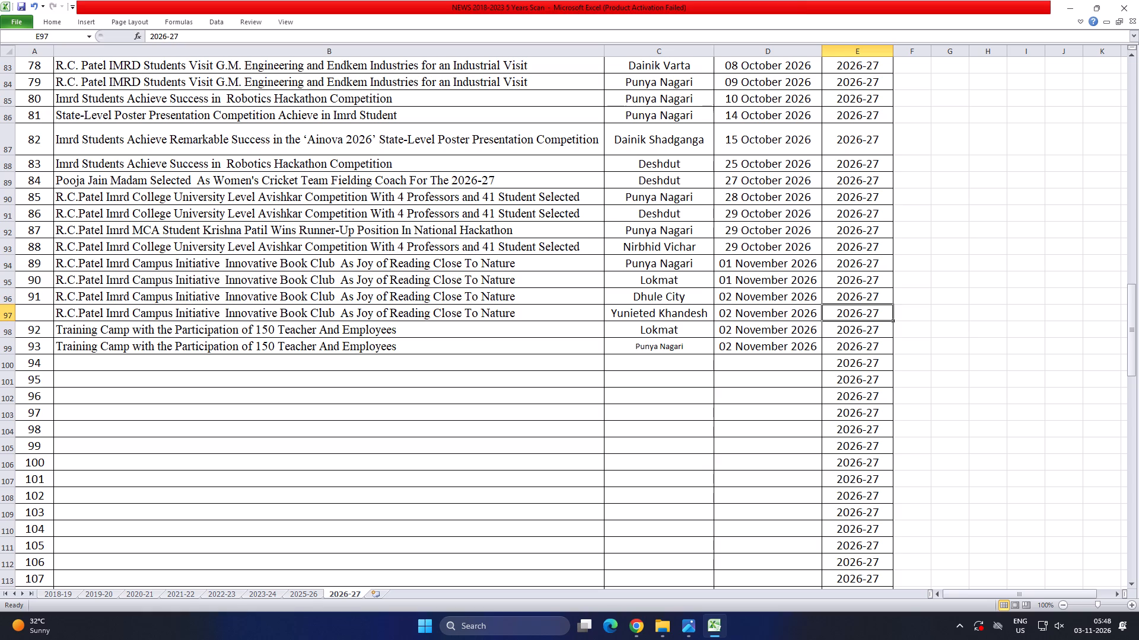
Renumber the serial column by extending the series from entries 90 and 91 down through 107.
drag(48, 287, 49, 295)
click(54, 306)
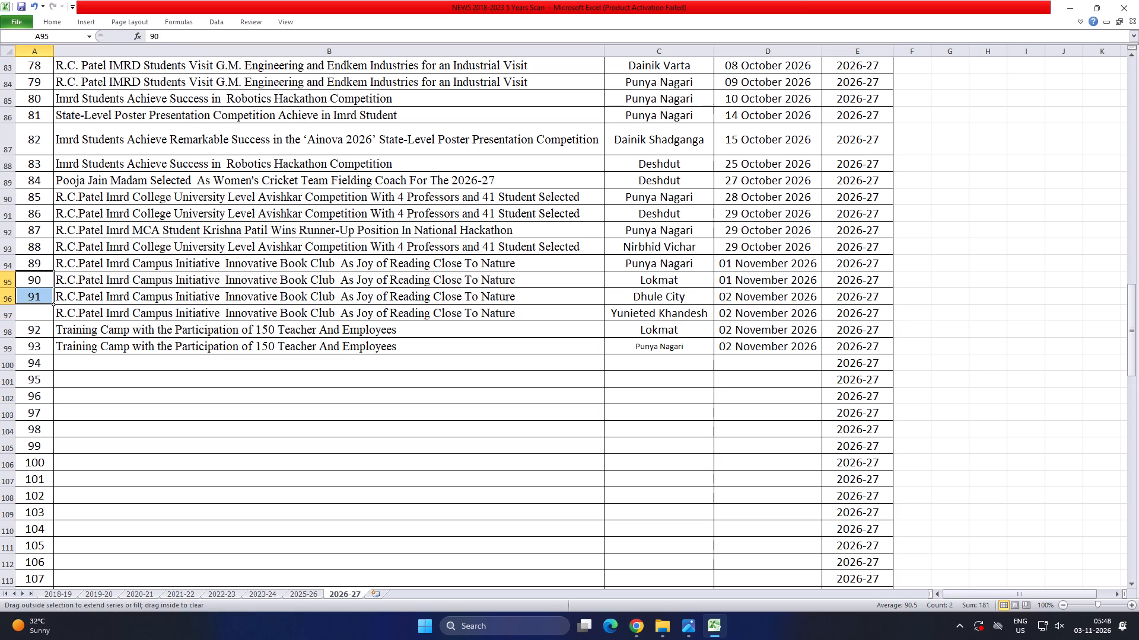
click(54, 306)
drag(44, 279, 44, 290)
drag(52, 305, 55, 571)
click(218, 411)
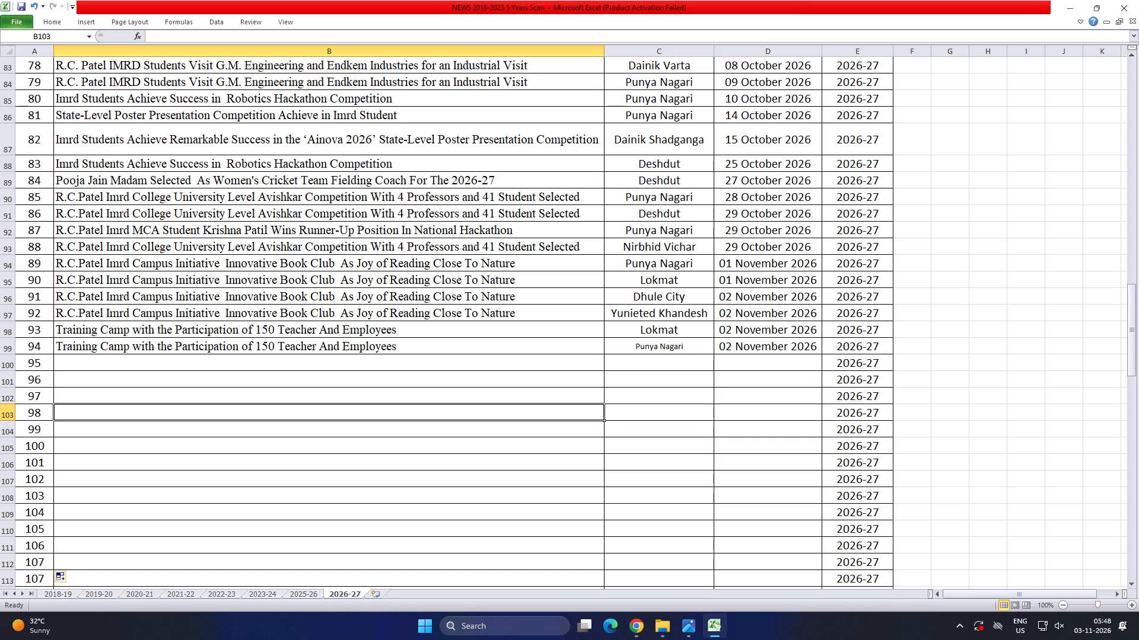
Copy the row formatting of entry 93 onto entry 94 with Format Painter.
click(9, 329)
click(47, 17)
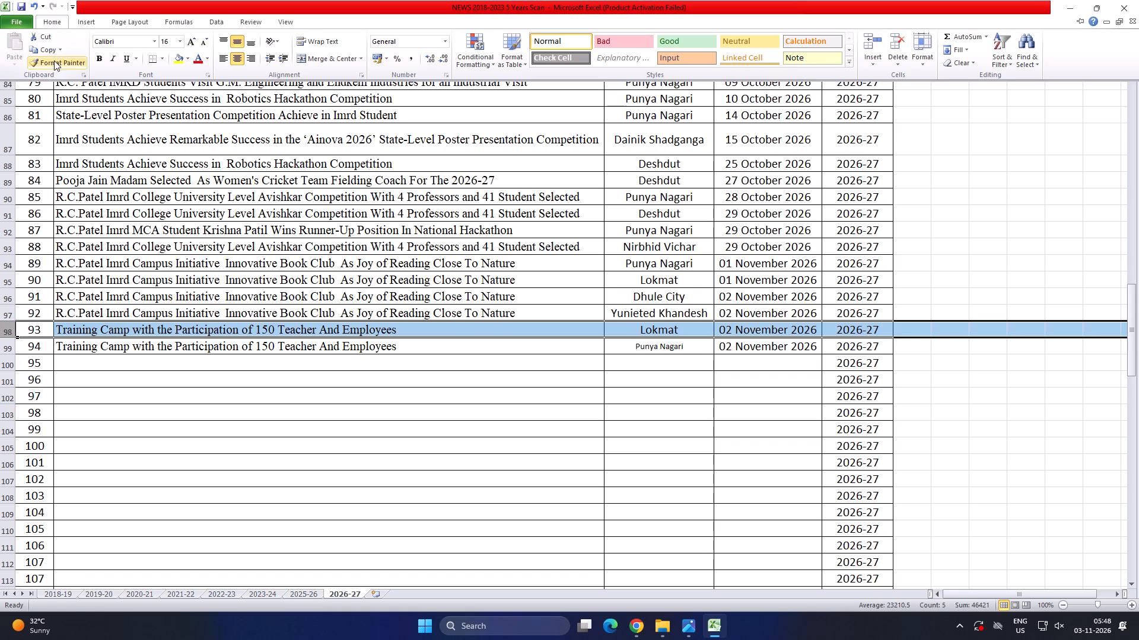
click(54, 60)
click(9, 348)
click(234, 479)
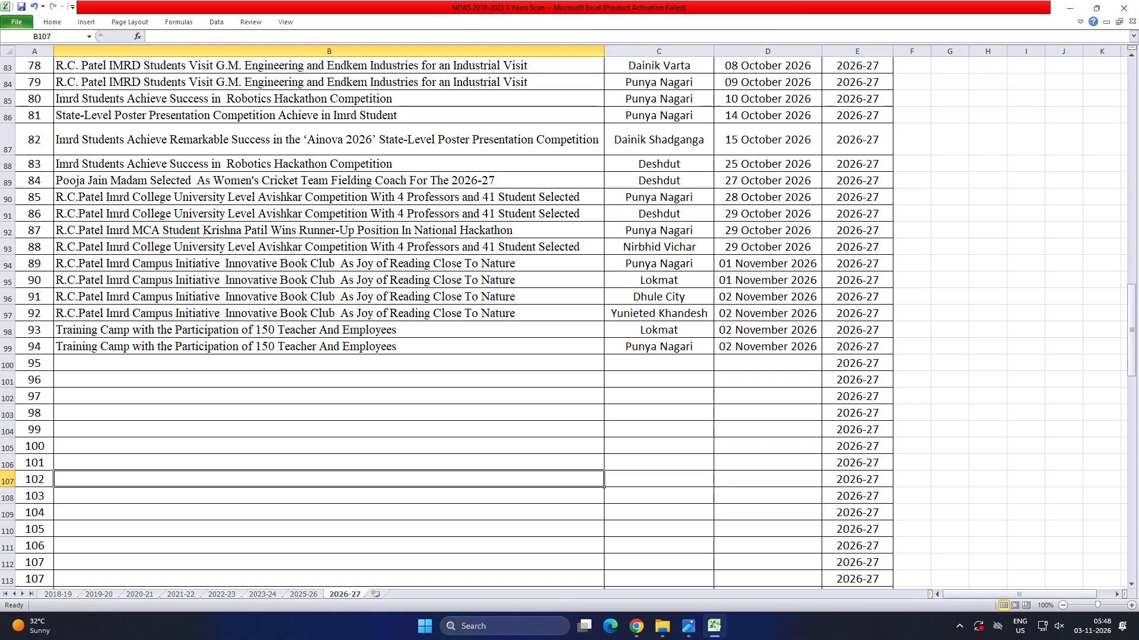
Save the news register workbook.
key(ctrl+s)
key(ctrl+s)
key(ctrl+s)
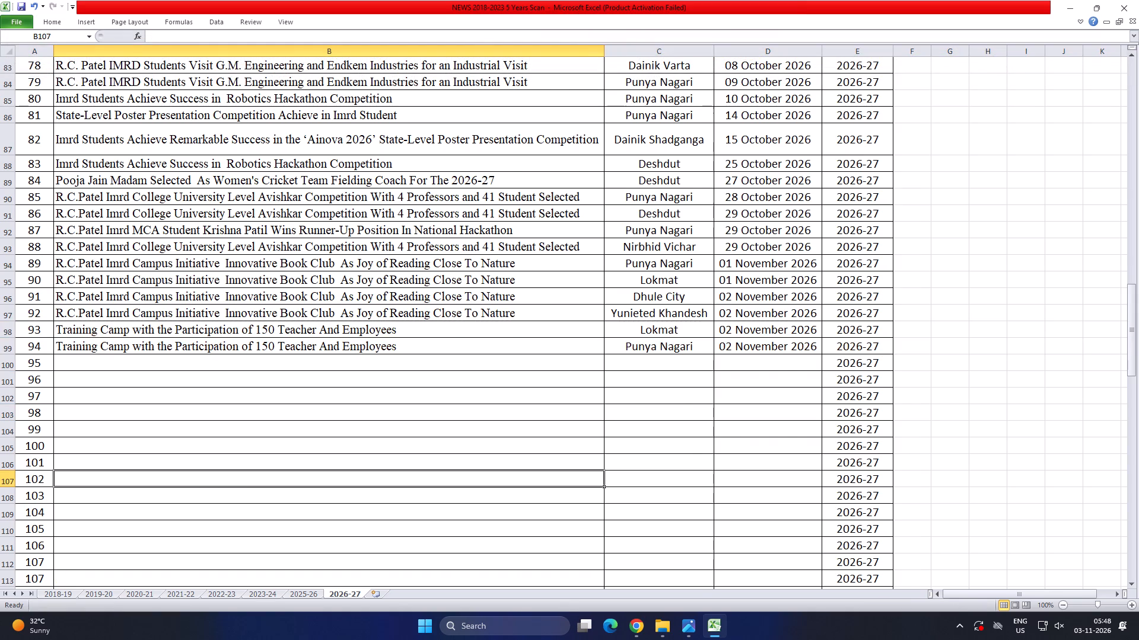